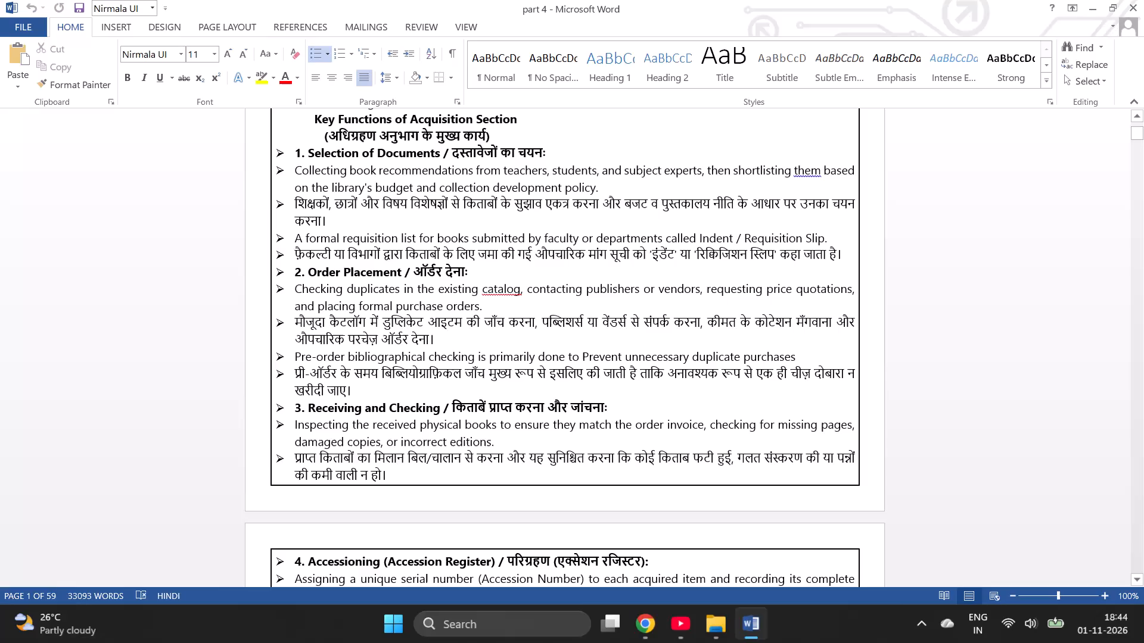
Add an empty bullet below the last line, "PERT and CPM are network techniques useful for planning.", at the document's end.
drag(1134, 136, 1136, 376)
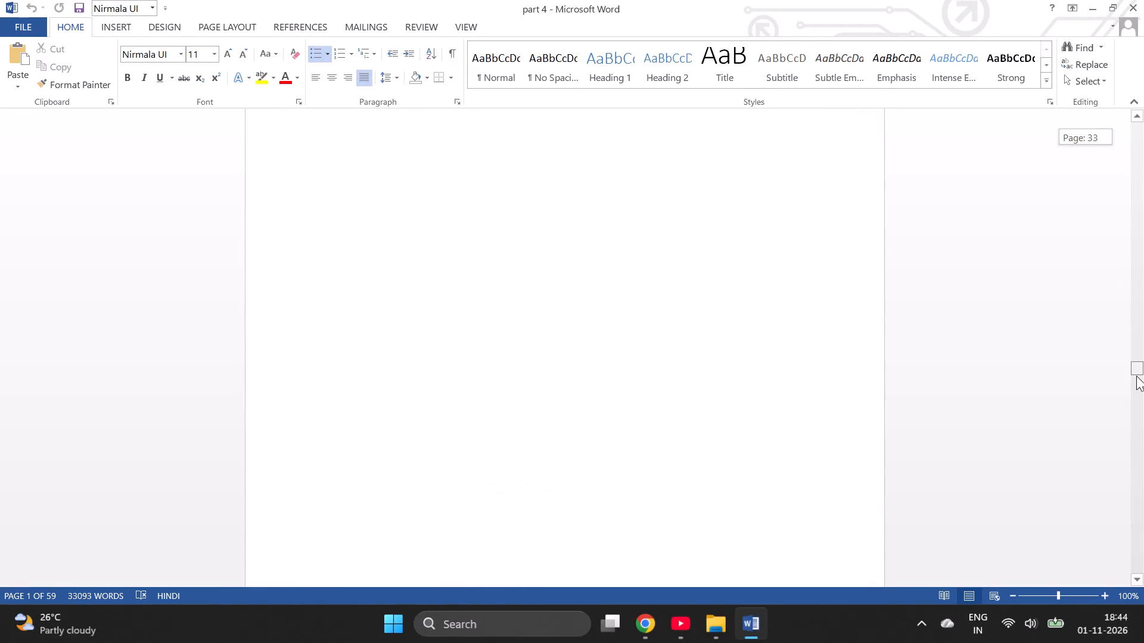
drag(1136, 376, 1136, 564)
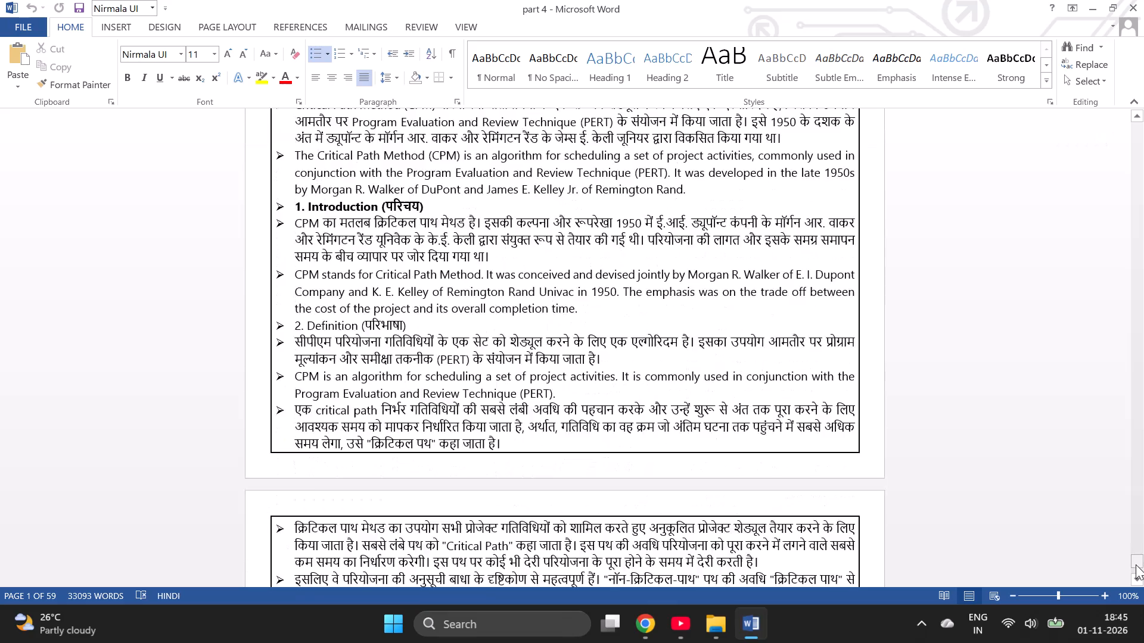
scroll(1136, 564, down, 13)
scroll(1022, 492, down, 15)
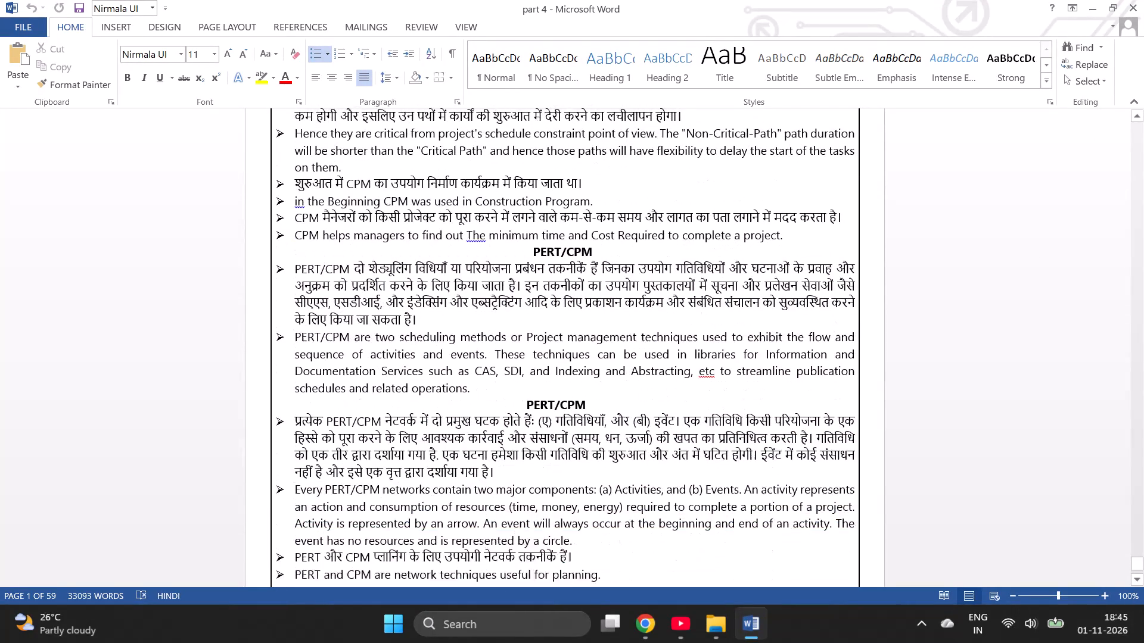
scroll(857, 525, down, 8)
scroll(811, 516, down, 14)
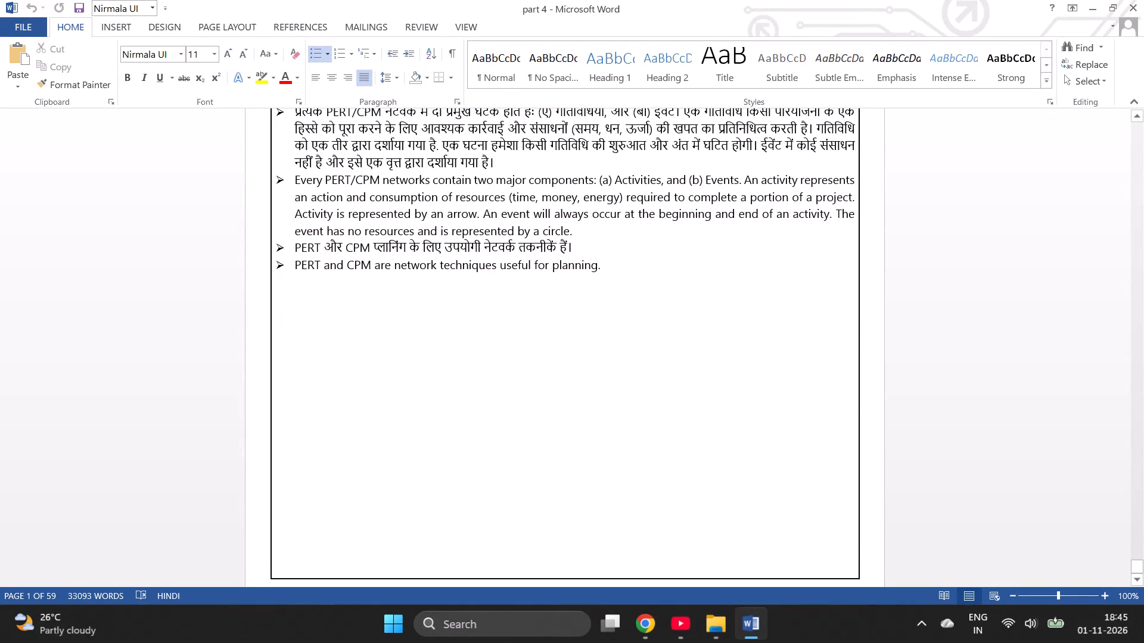
click(795, 394)
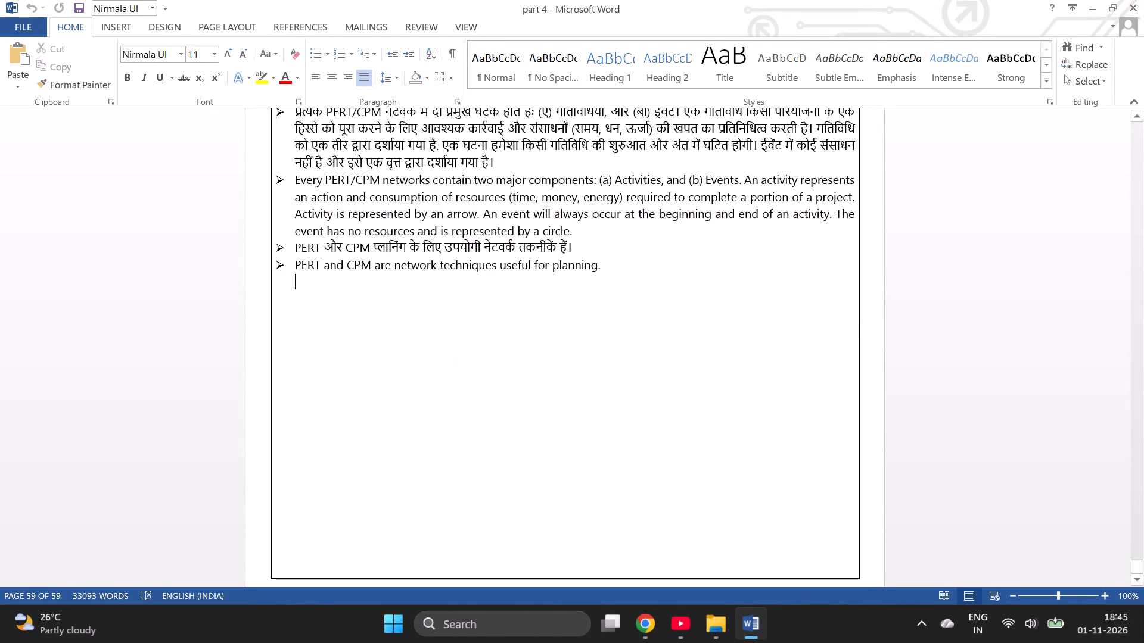
click(704, 409)
click(716, 405)
click(723, 404)
click(672, 362)
click(686, 336)
scroll(579, 353, up, 4)
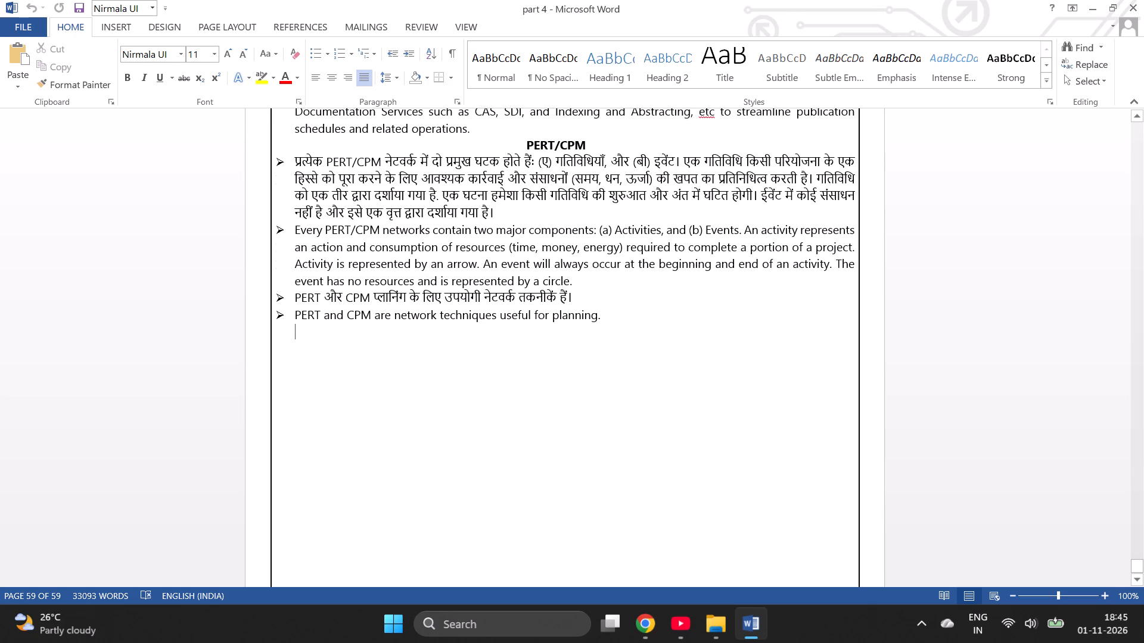
click(599, 314)
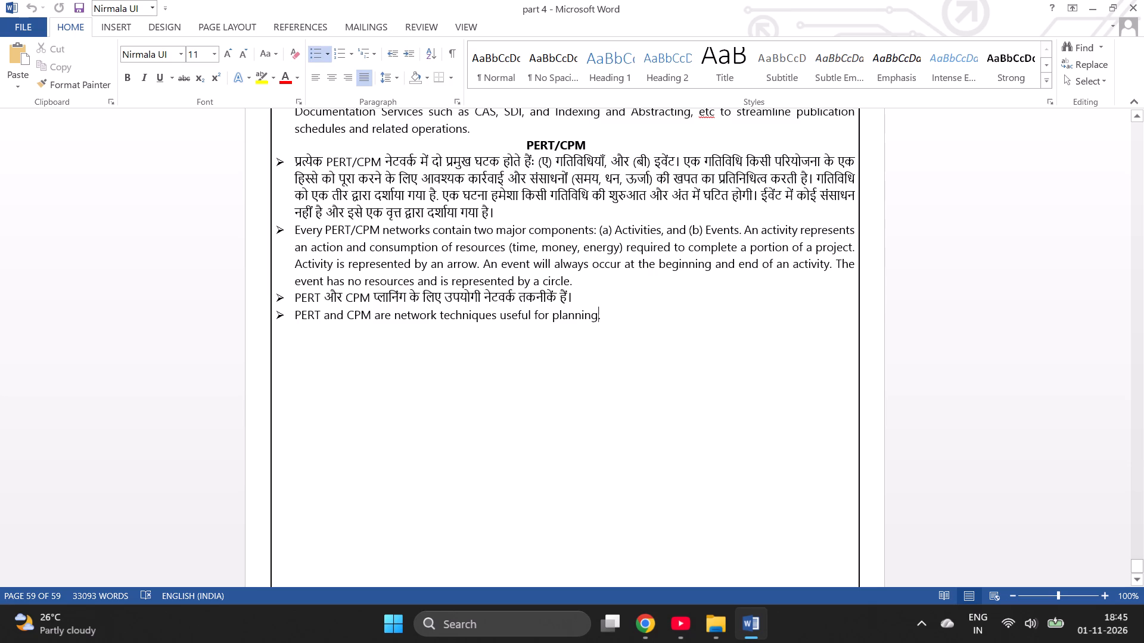
click(623, 313)
key(Return)
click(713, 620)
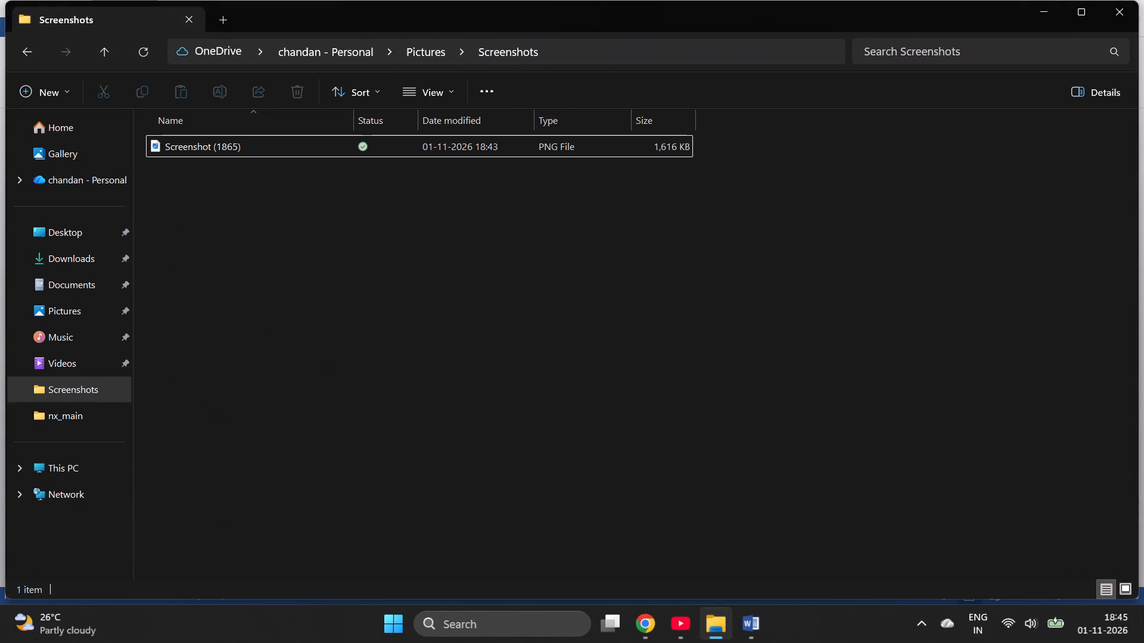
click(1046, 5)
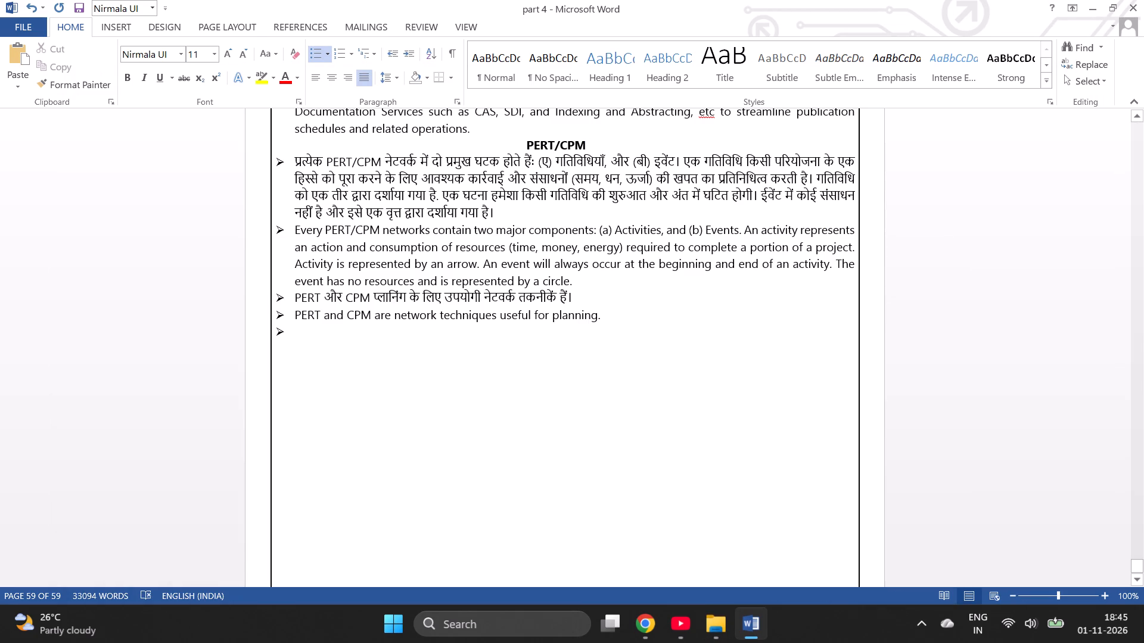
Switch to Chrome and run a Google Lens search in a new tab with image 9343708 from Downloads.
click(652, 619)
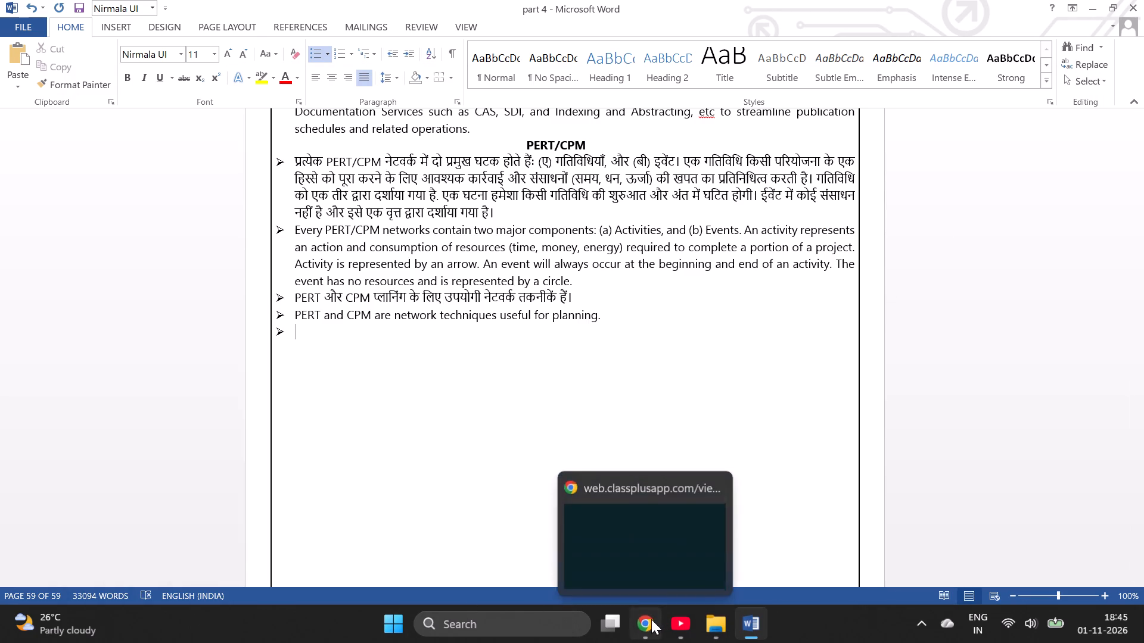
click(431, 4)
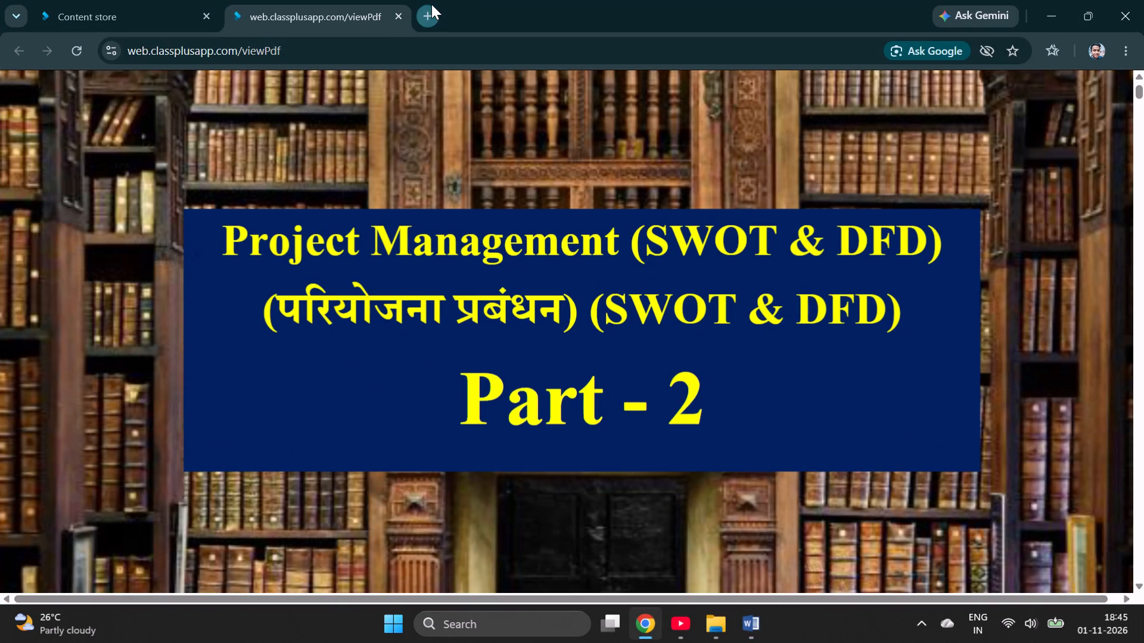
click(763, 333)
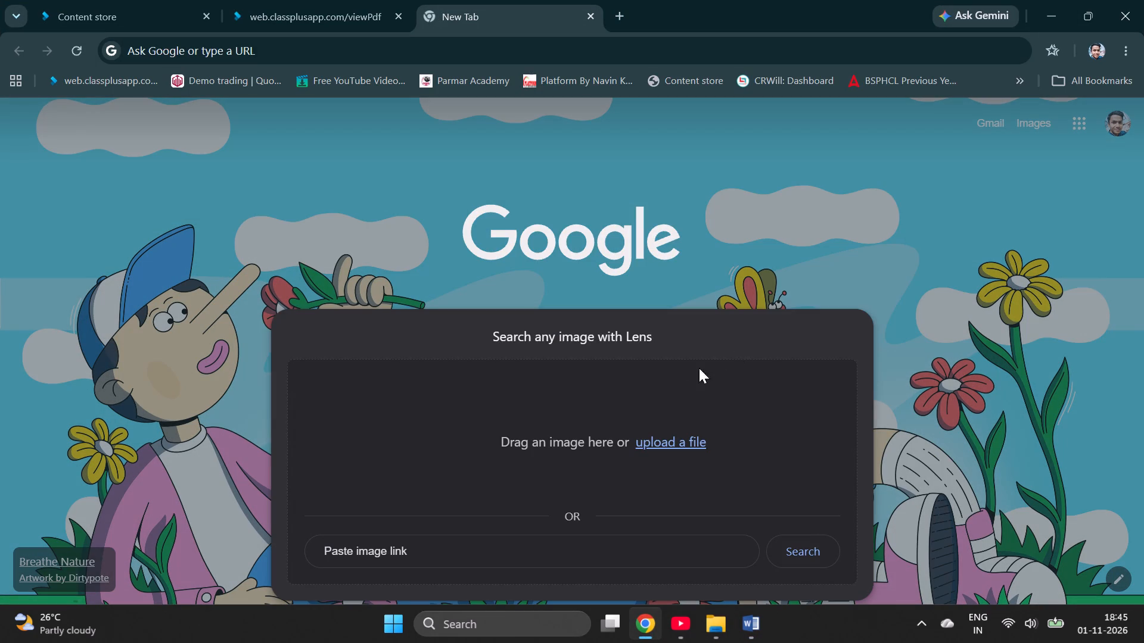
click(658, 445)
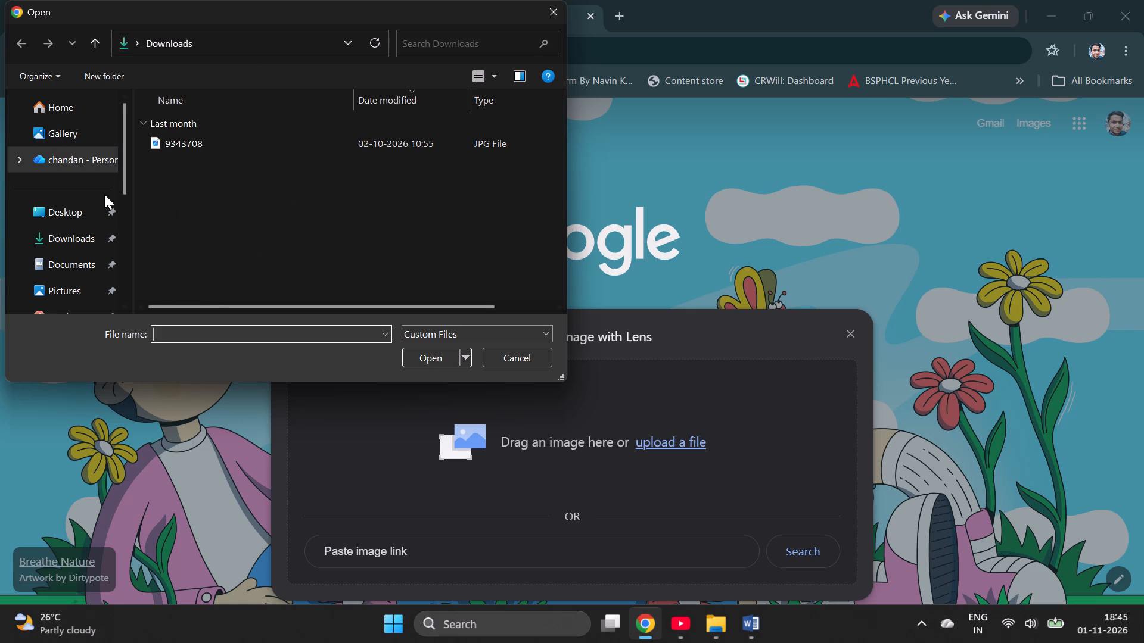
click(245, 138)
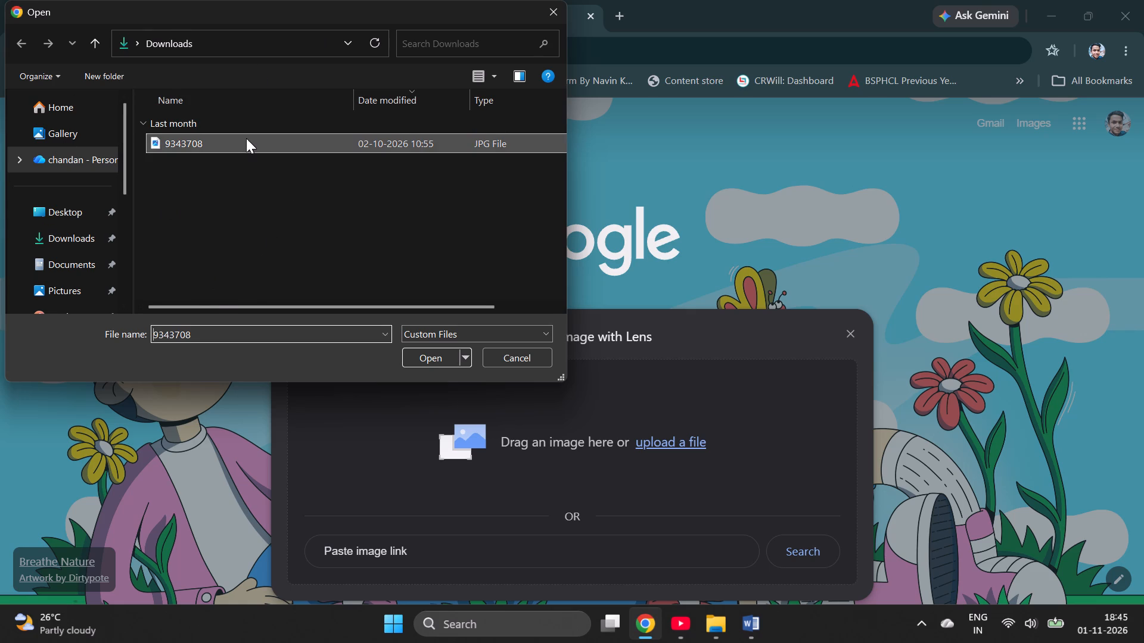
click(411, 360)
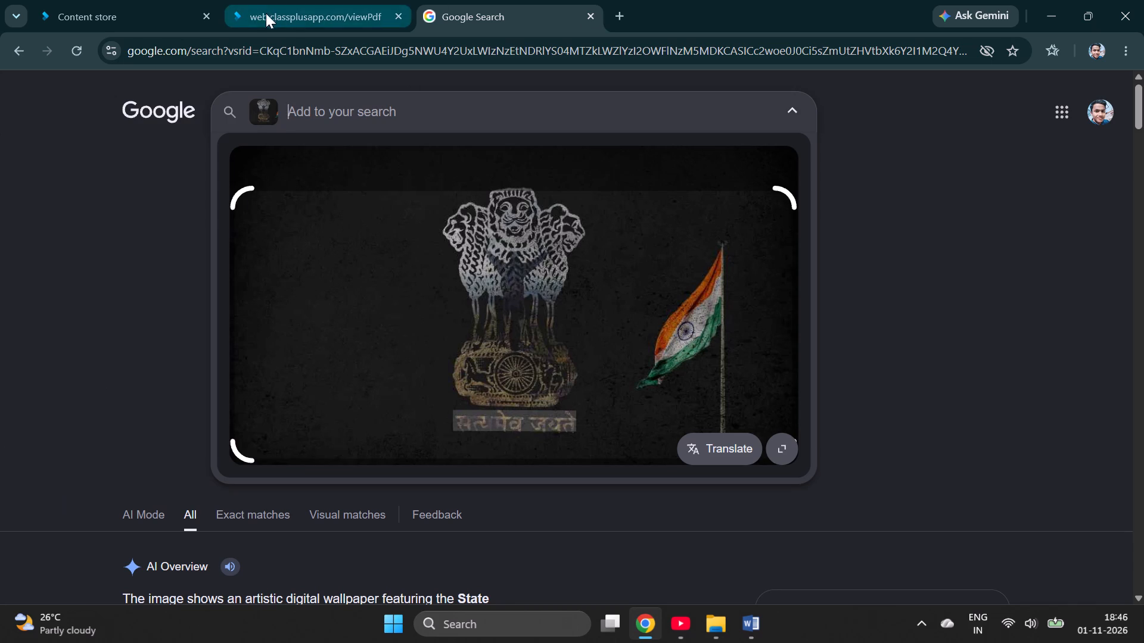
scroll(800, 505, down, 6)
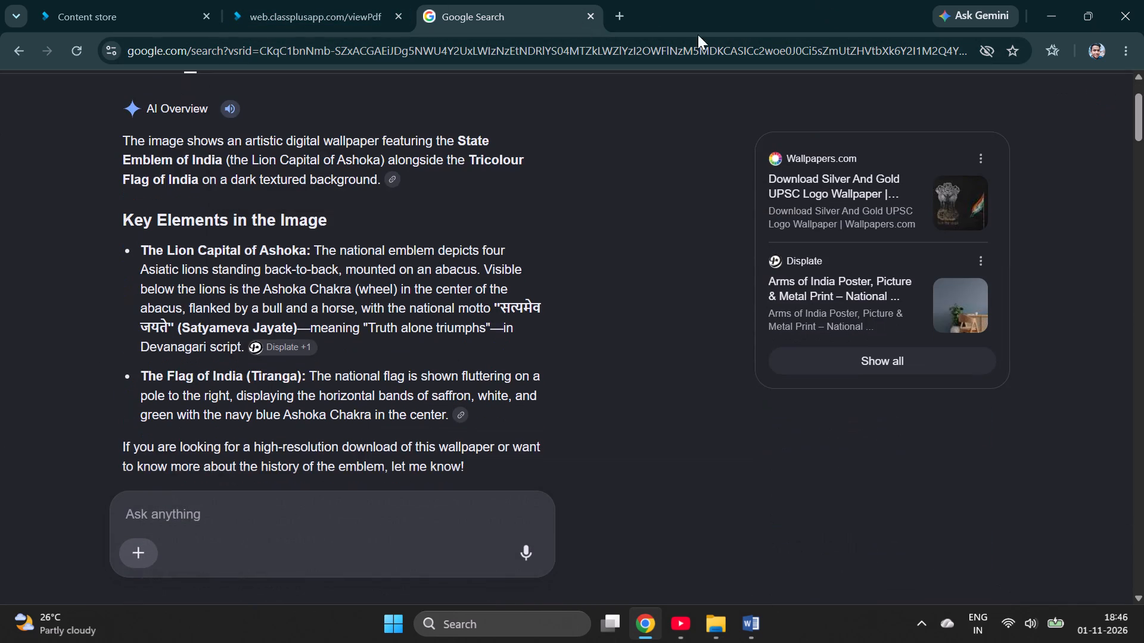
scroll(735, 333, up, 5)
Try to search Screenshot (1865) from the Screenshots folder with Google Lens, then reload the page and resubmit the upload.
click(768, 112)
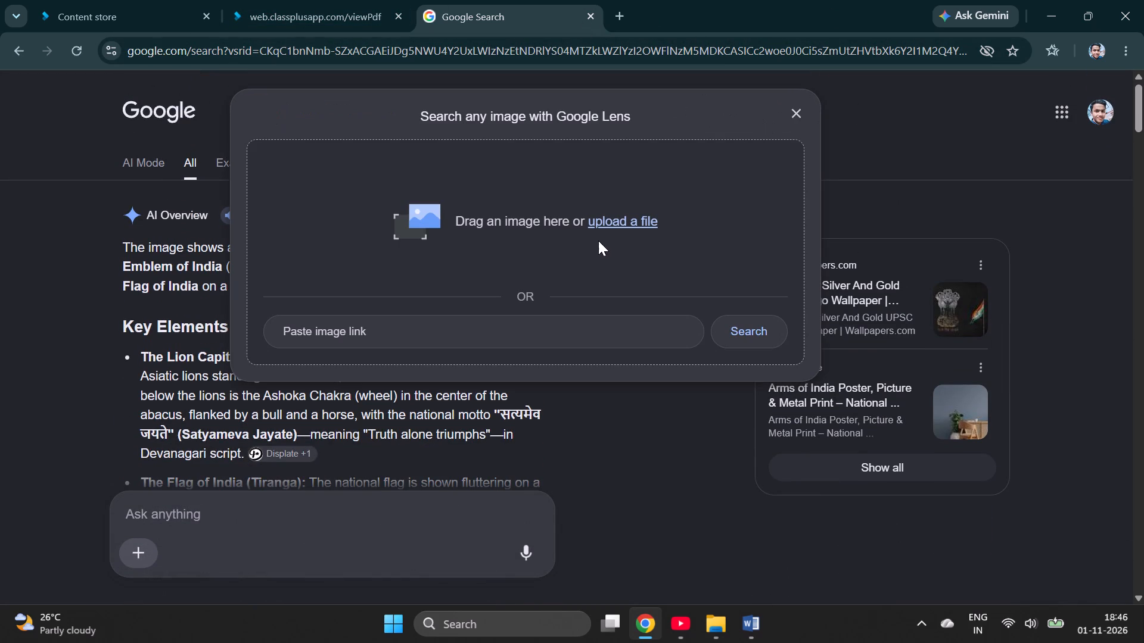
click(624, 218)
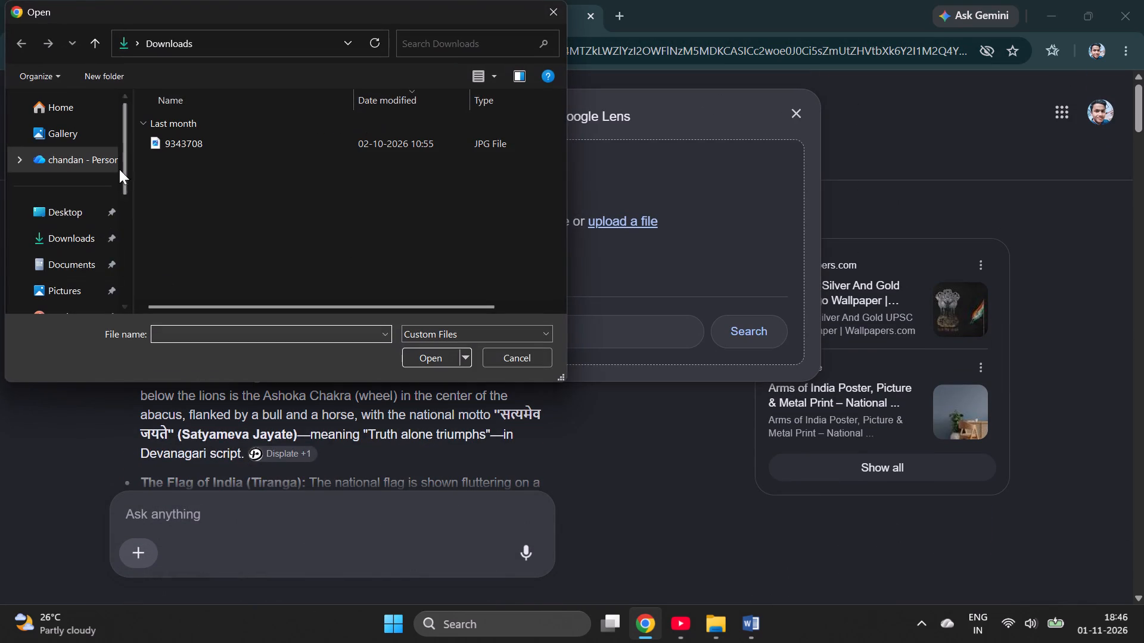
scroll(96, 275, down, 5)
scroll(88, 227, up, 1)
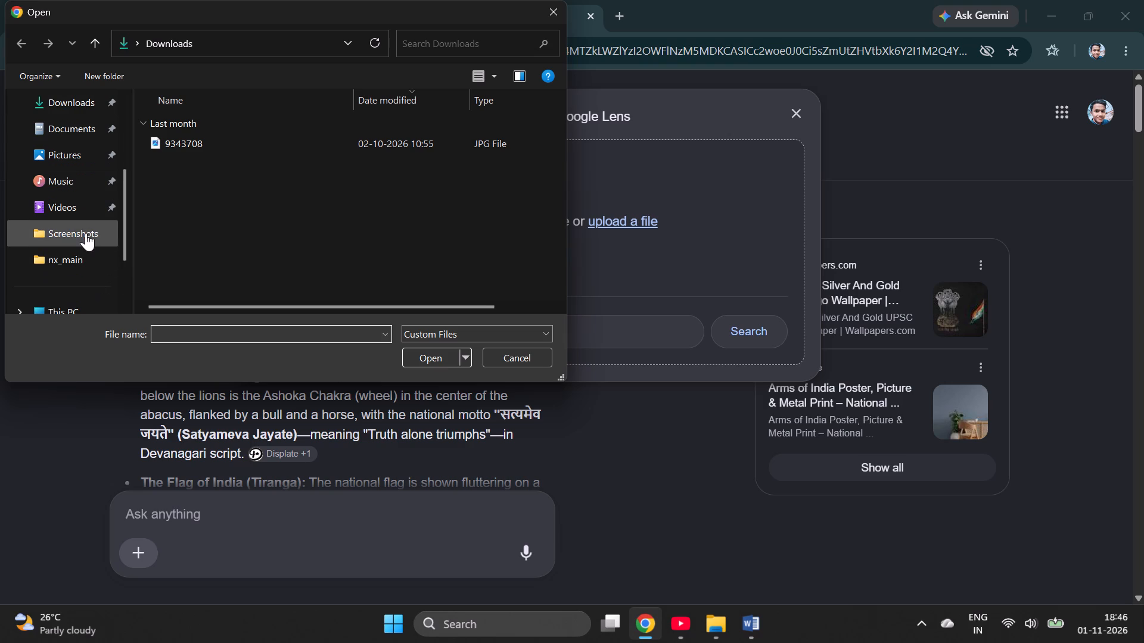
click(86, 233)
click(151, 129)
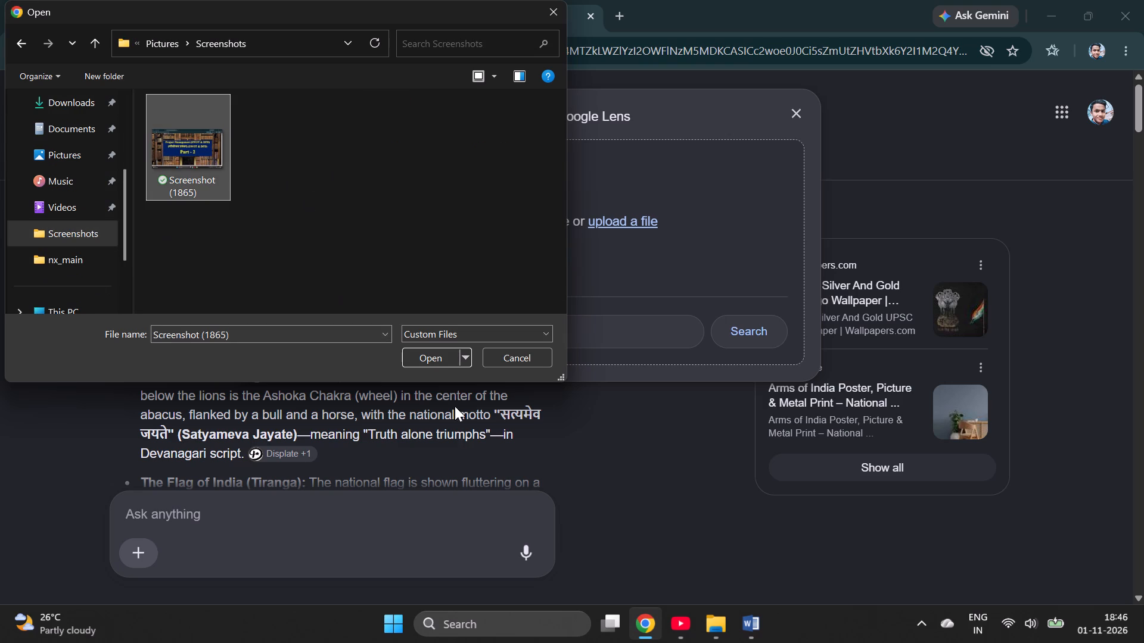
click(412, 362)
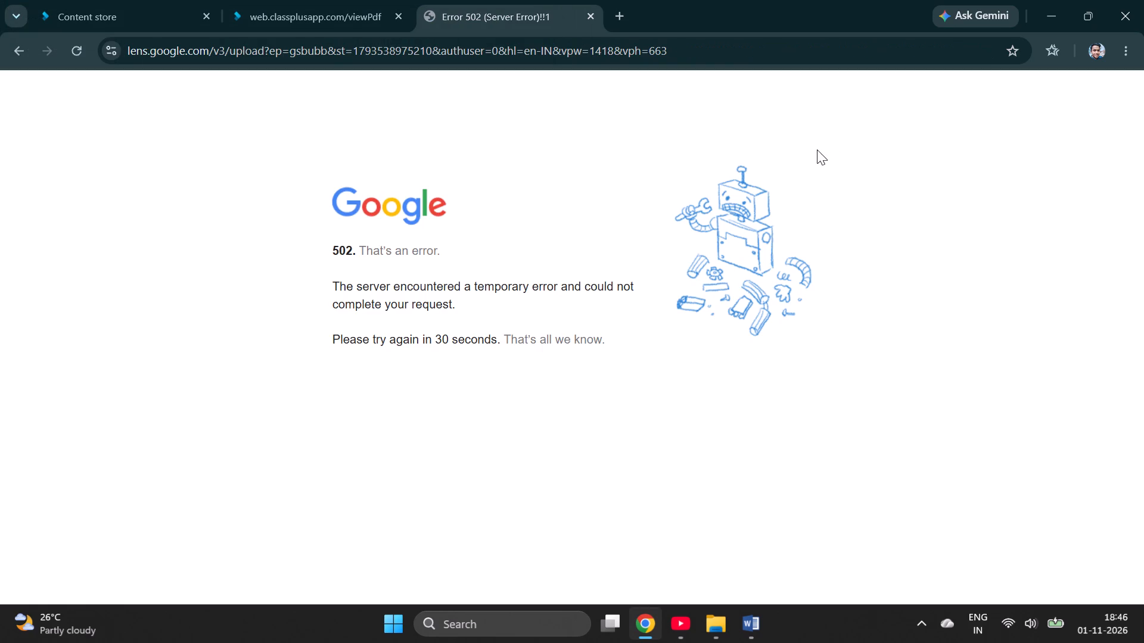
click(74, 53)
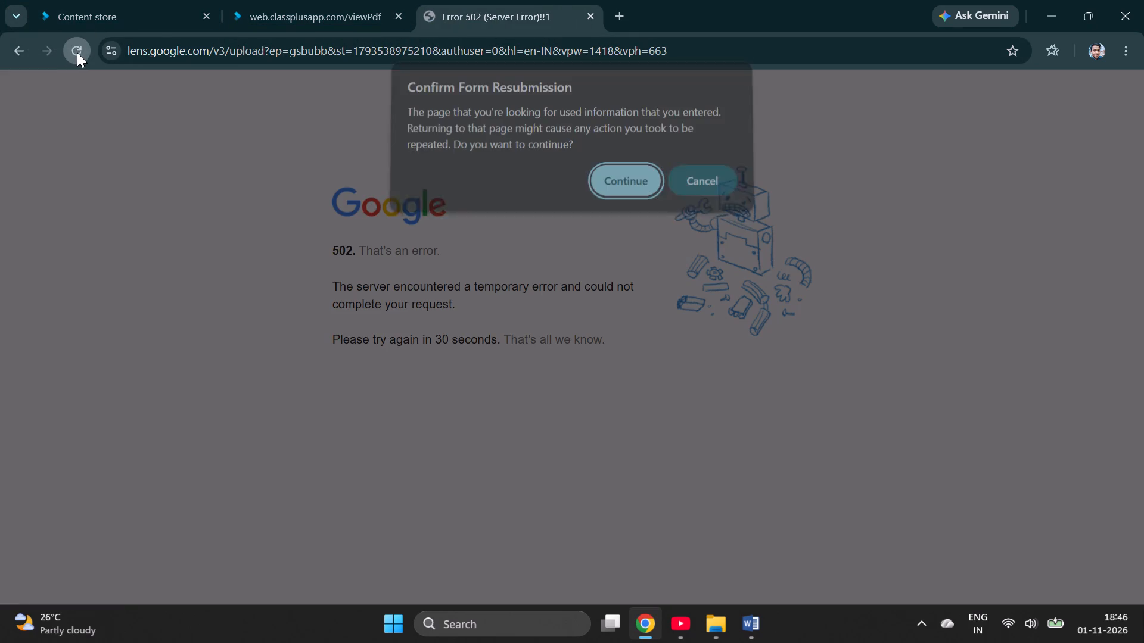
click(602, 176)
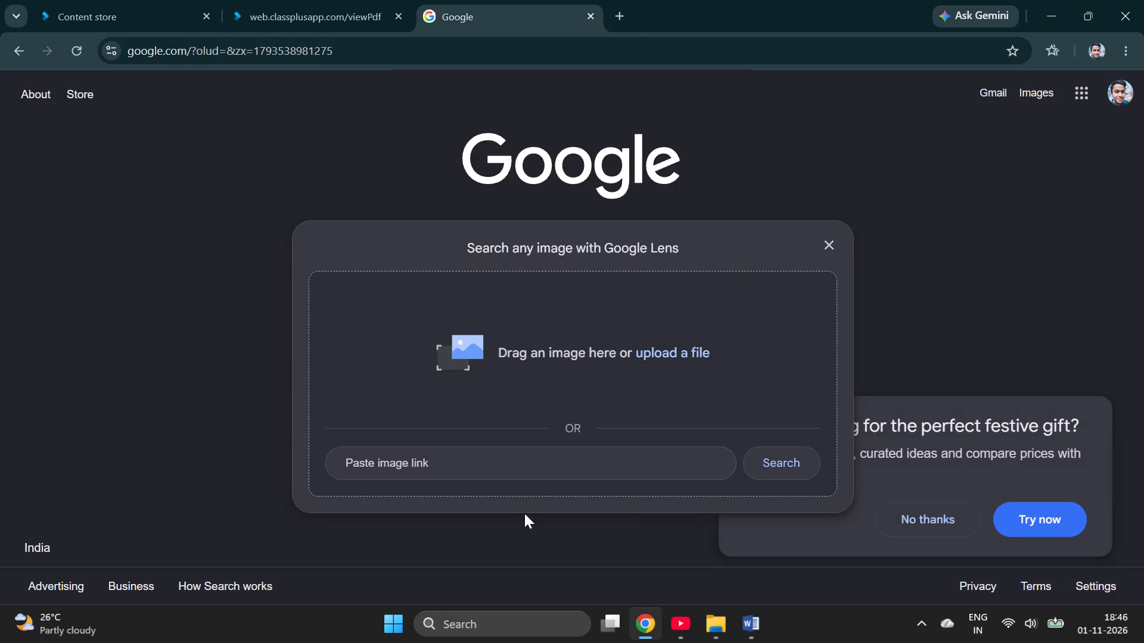
Upload Screenshot (1865) from the Screenshots folder to Google Lens.
click(668, 354)
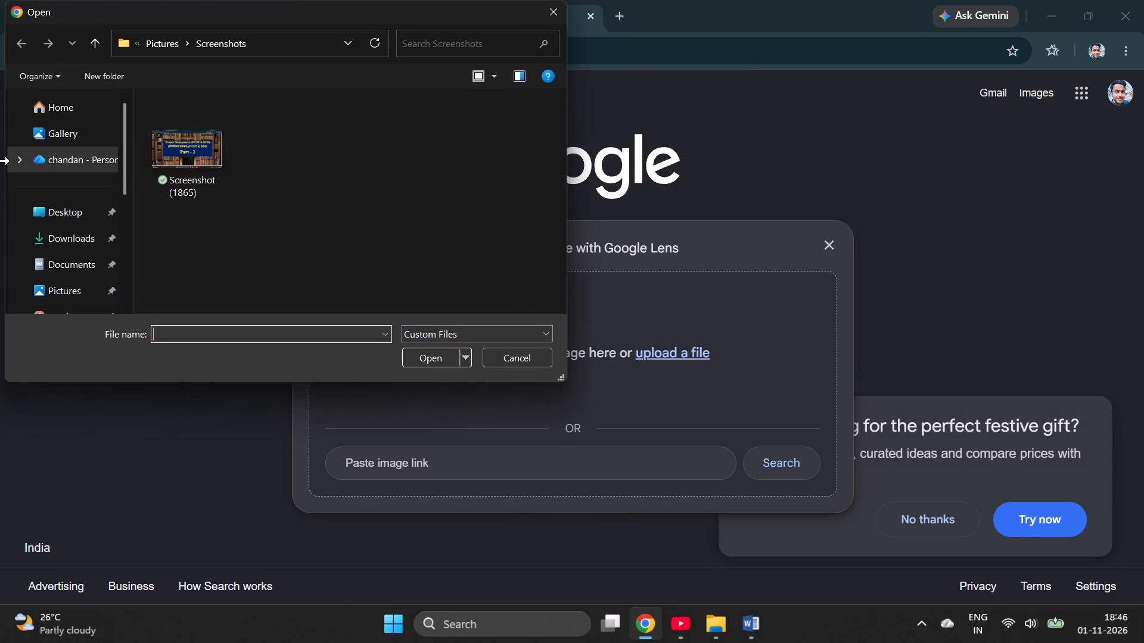
click(74, 289)
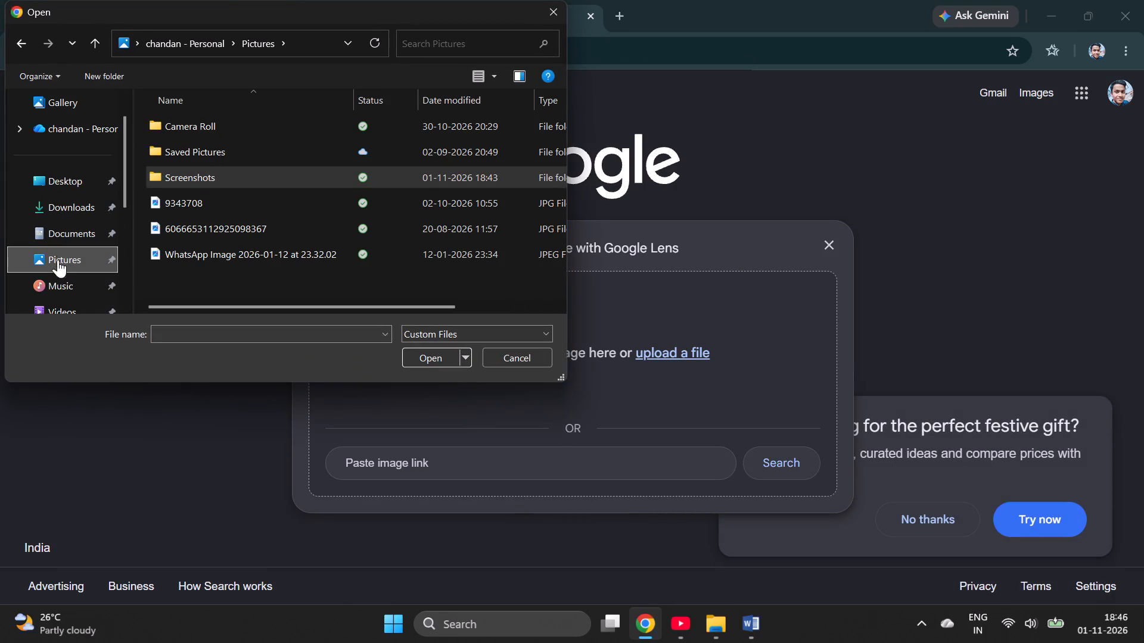
scroll(72, 271, down, 2)
scroll(69, 267, up, 1)
scroll(76, 274, down, 2)
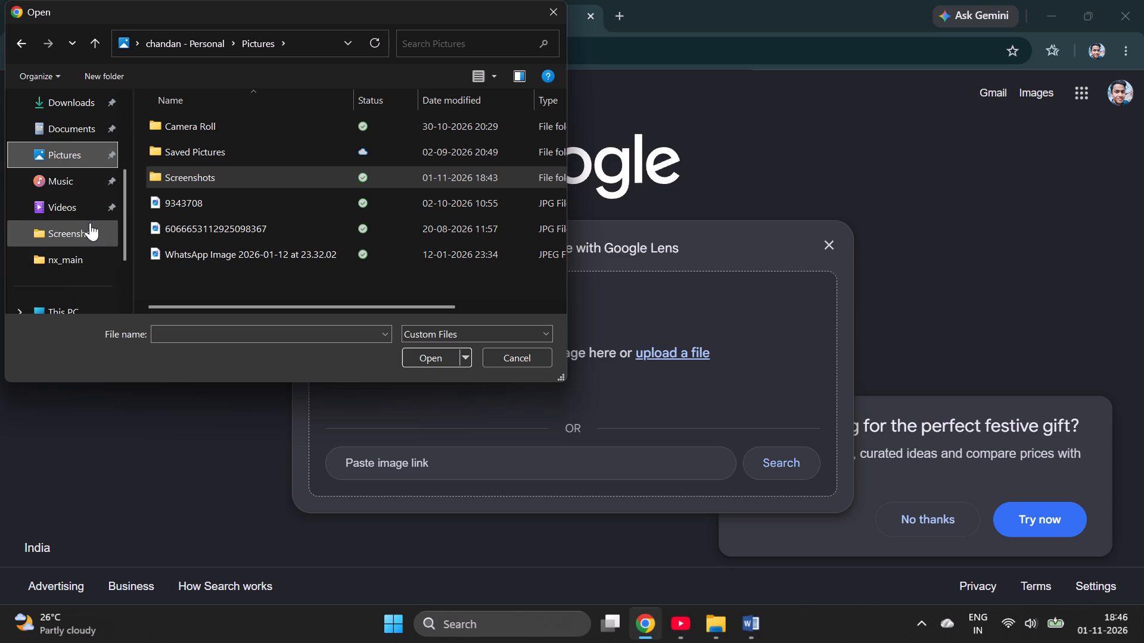
click(87, 220)
click(102, 239)
click(191, 149)
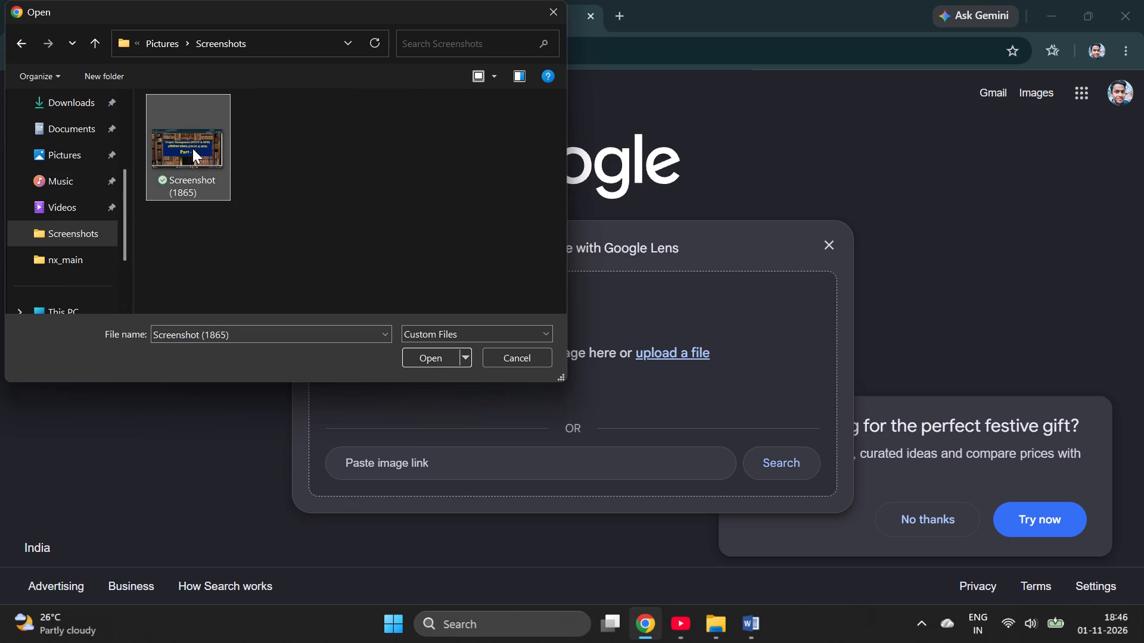
click(433, 348)
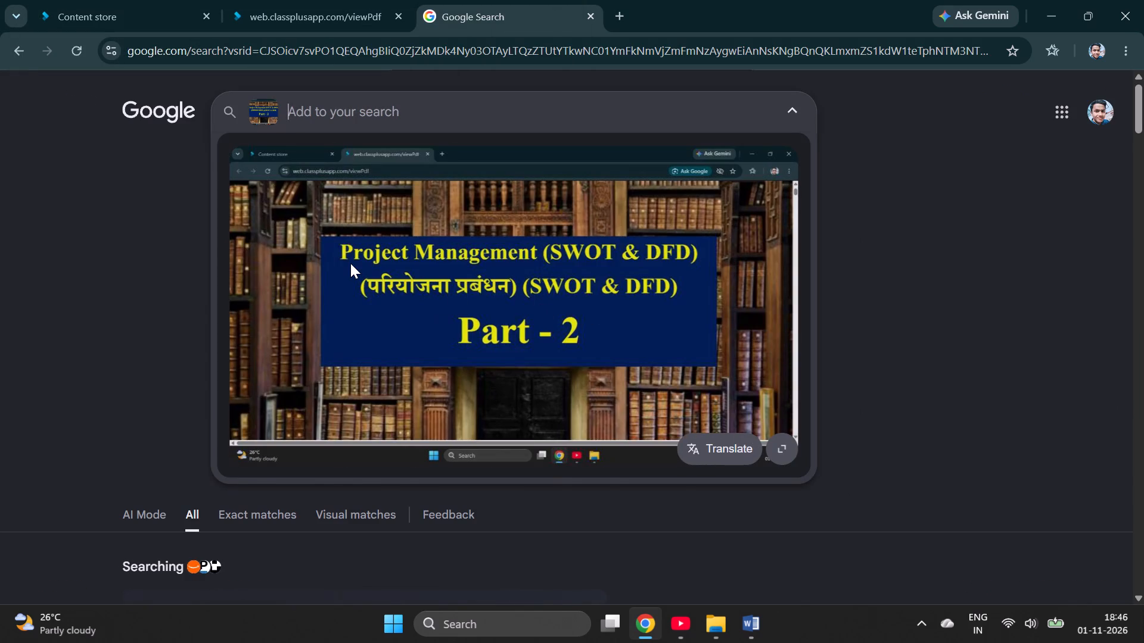
Copy the slide's full title text, from "Project Management (SWOT & DFD)" through "Part - 2", out of the Lens image.
click(342, 249)
drag(342, 249, 366, 251)
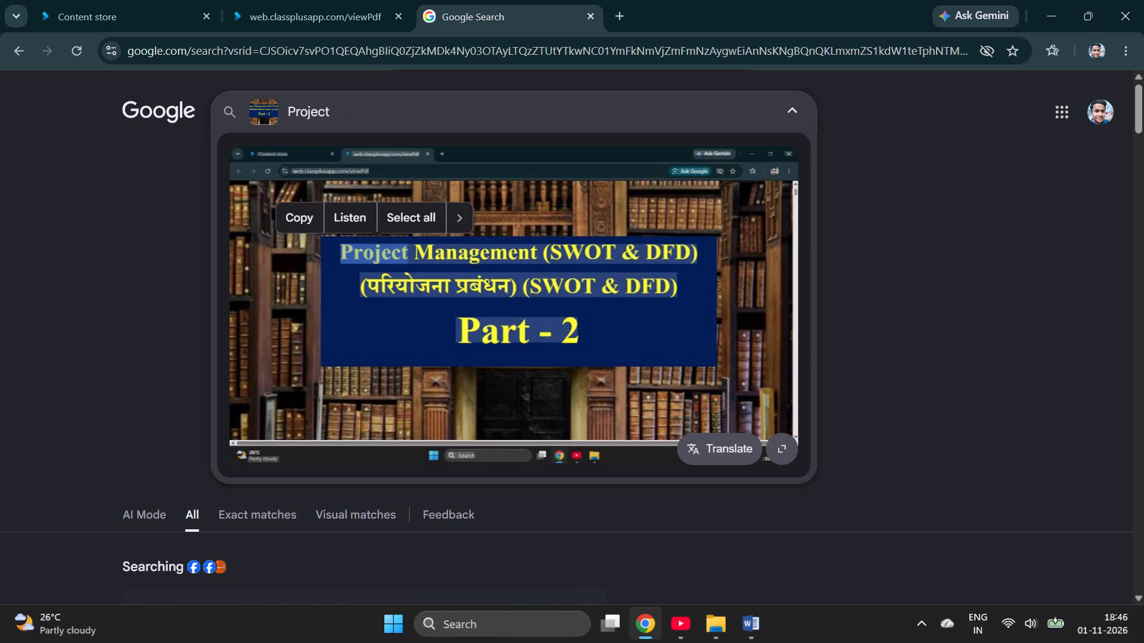
drag(366, 251, 624, 327)
click(432, 217)
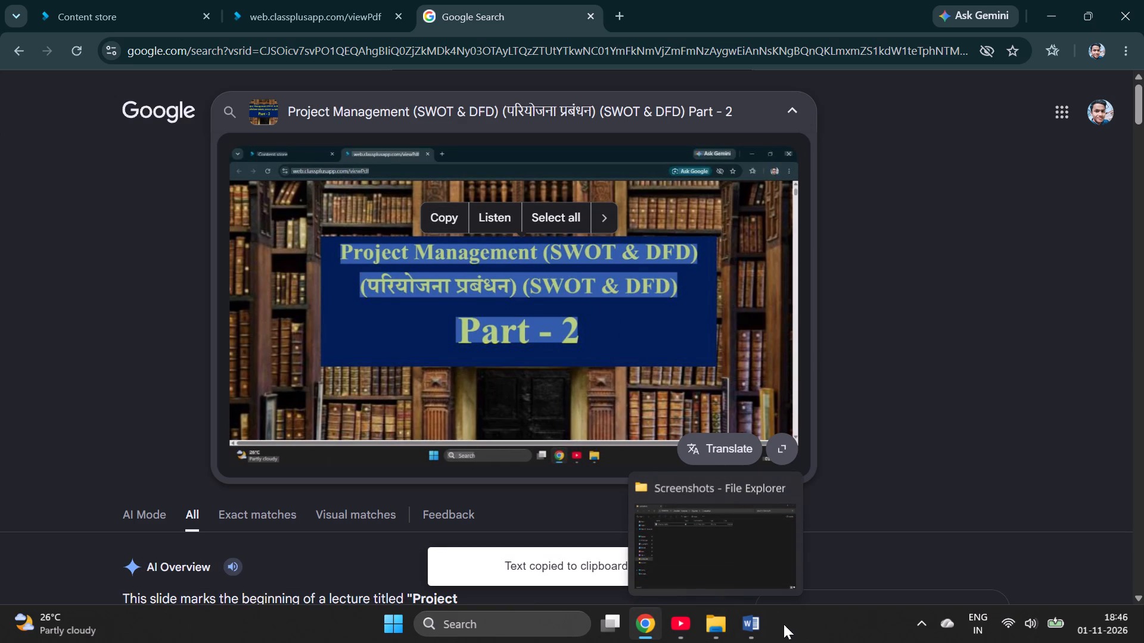
Switch to Word and paste the copied slide title at the end of the part 4 document.
click(758, 620)
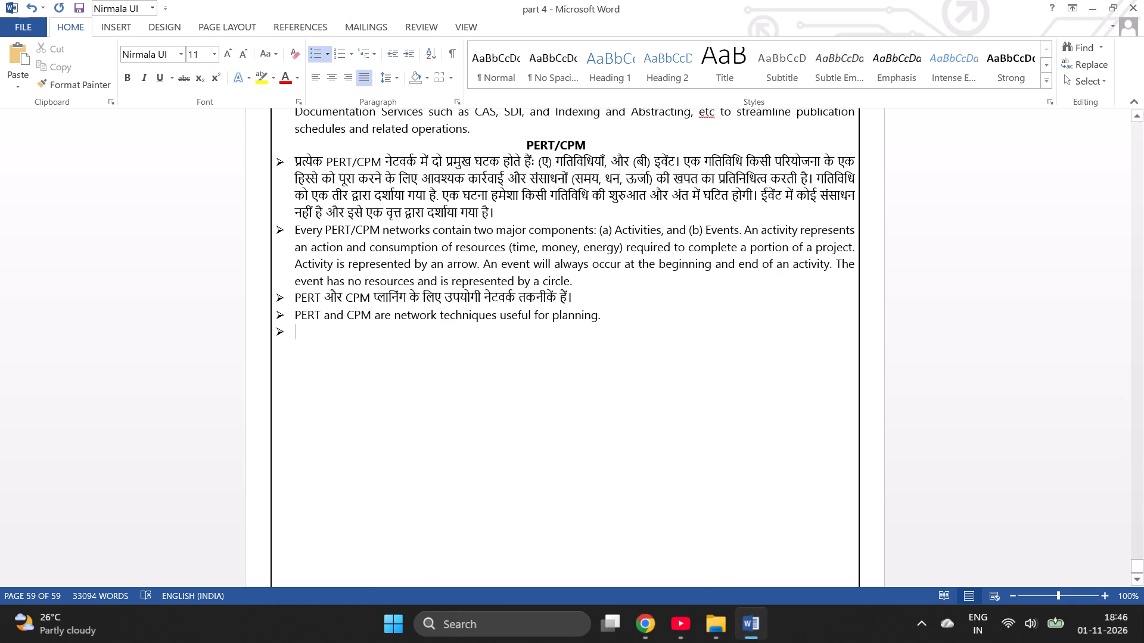
key(ctrl+v)
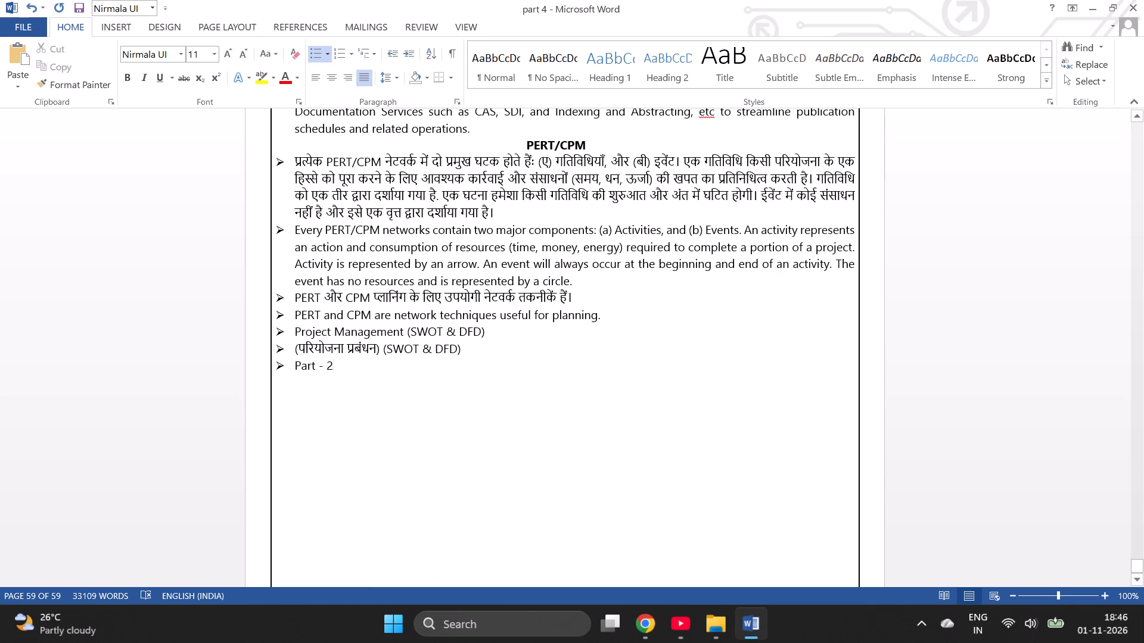
Remove the bullet from the "Part - 2" line.
click(284, 365)
click(290, 369)
key(BackSpace)
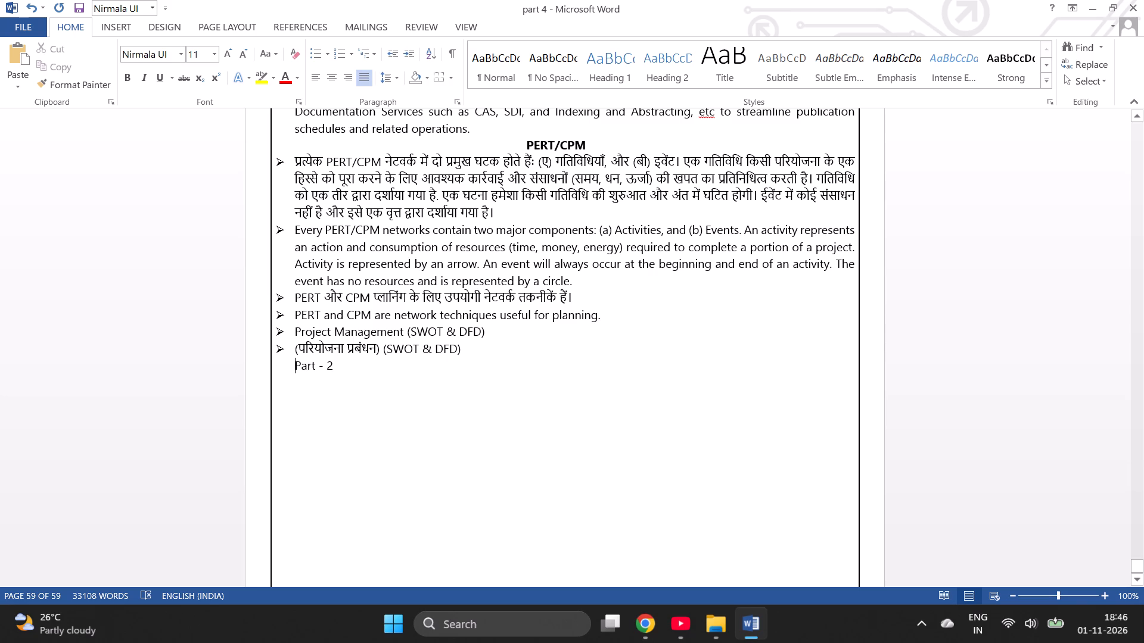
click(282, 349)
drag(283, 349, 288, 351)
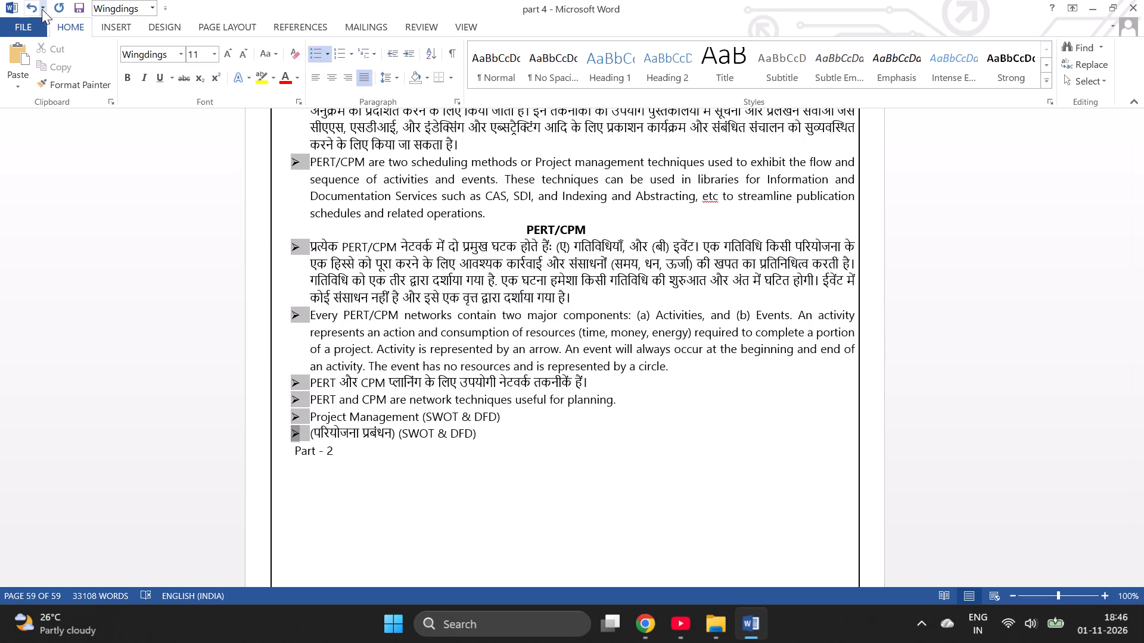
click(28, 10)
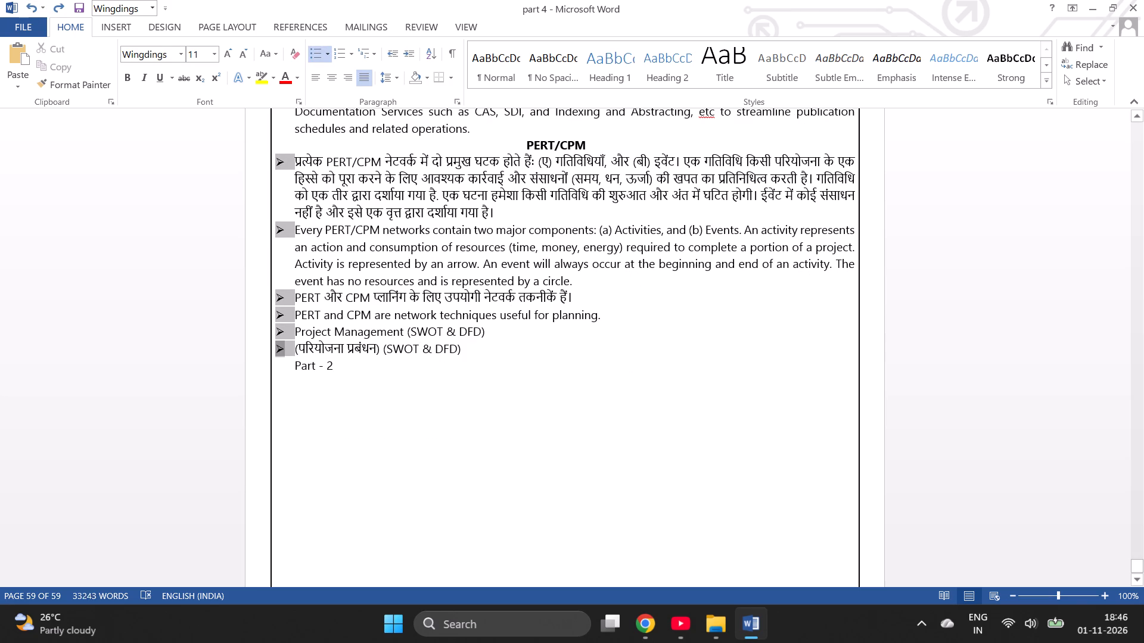
Remove the bullets from the Hindi title line and the "Project Management (SWOT & DFD)" line.
click(282, 347)
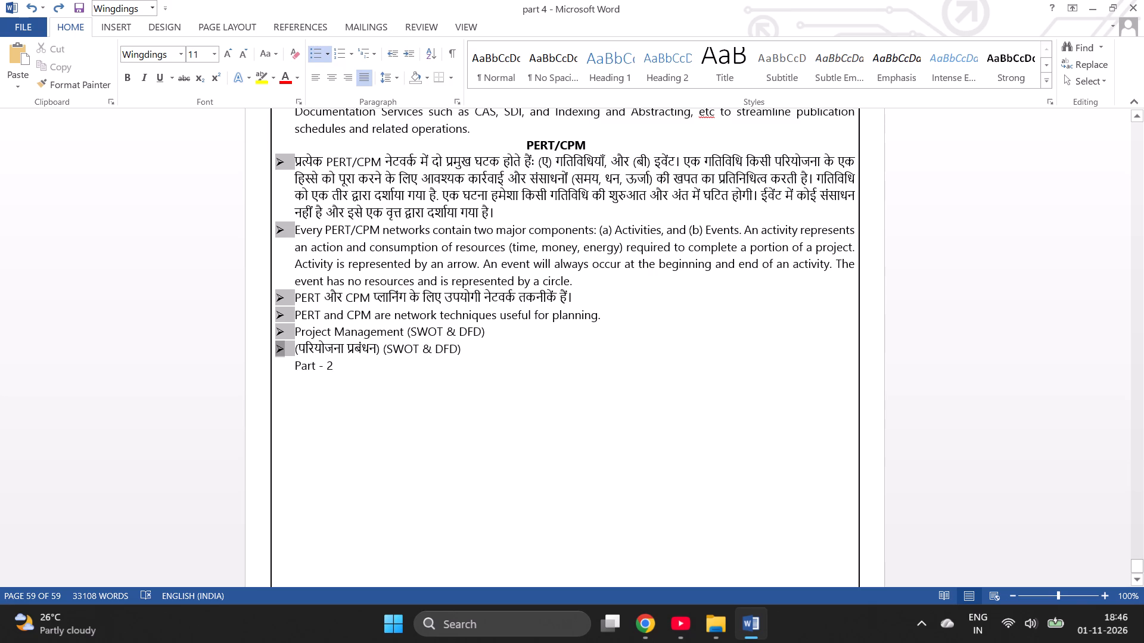
click(291, 346)
key(BackSpace)
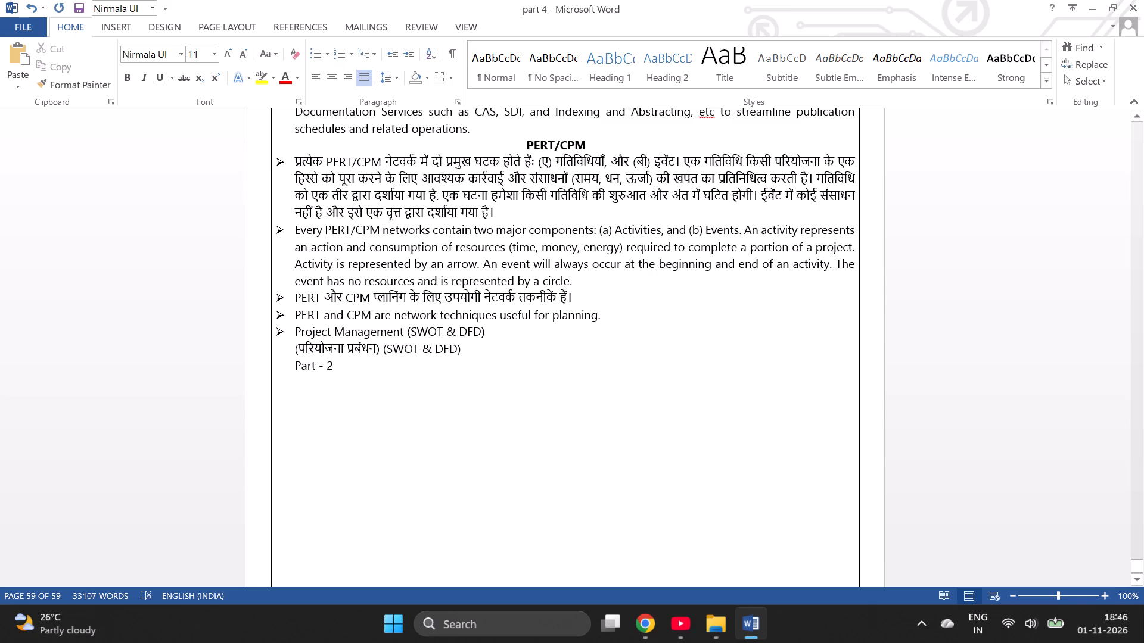
click(288, 332)
key(BackSpace)
Examine how the earlier "Project Management (PERT & CPM)" Part – 1 heading is laid out, and return to the new title.
scroll(443, 385, up, 15)
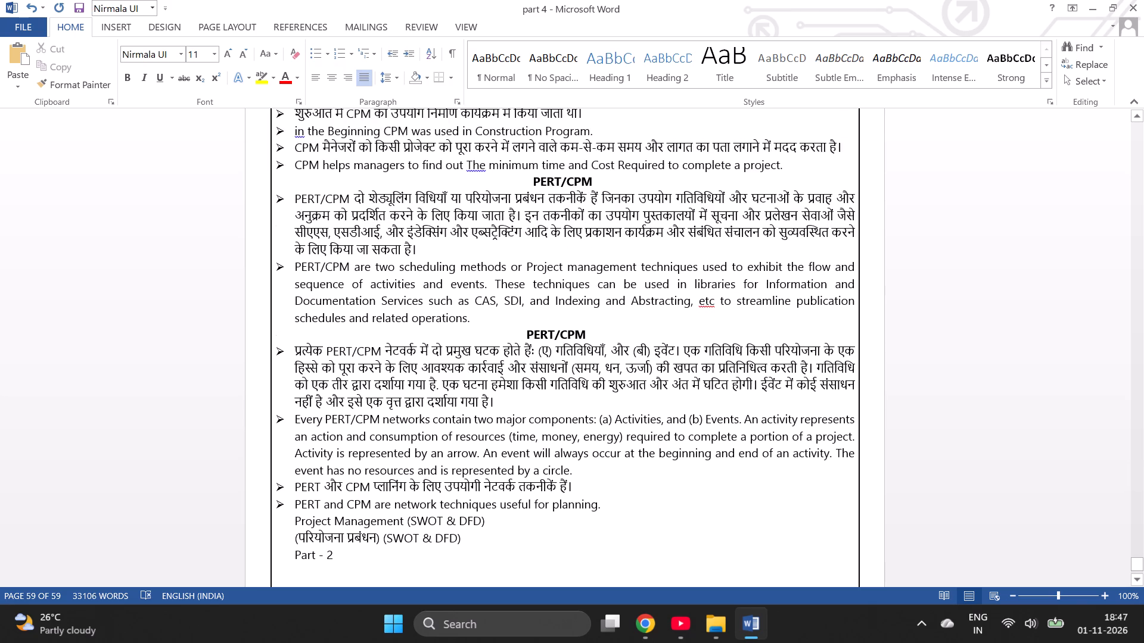
scroll(443, 385, up, 20)
scroll(443, 385, up, 11)
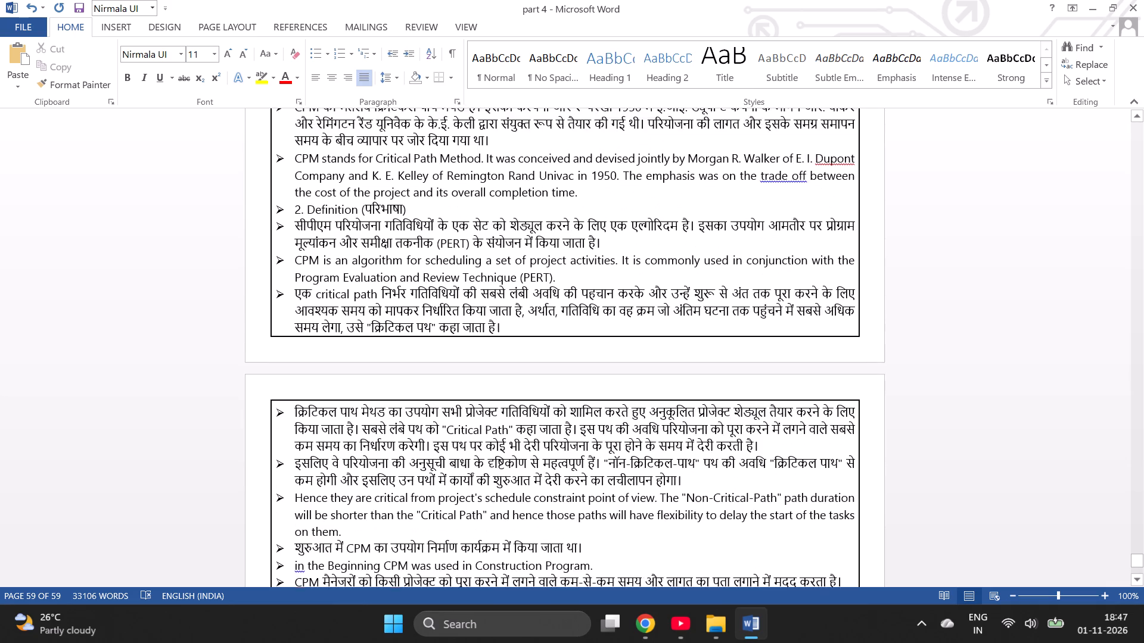
scroll(443, 385, up, 20)
scroll(443, 385, up, 11)
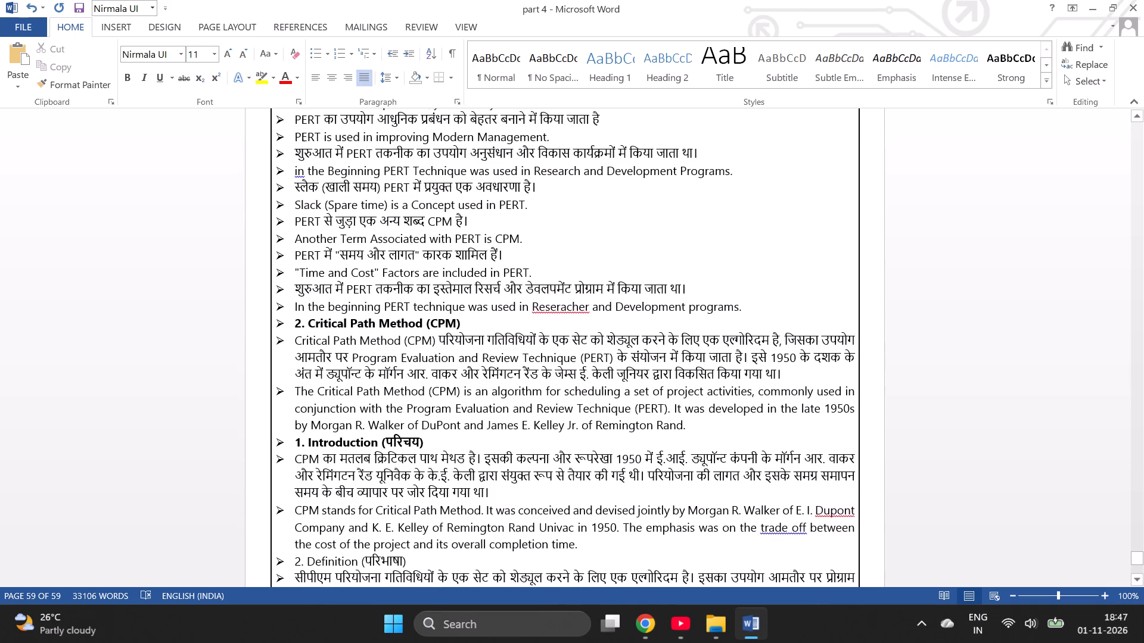
scroll(443, 385, up, 20)
scroll(443, 385, up, 11)
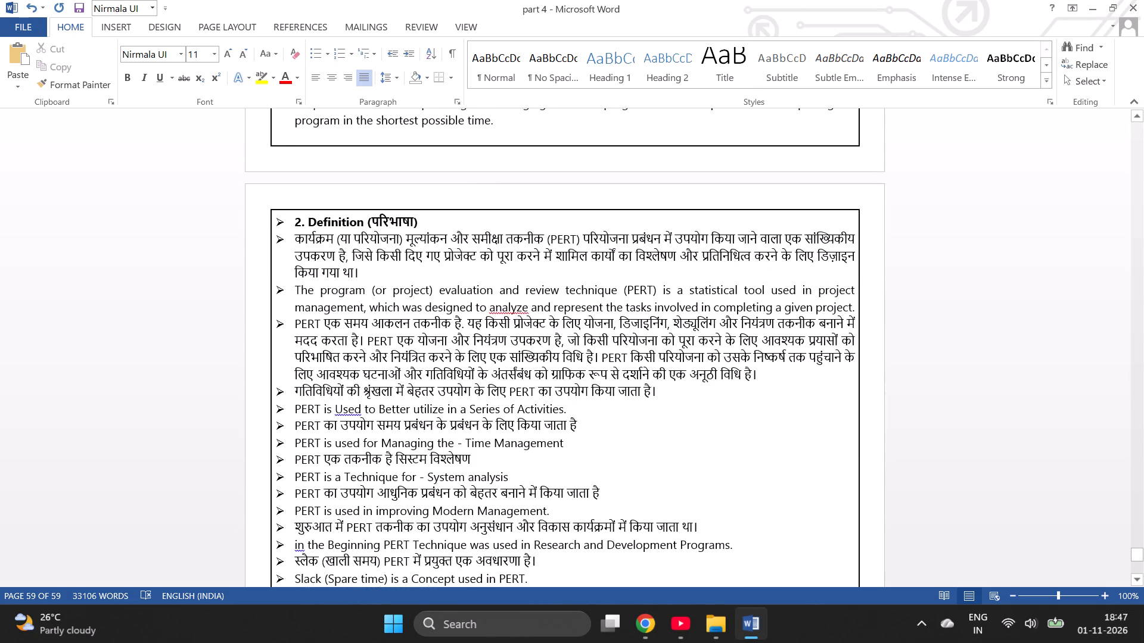
scroll(443, 385, up, 20)
scroll(443, 385, up, 11)
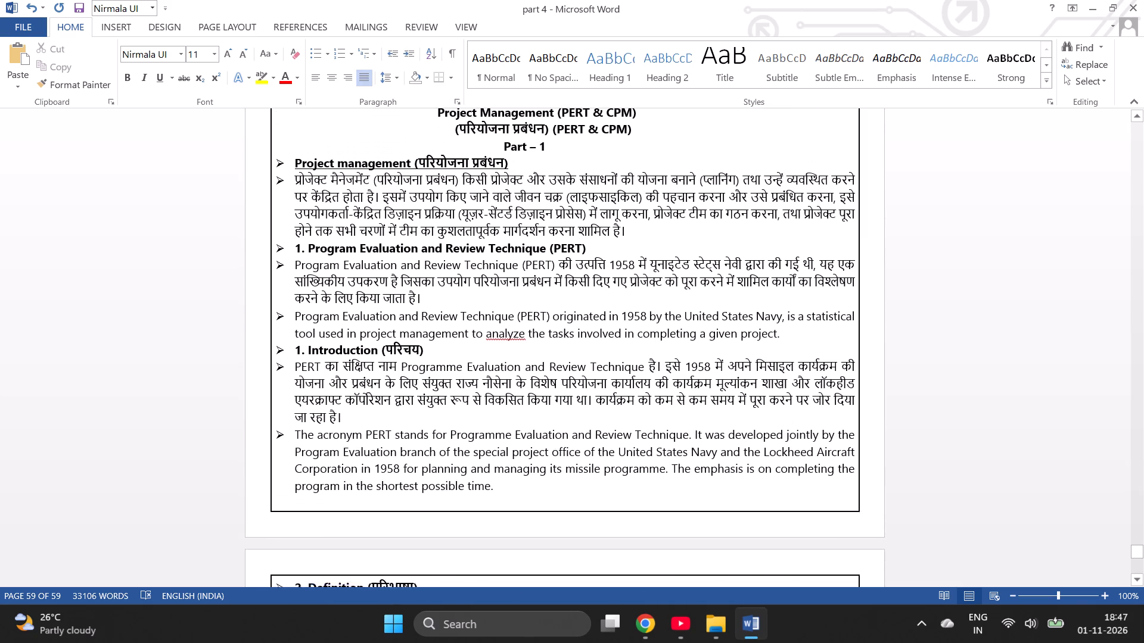
scroll(443, 385, up, 2)
scroll(443, 385, down, 7)
scroll(443, 385, up, 4)
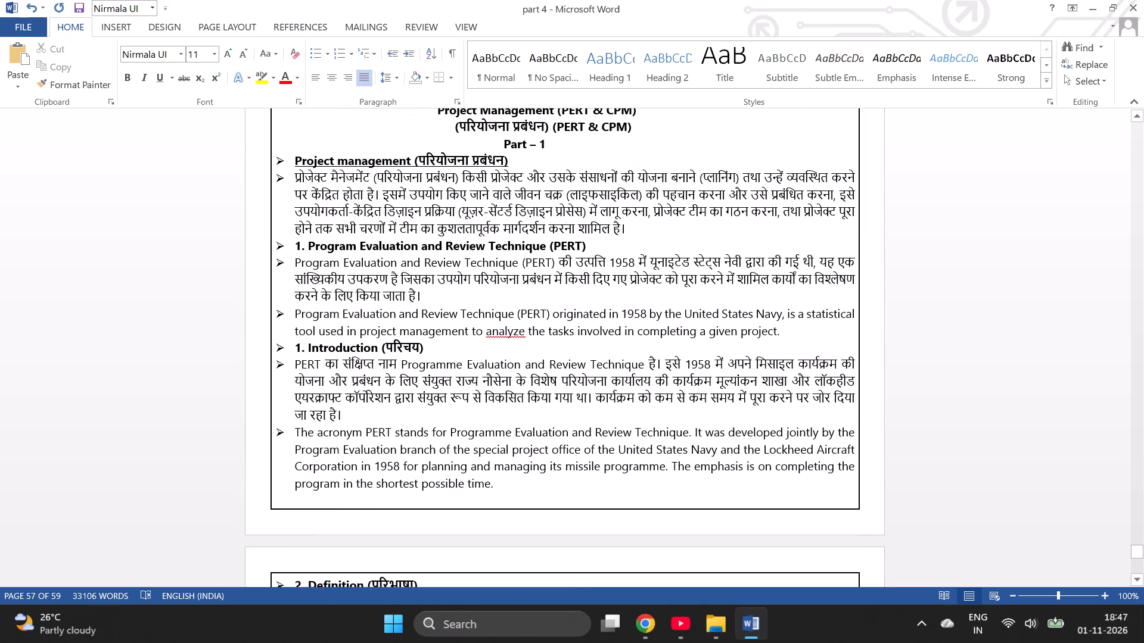
scroll(443, 385, up, 2)
scroll(443, 385, down, 16)
scroll(442, 401, down, 18)
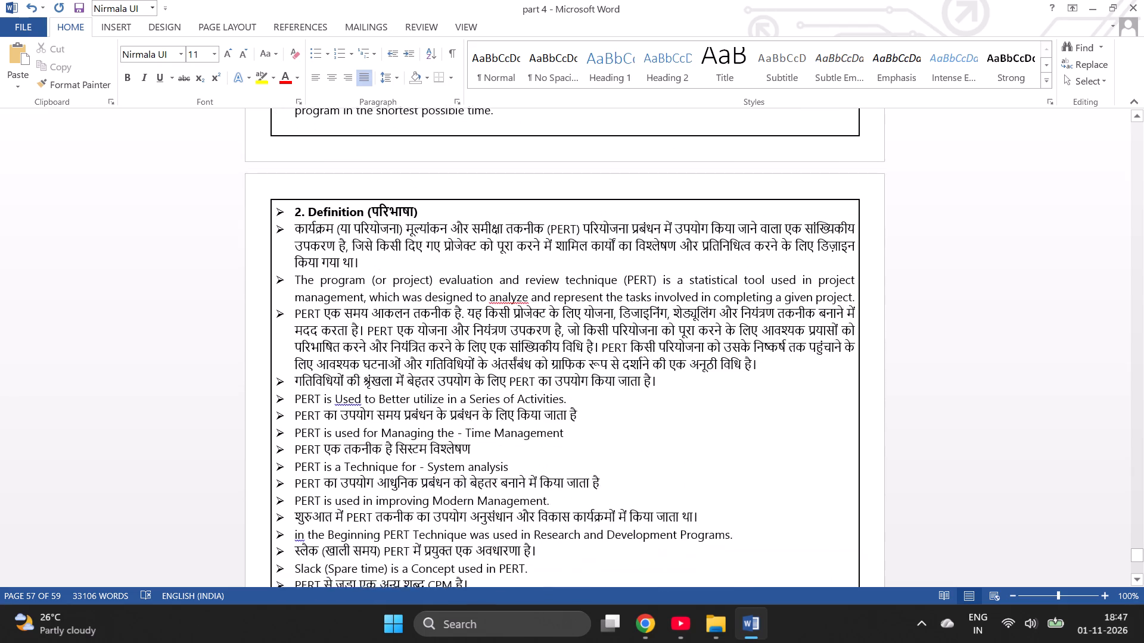
scroll(458, 415, down, 20)
scroll(458, 415, down, 16)
scroll(496, 433, down, 8)
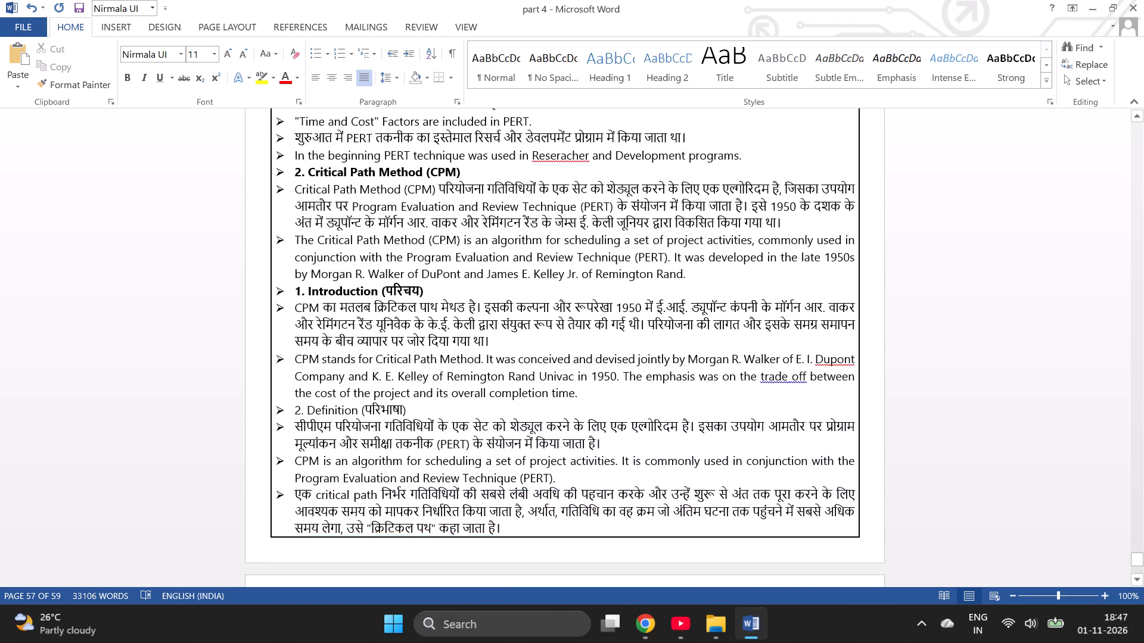
scroll(498, 429, down, 15)
scroll(912, 353, down, 7)
scroll(1090, 241, down, 8)
scroll(1056, 305, down, 3)
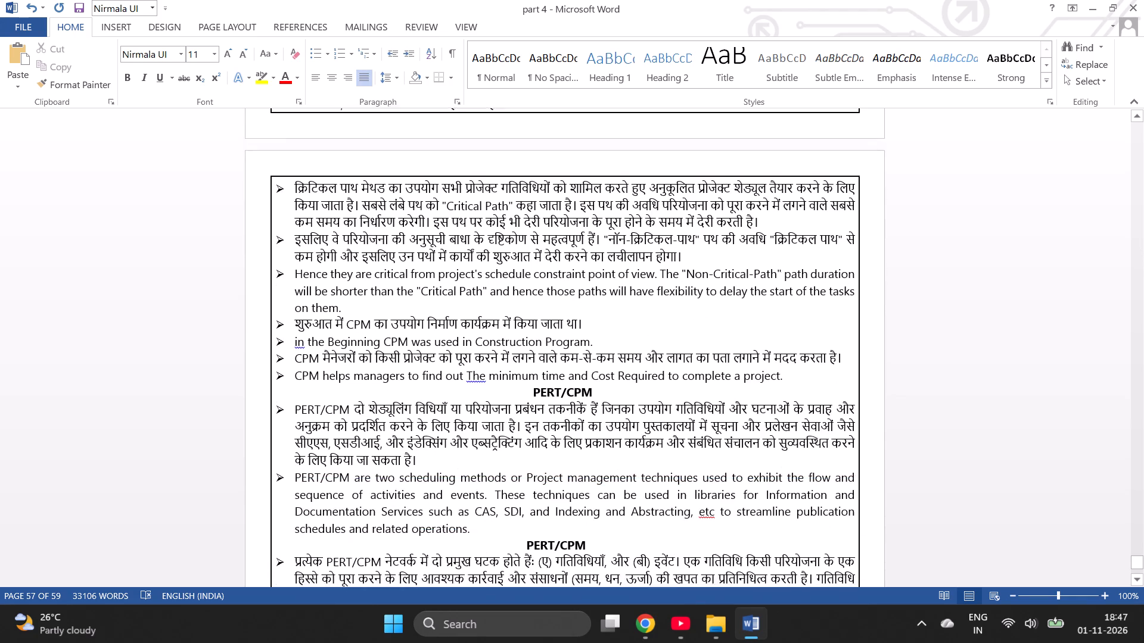
scroll(1056, 305, down, 4)
middle_click(1056, 303)
scroll(925, 389, down, 4)
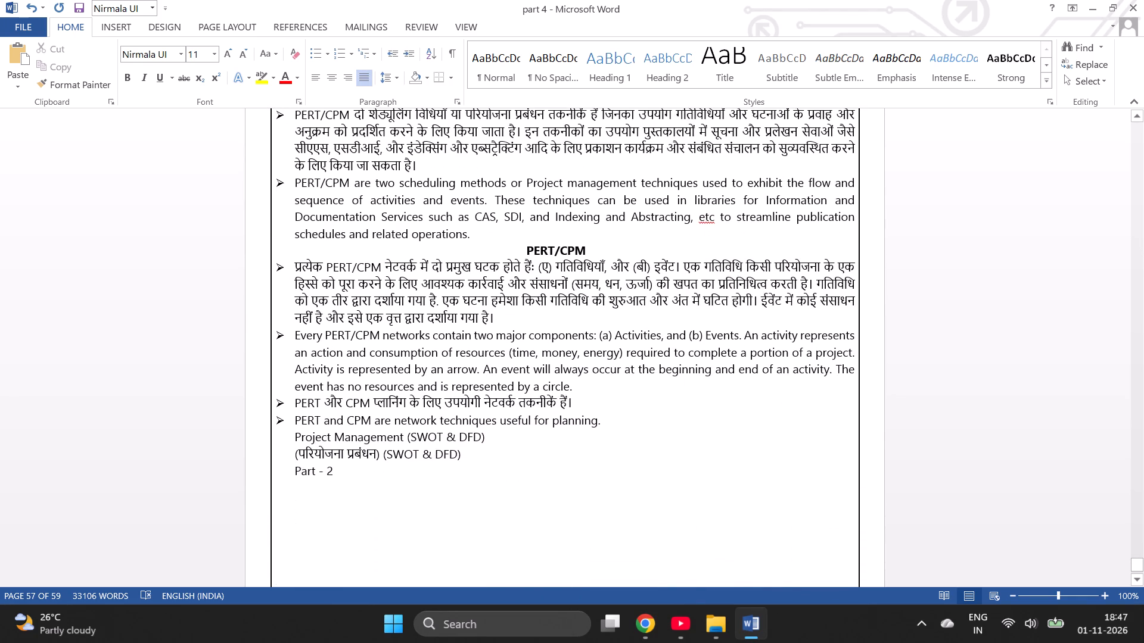
Move the "Project Management (SWOT & DFD)" line toward the centre of the page with leading spaces.
click(462, 476)
click(296, 447)
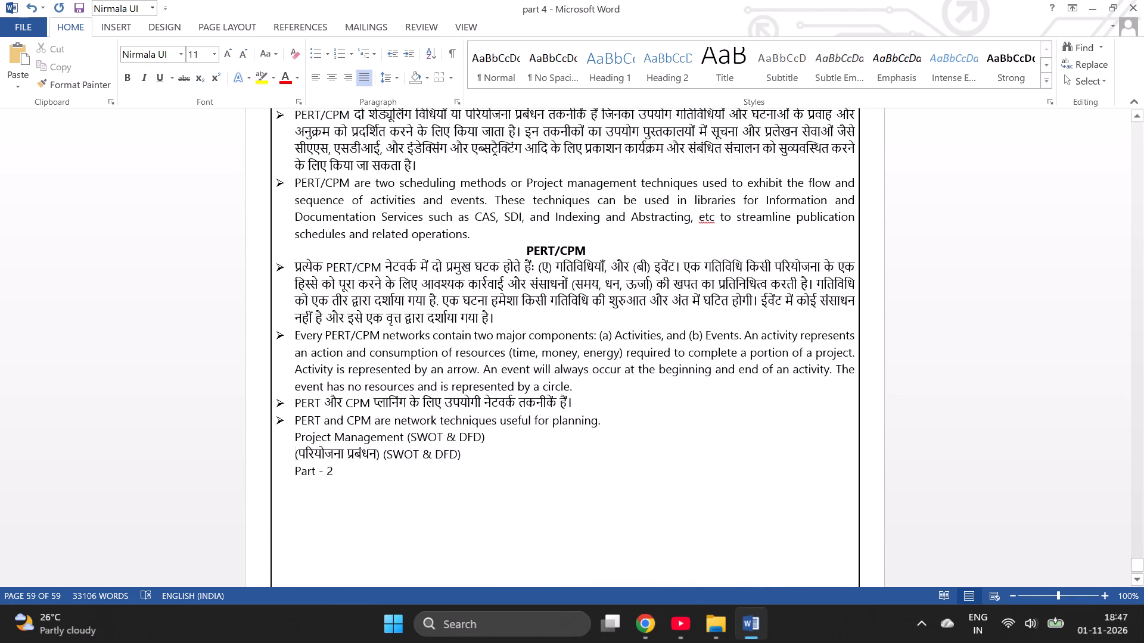
click(300, 436)
click(280, 442)
key(space)
key(space)
key(space)
key(space)
key(space)
key(space)
key(space)
key(space)
key(space)
key(space)
key(space)
key(space)
key(space)
key(space)
key(space)
key(space)
key(space)
key(space)
key(space)
key(space)
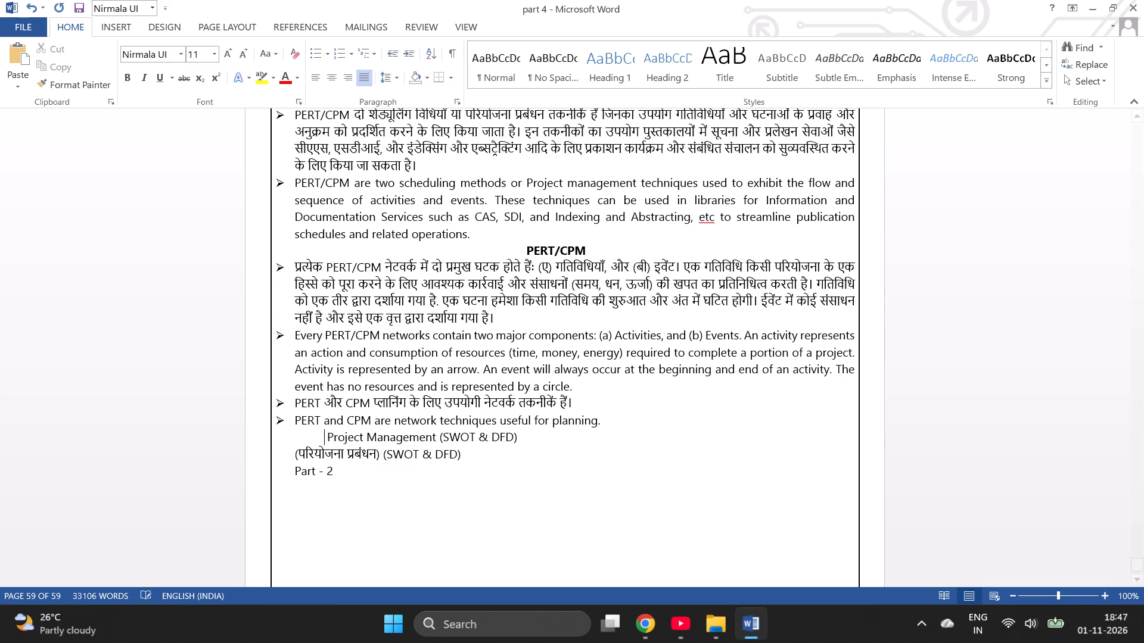
key(space)
key(space)
key(space)
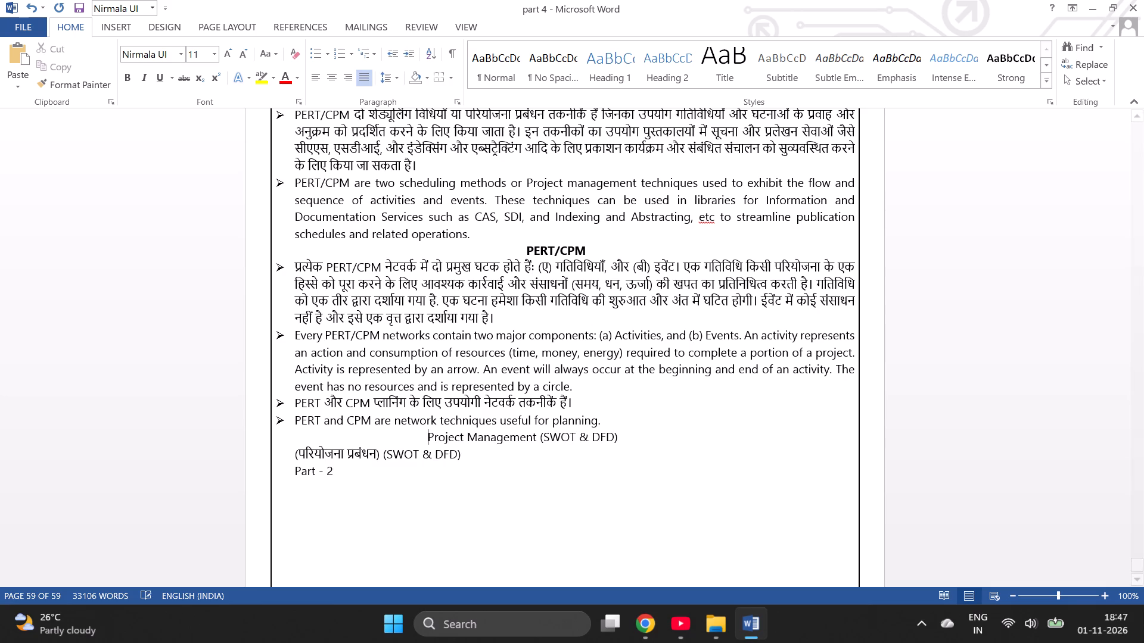
key(space)
Indent the Hindi "(परियोजना प्रबंधन) (SWOT & DFD)" line with leading spaces so it sits beneath the English title.
click(294, 453)
key(space)
key(space)
key(space)
key(space)
key(space)
key(space)
key(space)
key(space)
key(space)
key(space)
key(space)
key(space)
key(space)
key(space)
key(space)
key(space)
key(space)
key(space)
key(space)
key(space)
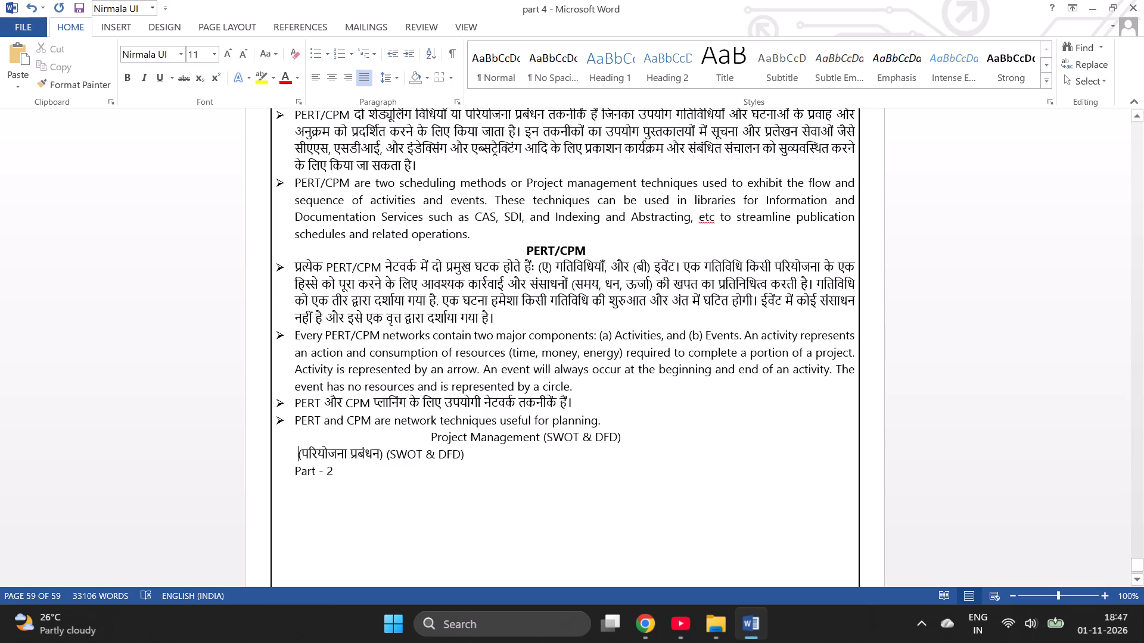
key(space)
key(space)
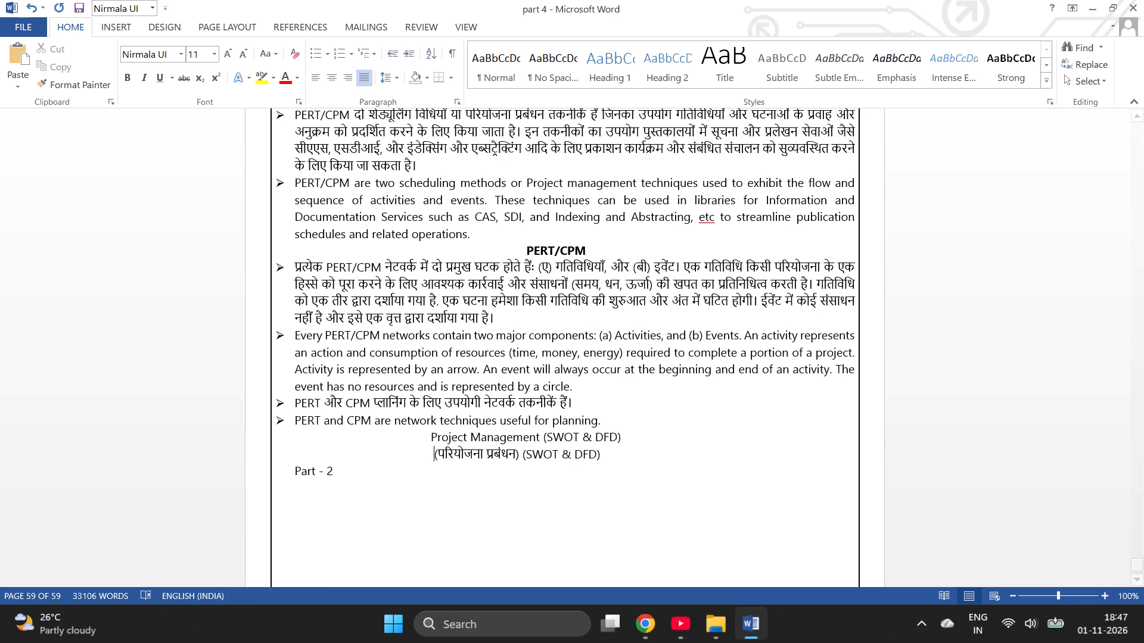
Indent the "Part - 2" line with leading spaces to bring it under the two title lines.
click(385, 447)
click(316, 457)
click(276, 471)
key(space)
key(space)
key(space)
key(space)
key(space)
key(space)
key(space)
key(space)
key(space)
key(space)
key(space)
key(space)
key(space)
key(space)
key(space)
key(space)
key(space)
key(space)
key(space)
key(space)
Shift the Hindi title line slightly further toward the page centre with a few more leading spaces.
click(404, 455)
key(space)
key(space)
key(space)
key(space)
key(space)
key(space)
key(space)
key(space)
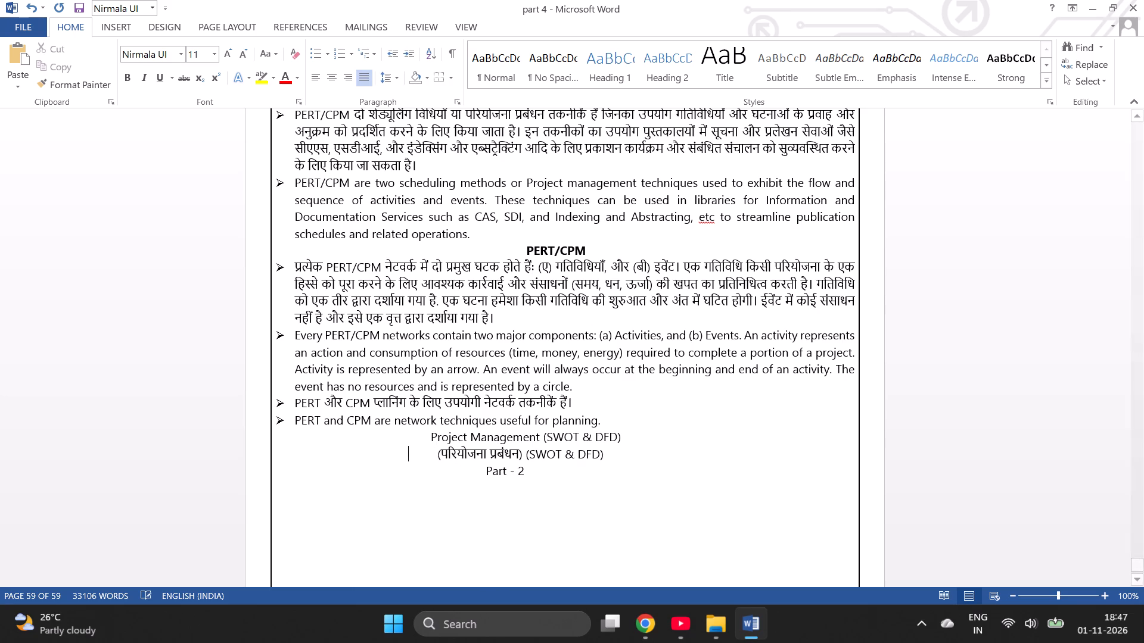
Add a few more leading spaces to the English "Project Management (SWOT & DFD)" line to centre it over the Hindi line.
click(425, 448)
click(417, 440)
key(space)
key(space)
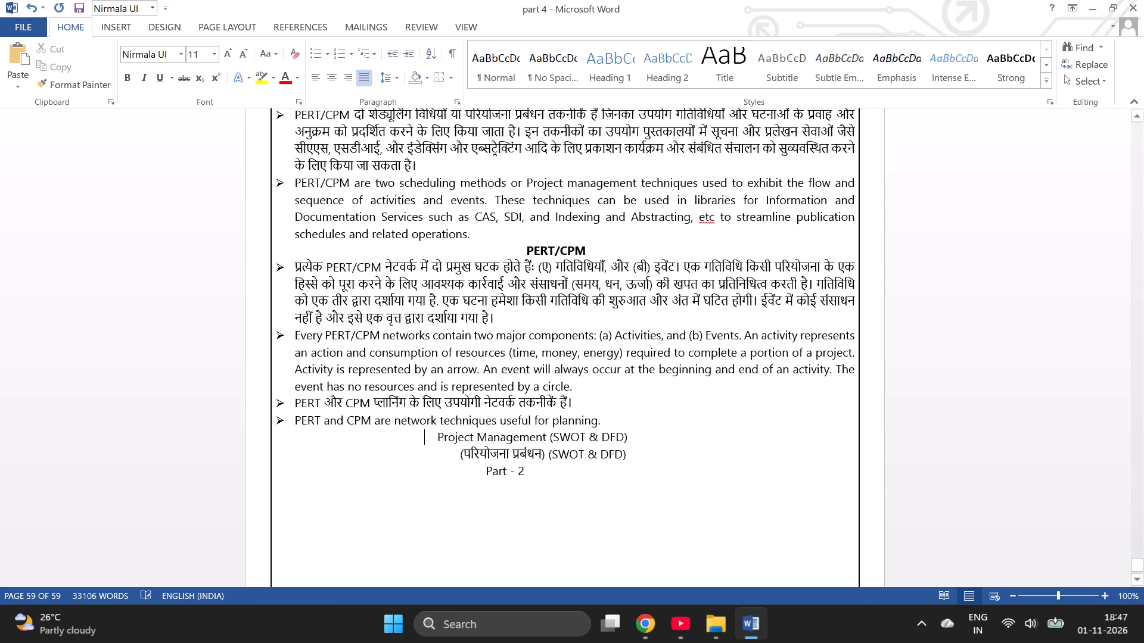
key(space)
key(space)
key(space)
key(space)
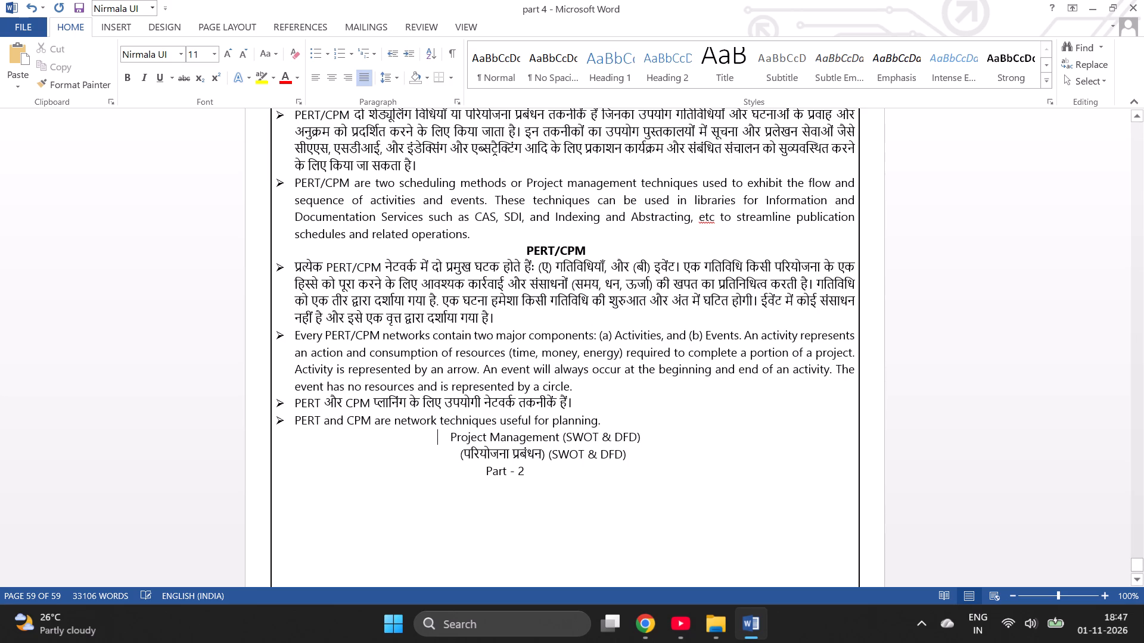
Add more leading spaces before "Part - 2" to centre it under the title lines.
click(464, 477)
key(space)
key(space)
key(space)
key(space)
key(space)
key(space)
key(space)
key(space)
key(space)
key(space)
key(space)
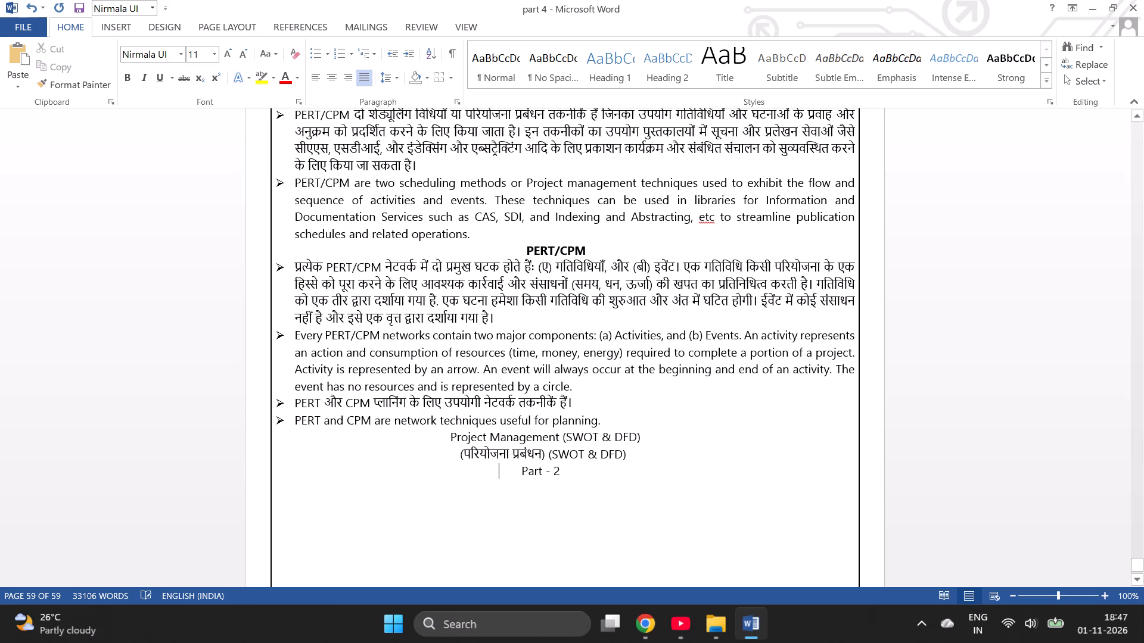
Make the three heading lines from "Project Management (SWOT & DFD)" through "Part - 2" bold.
drag(452, 441, 588, 475)
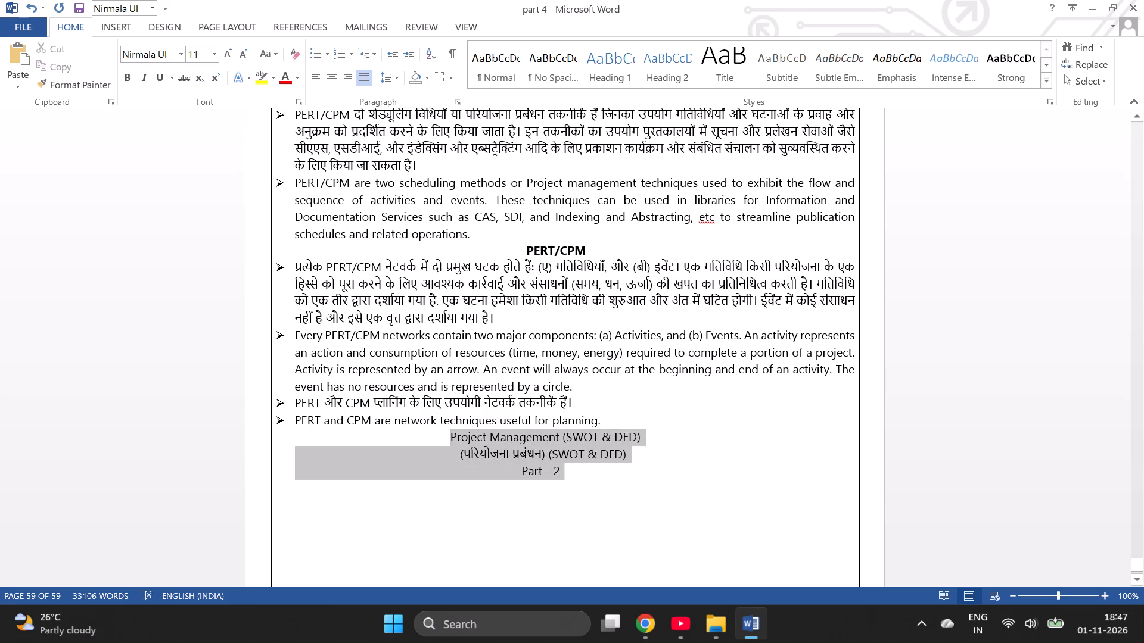
drag(588, 475, 616, 469)
click(622, 441)
click(593, 476)
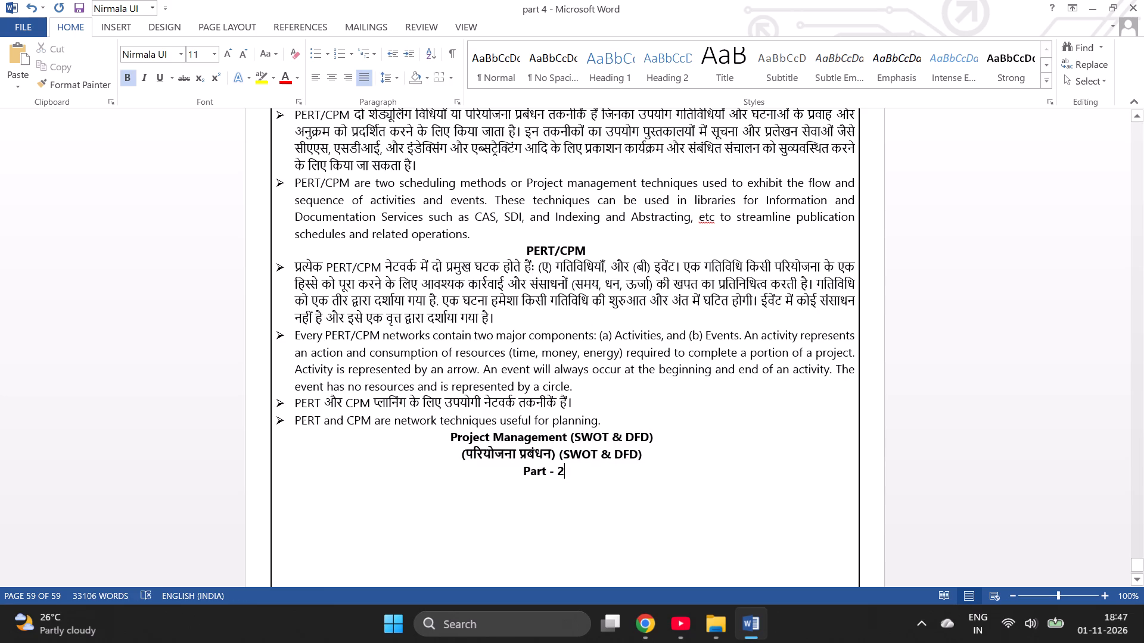
Start a new line below the "Part – 2" heading and give it an arrowhead bullet at the left margin like the earlier points.
key(Return)
click(318, 53)
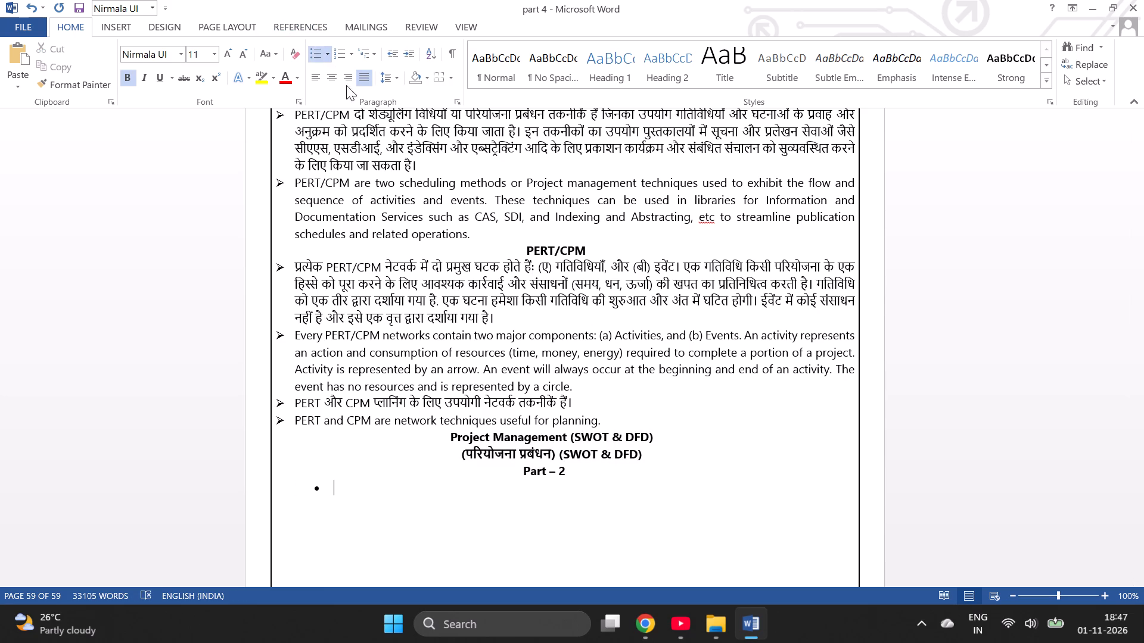
click(396, 61)
click(392, 55)
click(324, 54)
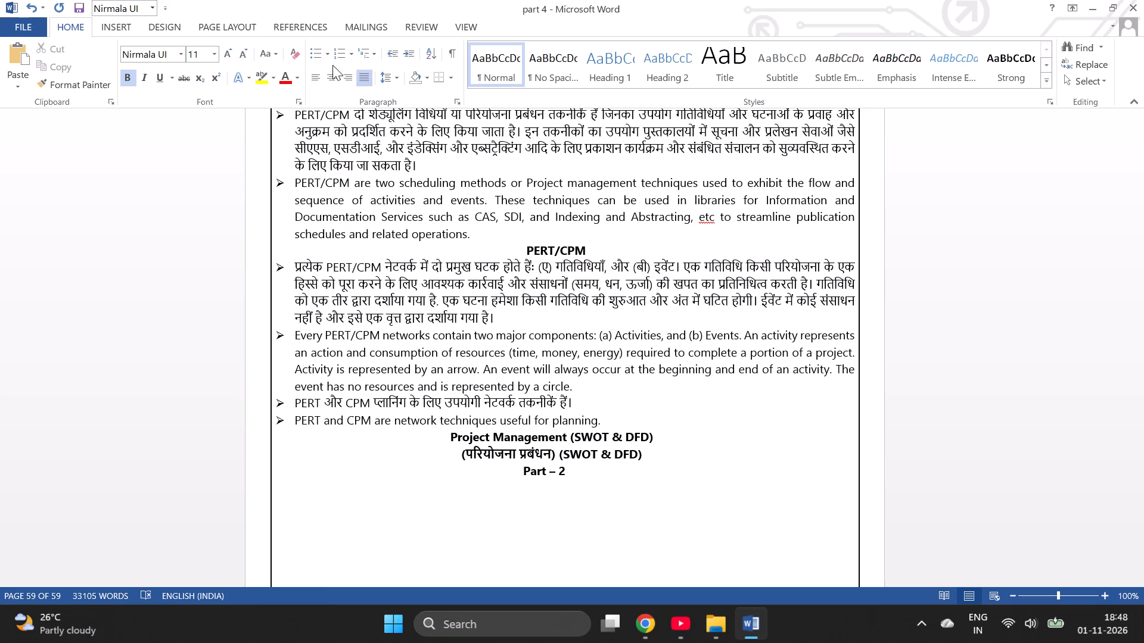
click(331, 57)
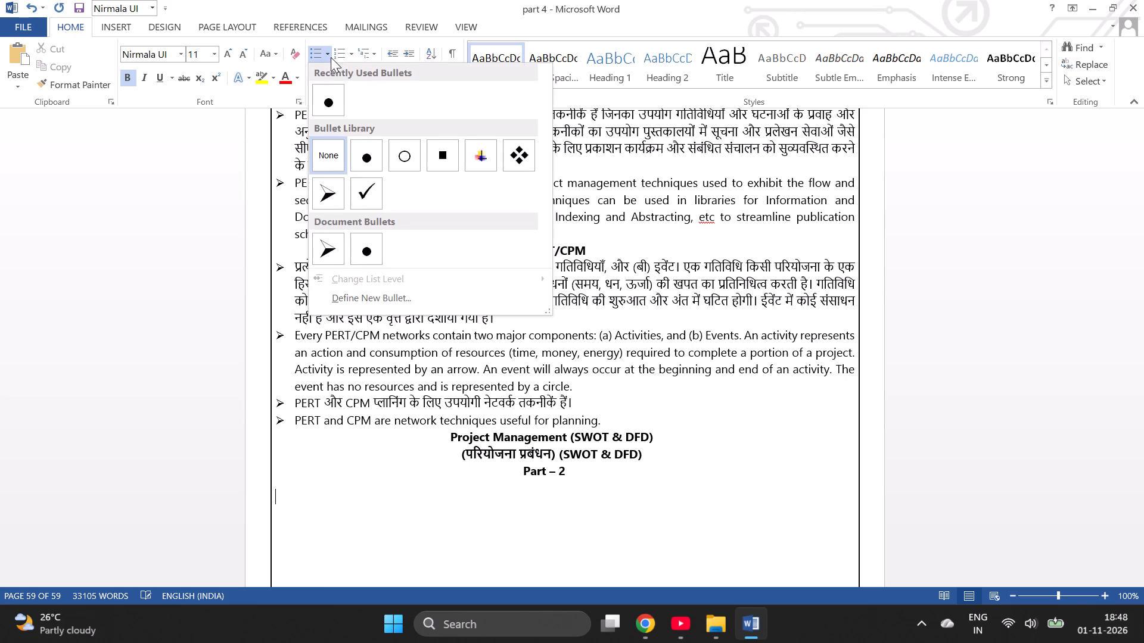
click(322, 192)
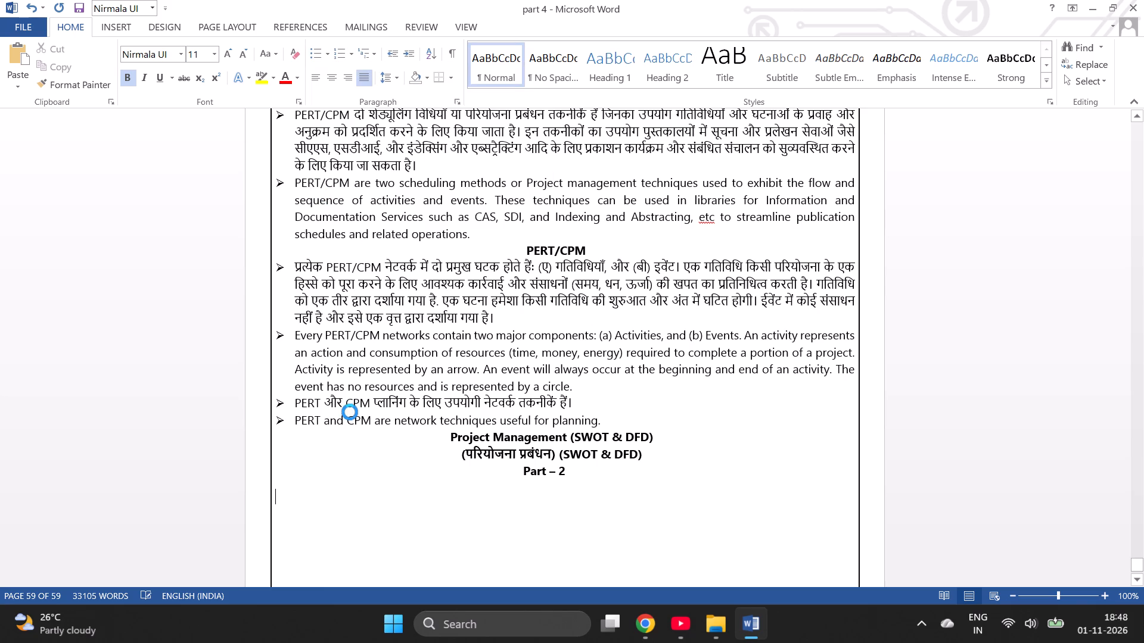
scroll(335, 466, down, 5)
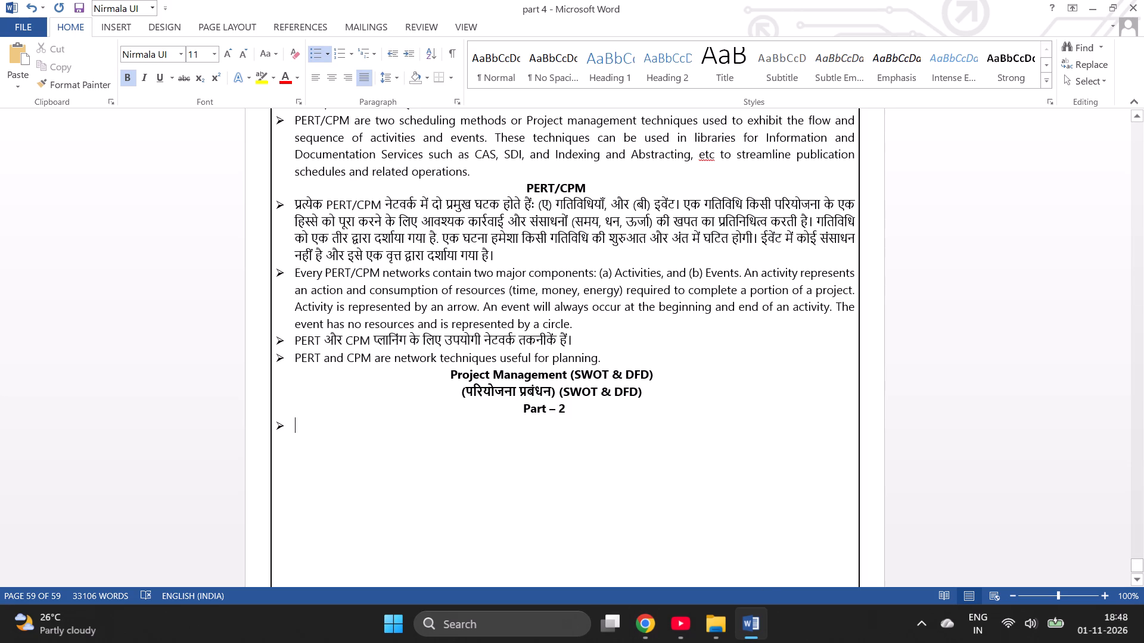
Switch to the slide PDF in Chrome and capture a screenshot of the full "1. SWOT ANALYSIS" slide.
click(710, 625)
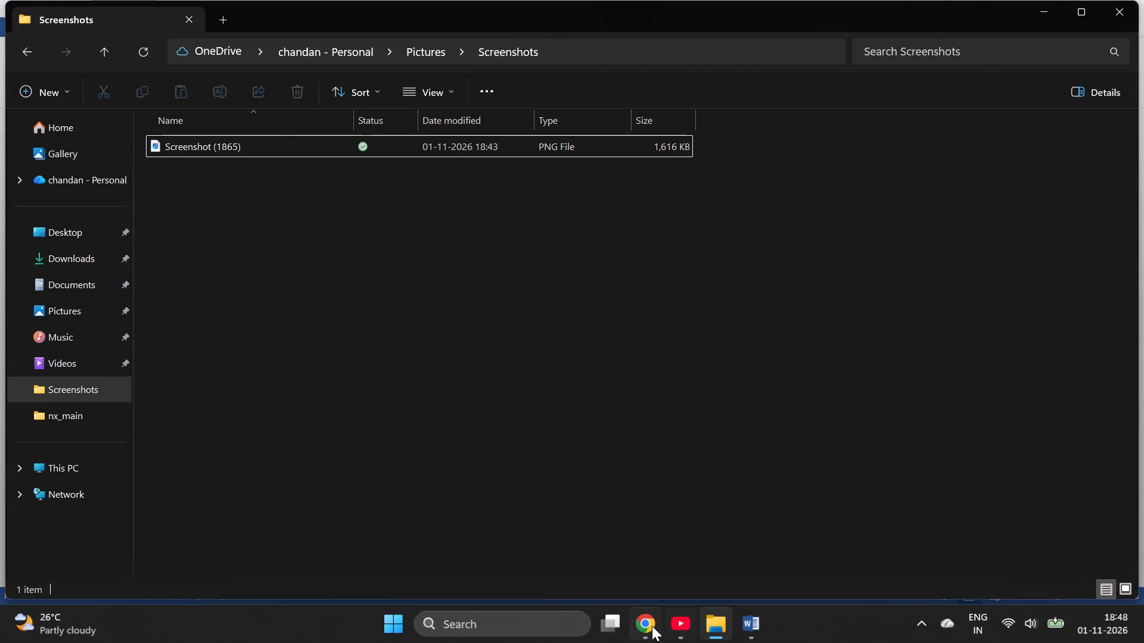
click(652, 626)
scroll(571, 295, down, 2)
click(309, 32)
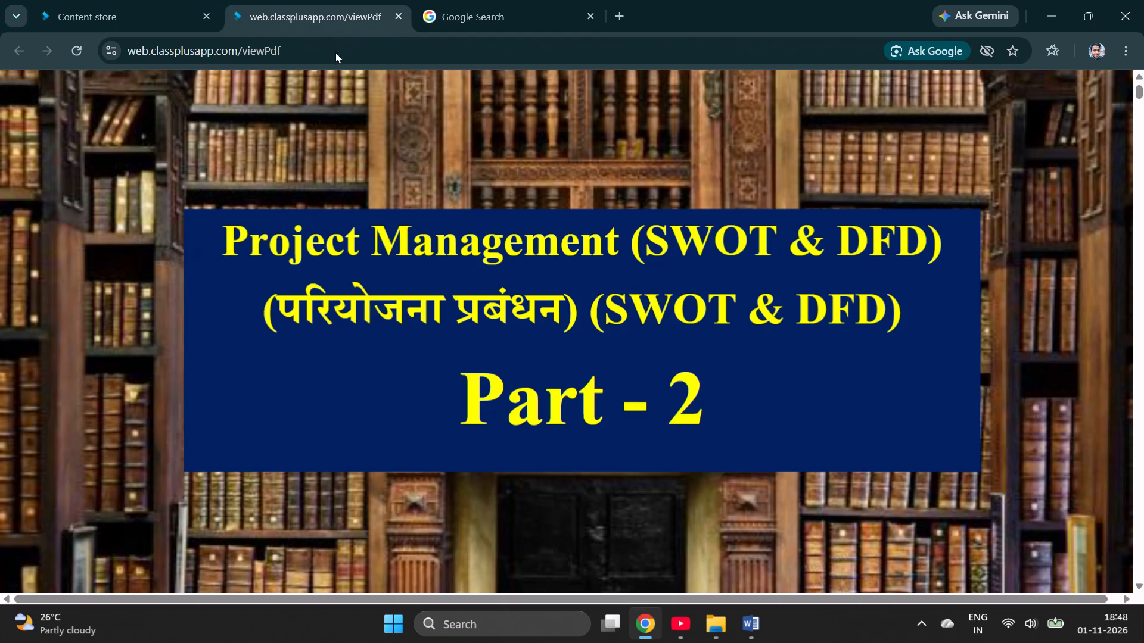
scroll(738, 481, down, 15)
scroll(789, 516, down, 13)
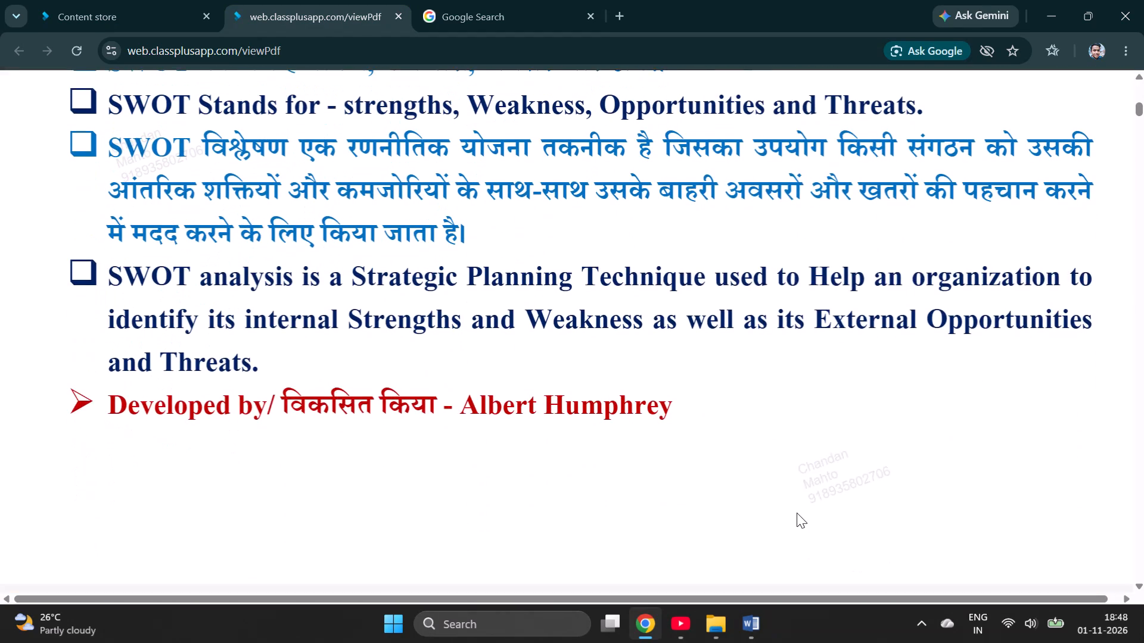
scroll(797, 513, up, 5)
scroll(797, 513, down, 2)
scroll(797, 513, up, 1)
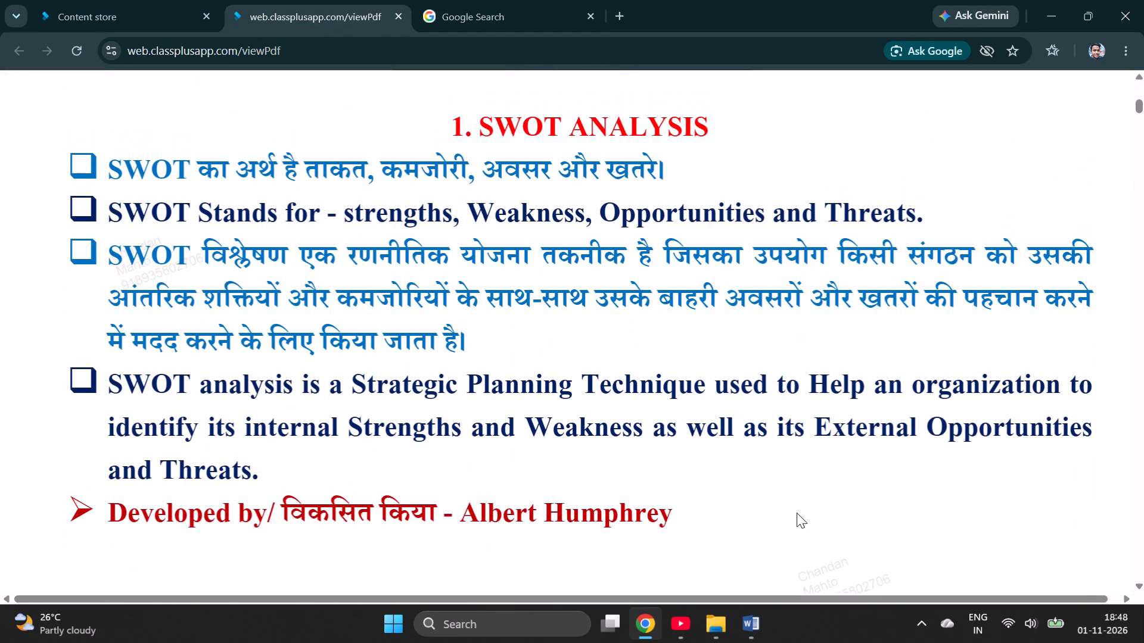
key(super+Print)
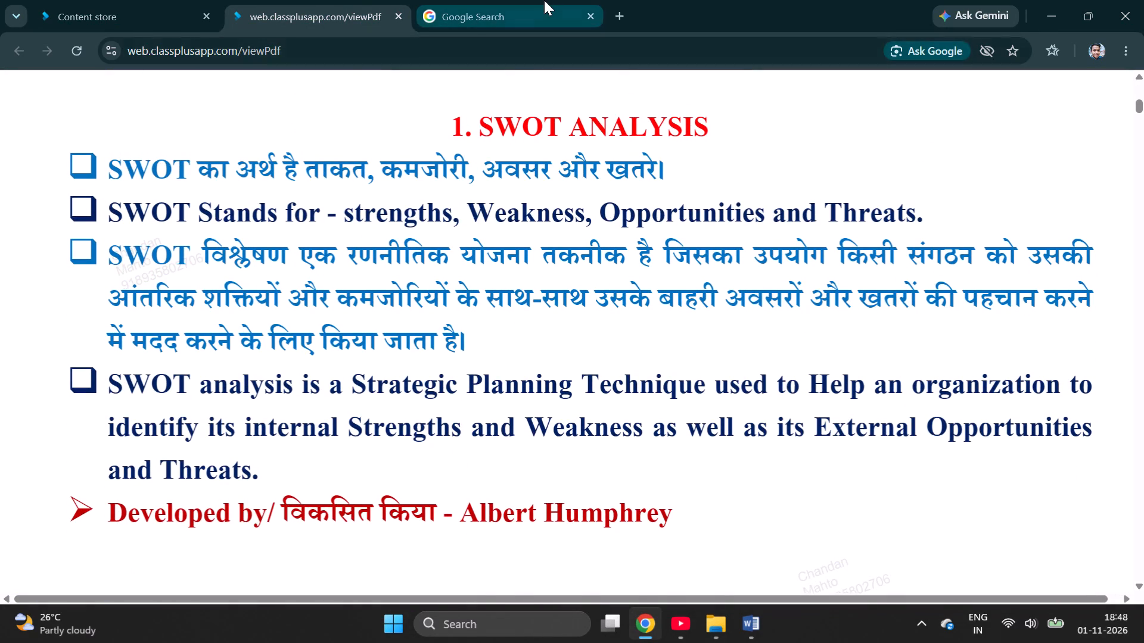
Run a new Google Lens image search with the file Screenshot (1867) in the Google Search page.
click(544, 0)
scroll(537, 411, down, 4)
scroll(517, 389, up, 5)
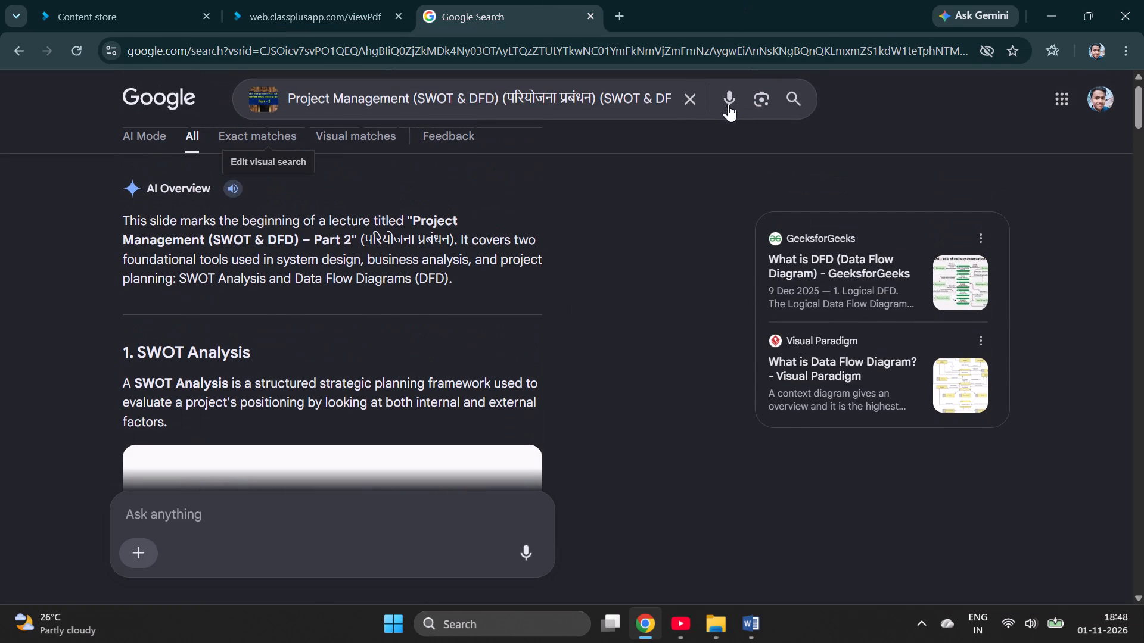
click(759, 96)
click(611, 204)
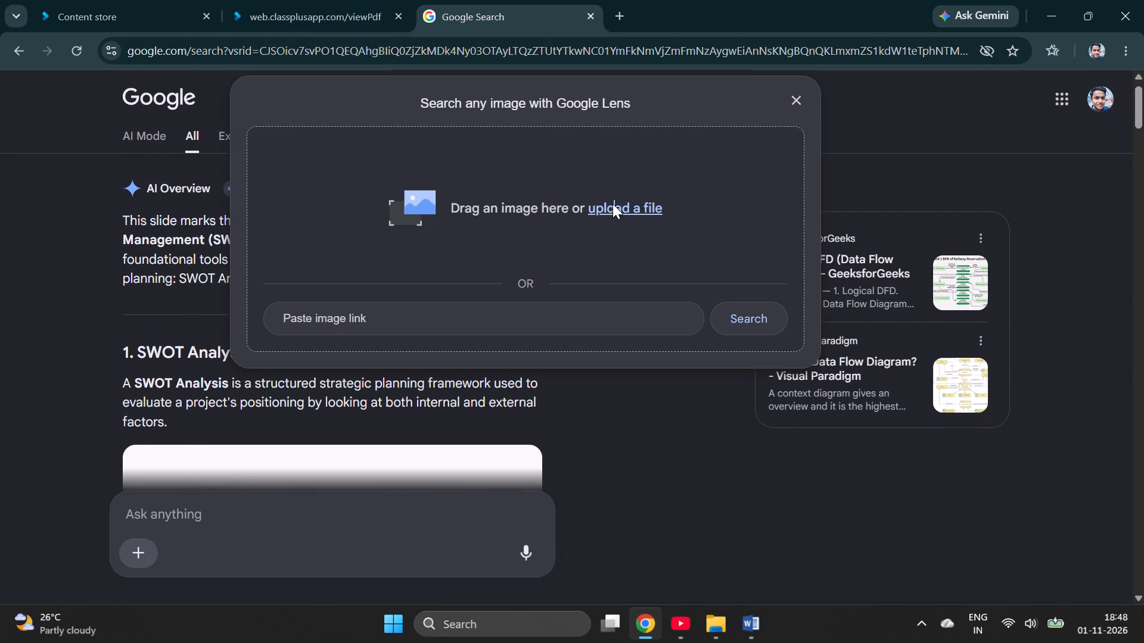
scroll(348, 226, down, 1)
click(295, 134)
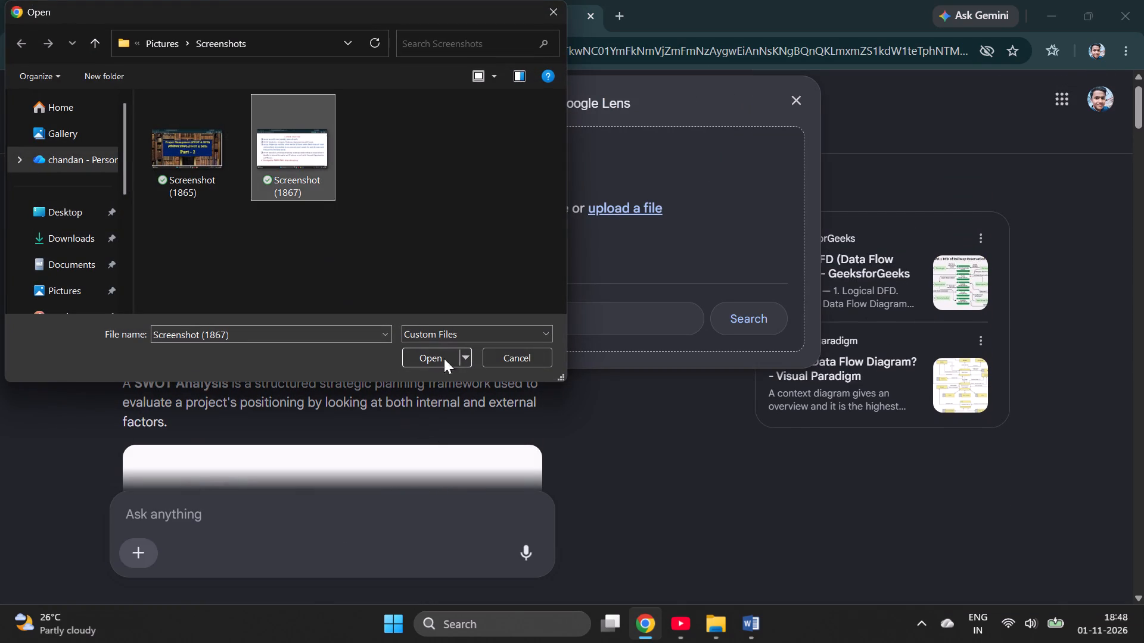
click(423, 358)
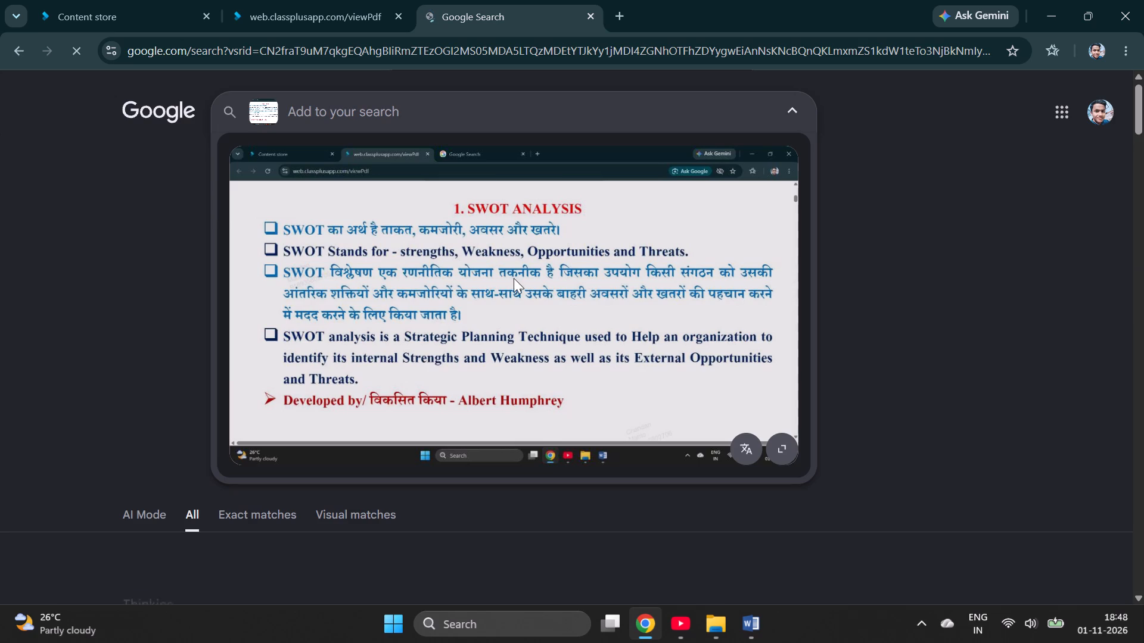
Copy the recognised slide text from "1. SWOT ANALYSIS" through the "Developed by" line.
click(464, 206)
drag(464, 205, 576, 401)
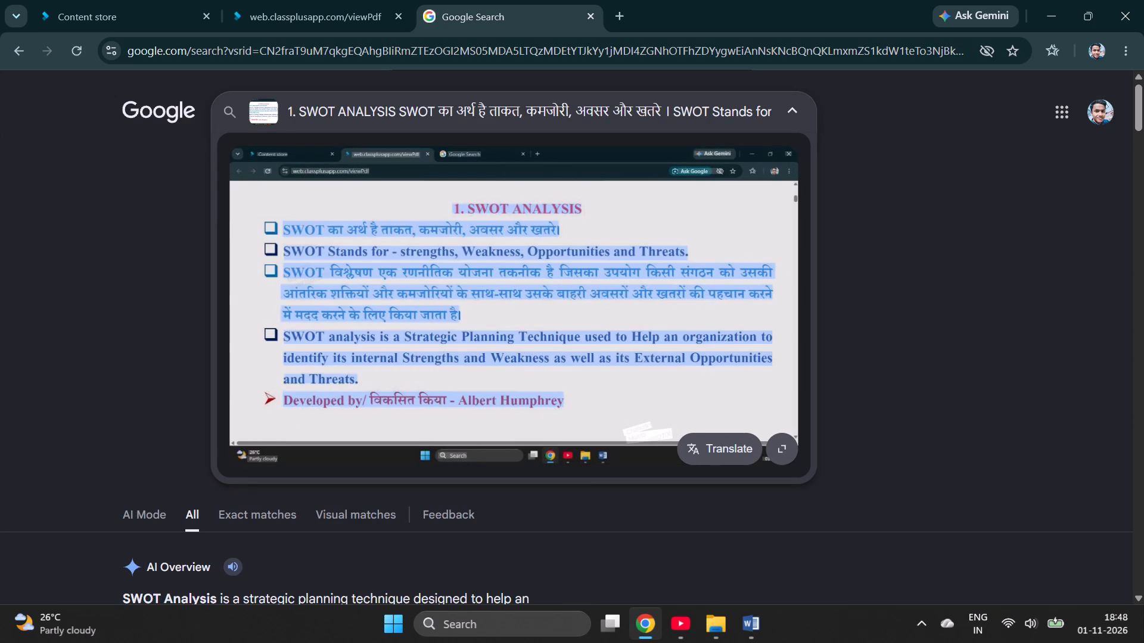
drag(576, 401, 583, 401)
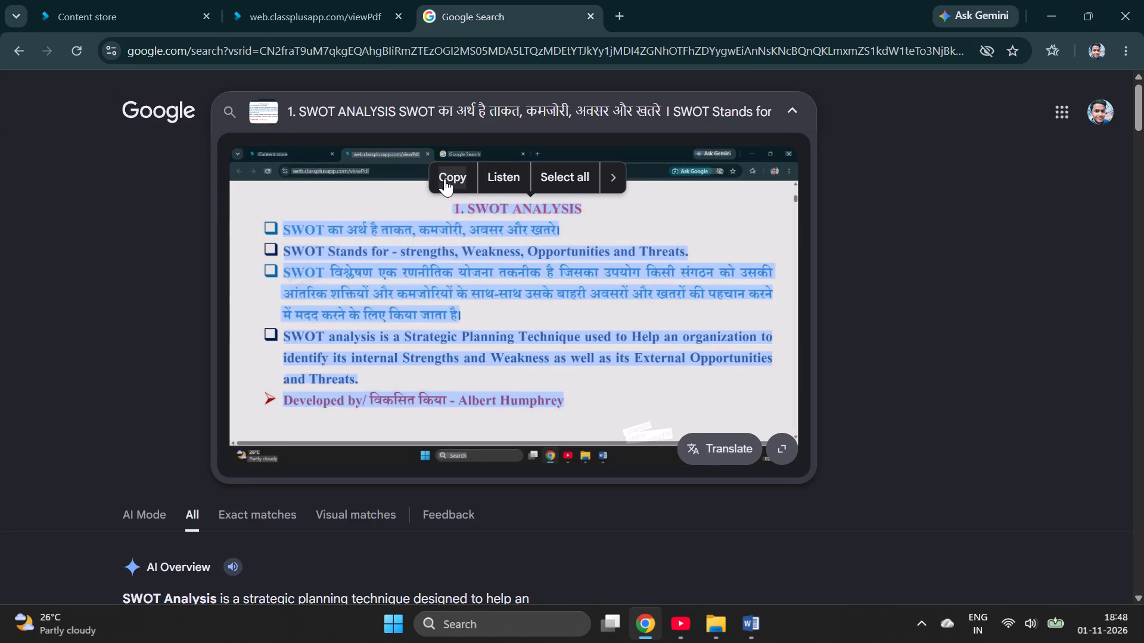
click(451, 186)
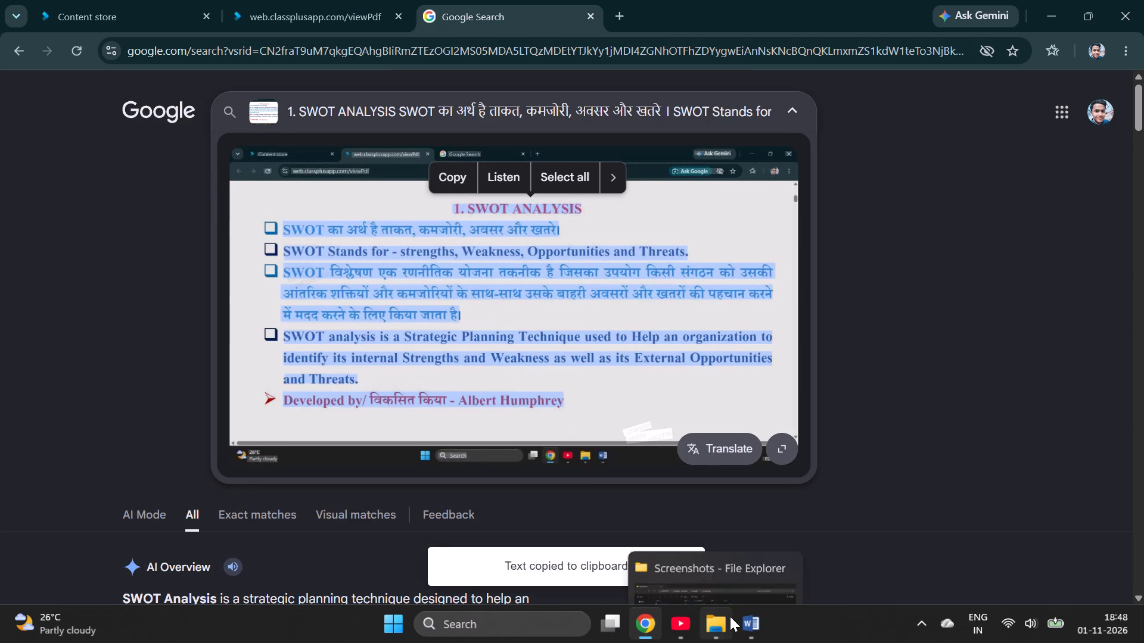
Switch to Word and paste the copied SWOT Analysis text at the empty arrowhead bullet below "Part – 2".
click(743, 620)
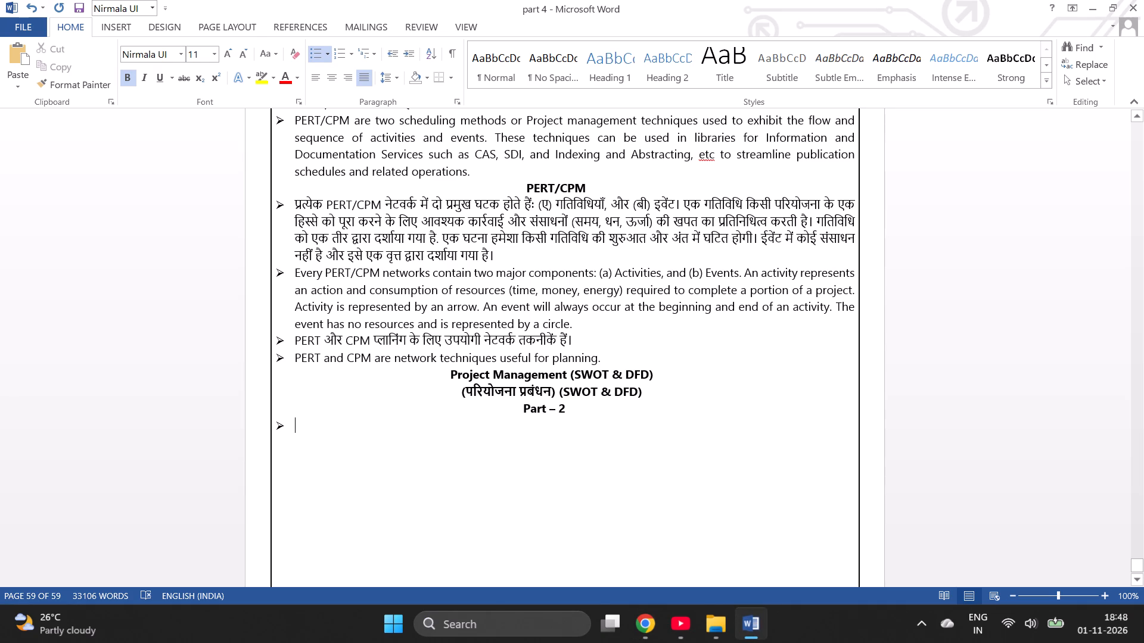
key(ctrl+v)
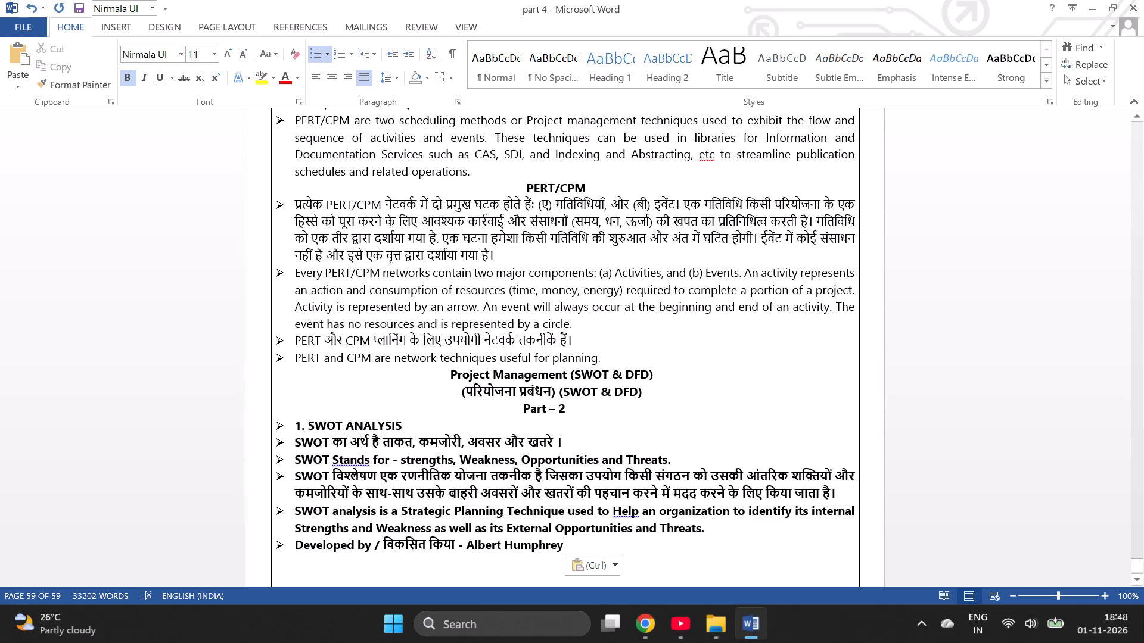
Remove bold from the pasted bullets below "1. SWOT ANALYSIS", through the "Developed by" line.
drag(294, 438, 549, 551)
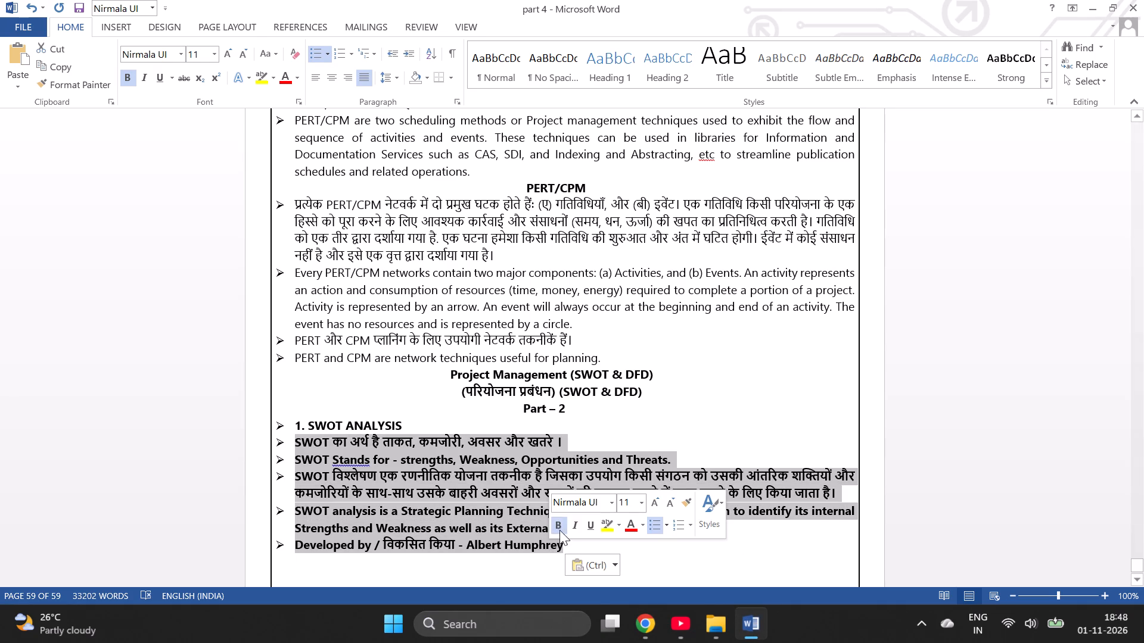
click(561, 523)
Add an empty bullet line after the "Developed by" line.
click(552, 543)
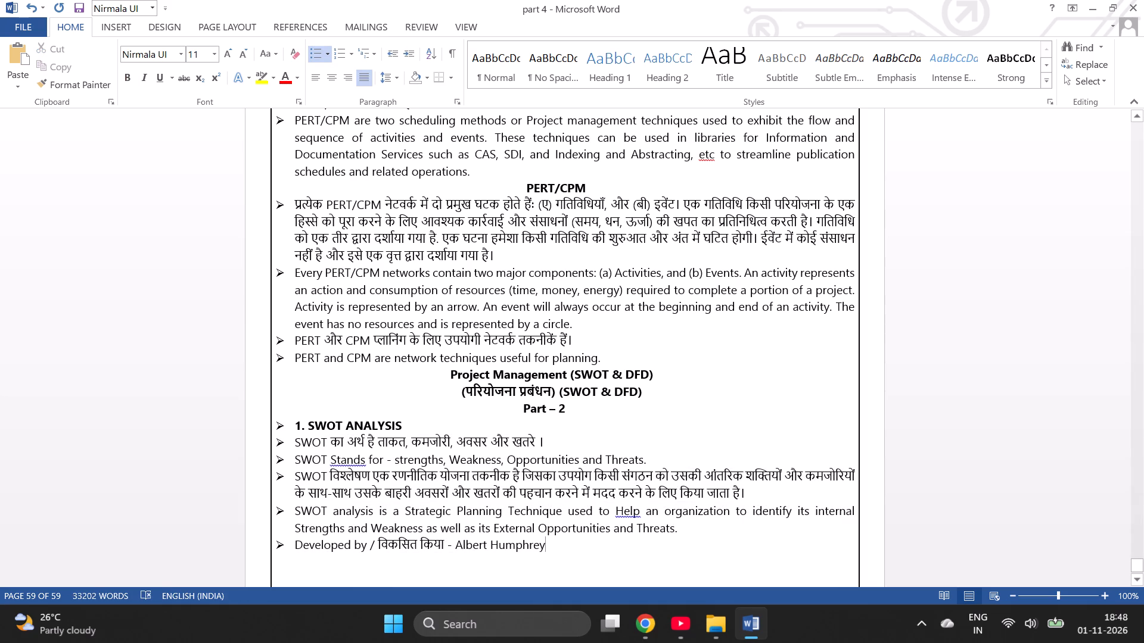
key(Return)
Return to the slide PDF in Chrome and capture a screenshot of the slide on SWOT Analysis's development in the 1960s and 1970s.
click(715, 616)
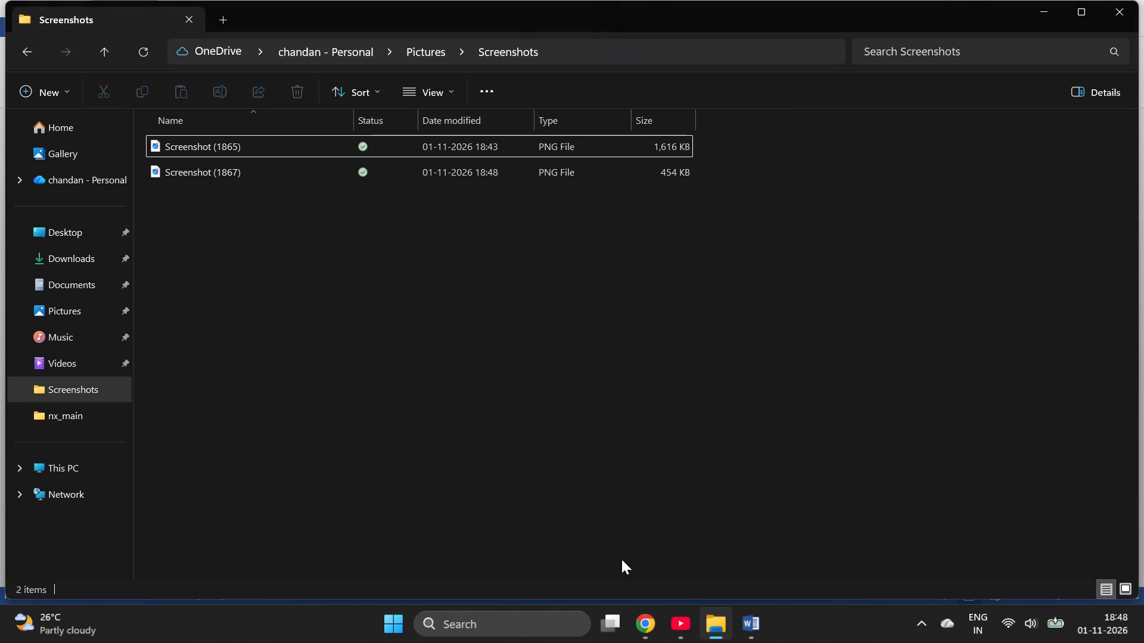
click(642, 630)
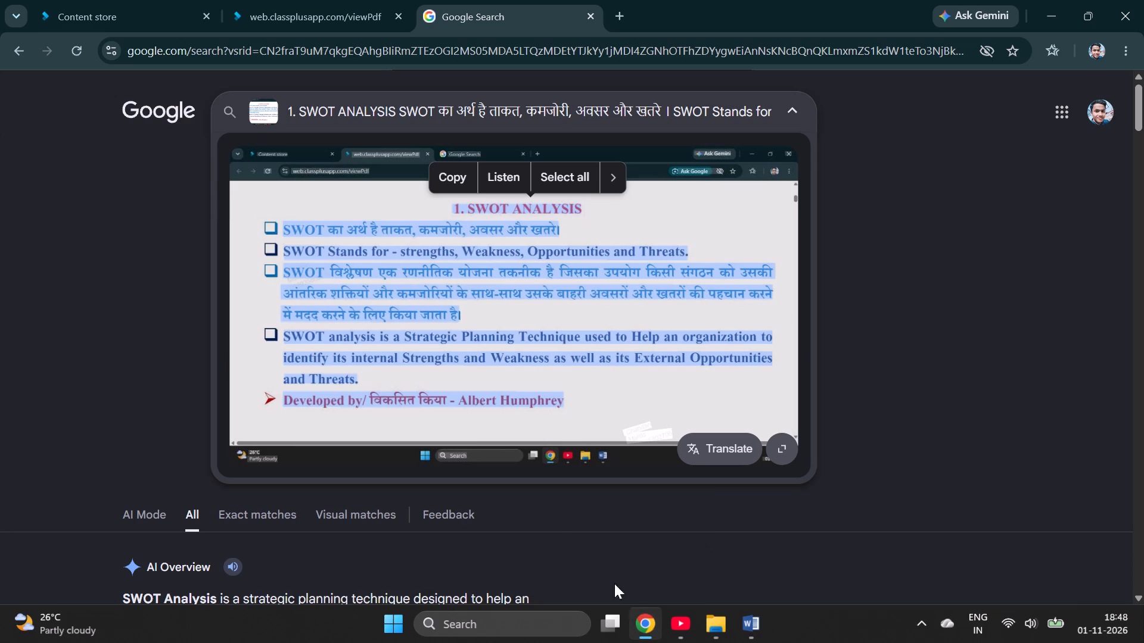
click(293, 0)
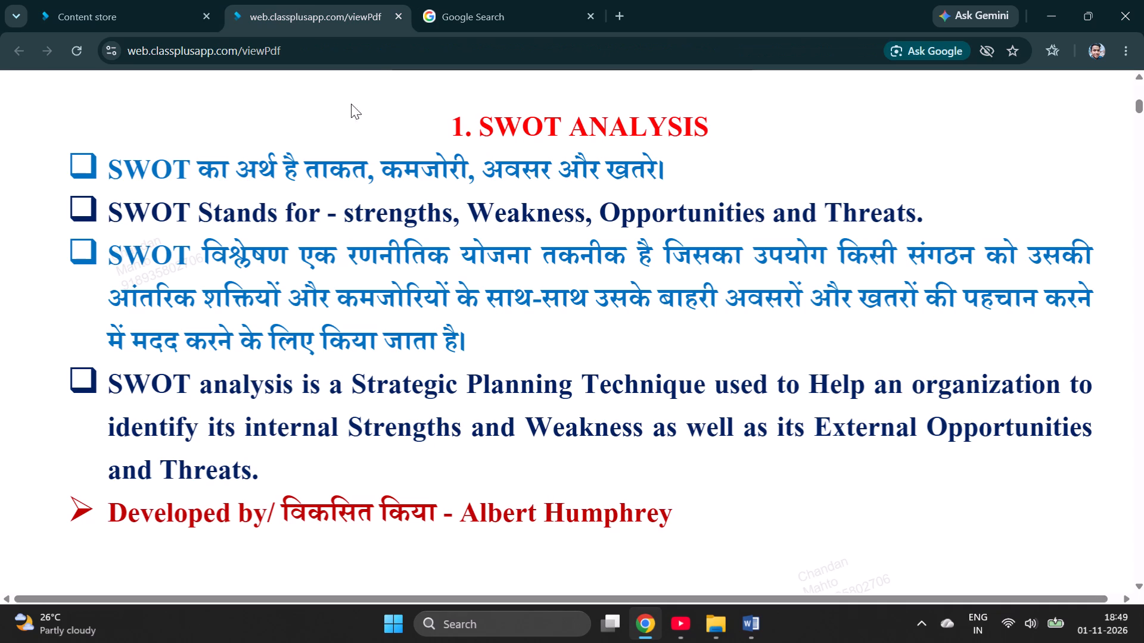
scroll(623, 499, down, 6)
scroll(611, 502, down, 20)
scroll(611, 502, up, 2)
scroll(611, 502, down, 1)
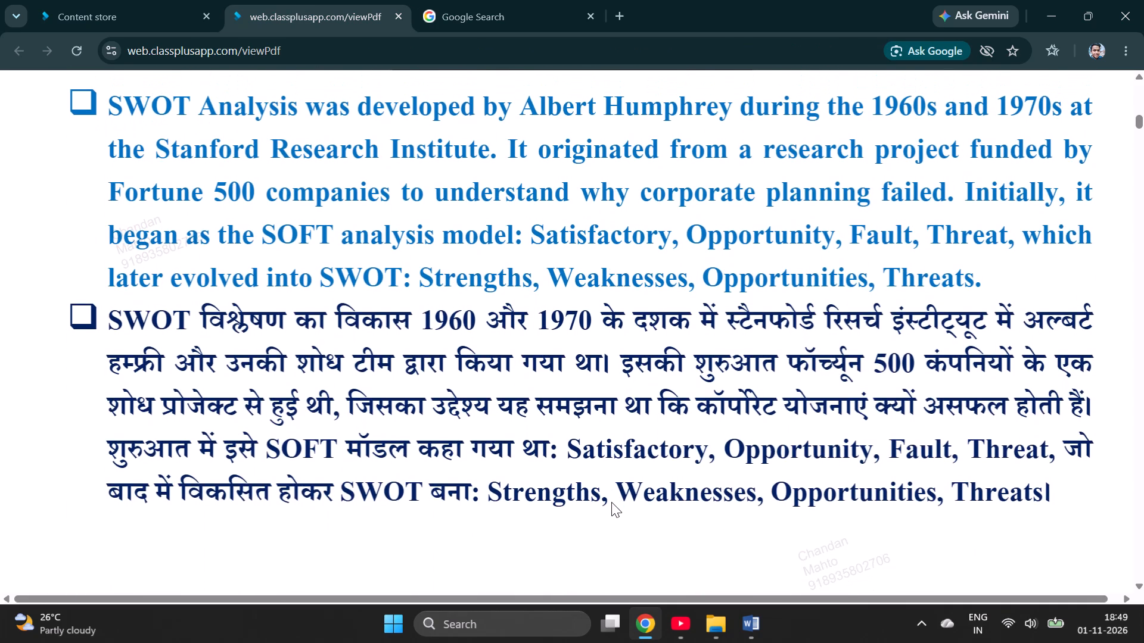
key(super+Print)
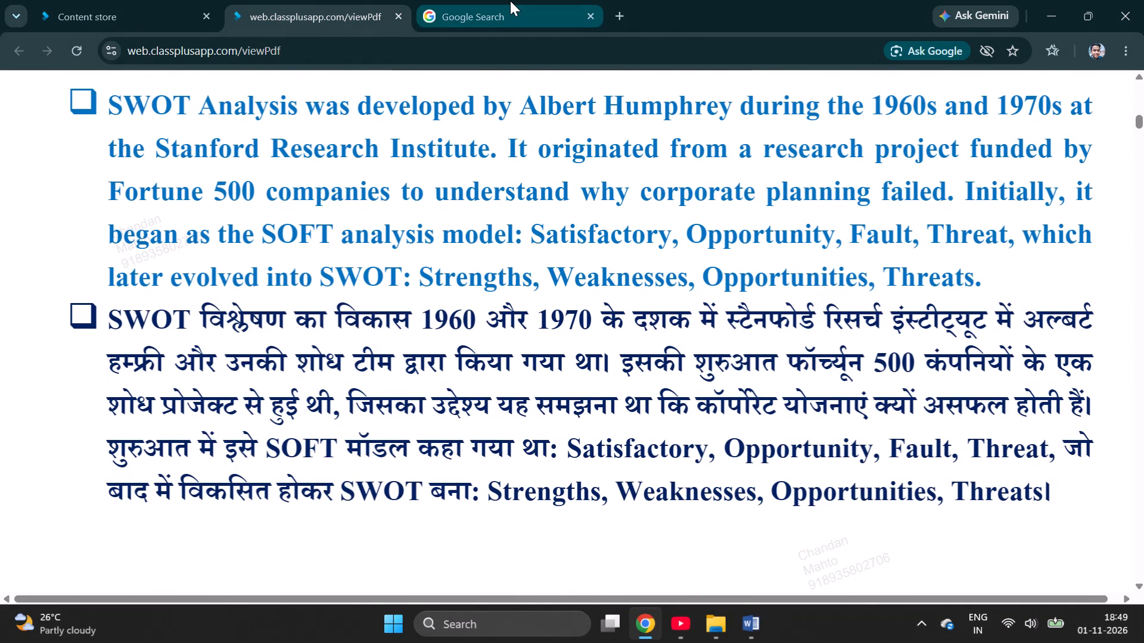
Run a new Google Lens image search with the file Screenshot (1868).
click(510, 1)
scroll(734, 581, down, 2)
scroll(654, 458, up, 3)
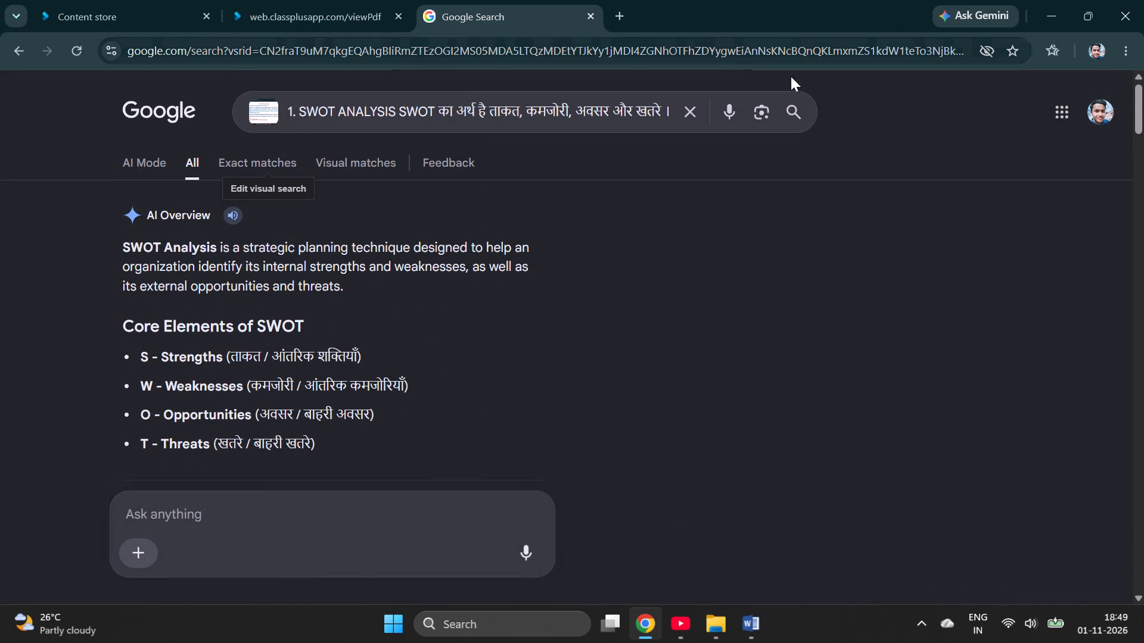
click(749, 110)
click(633, 227)
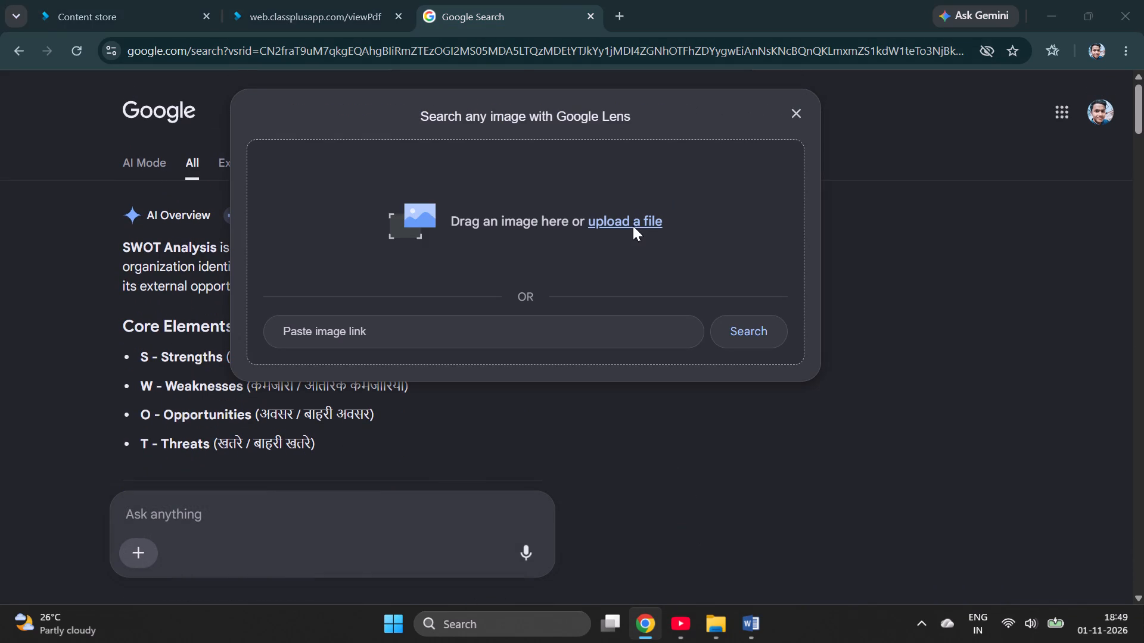
scroll(307, 303, down, 4)
click(406, 149)
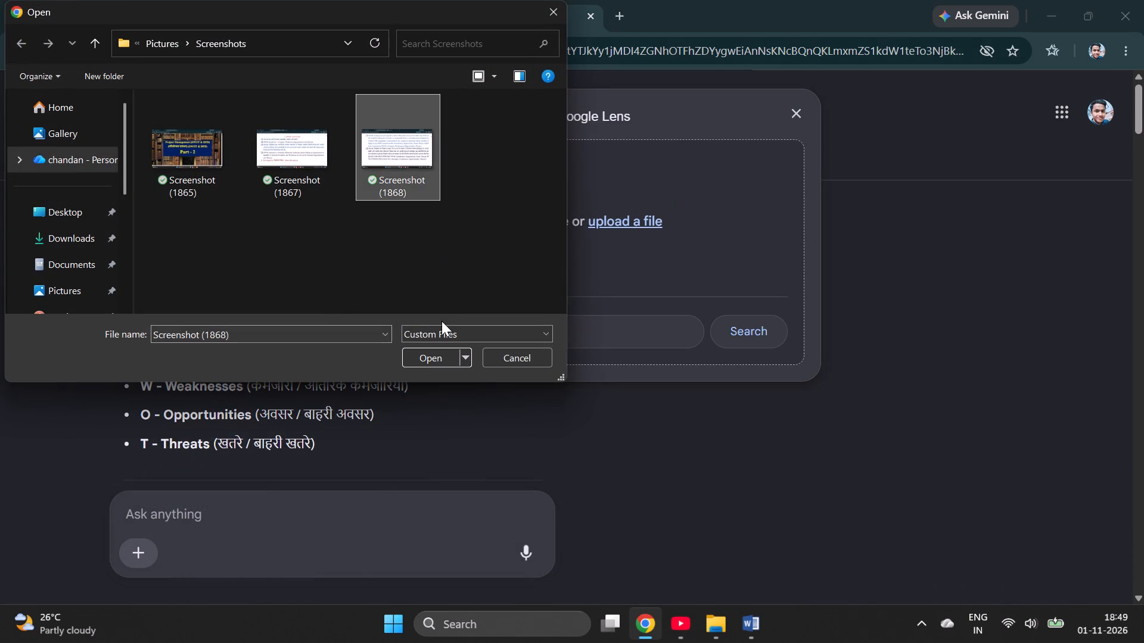
click(443, 355)
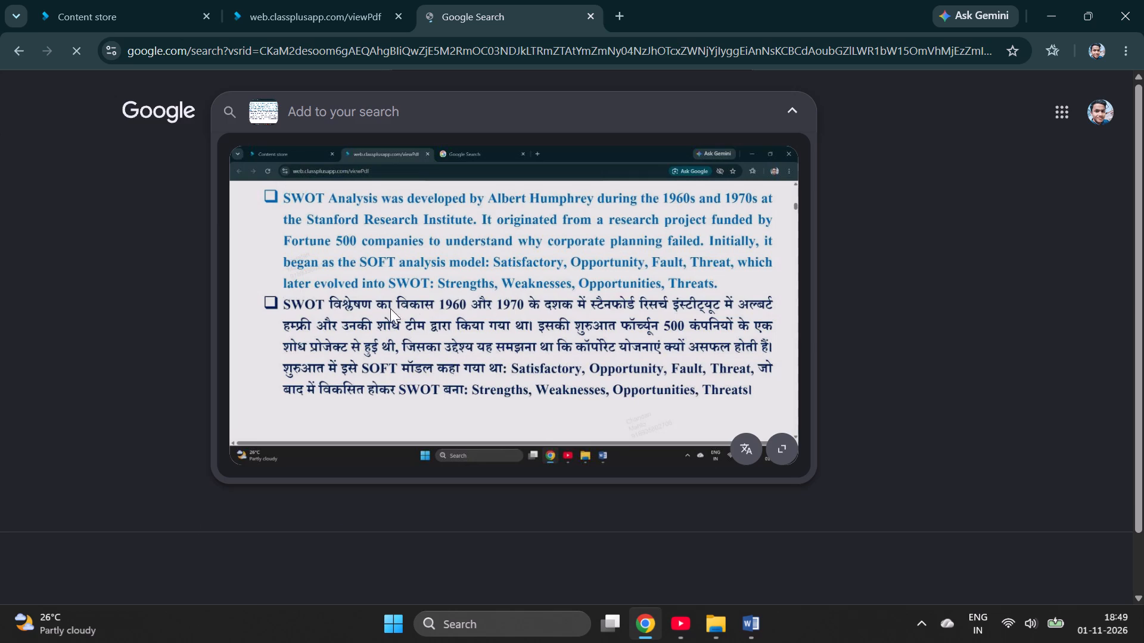
Copy the whole Hindi paragraph on the development of SWOT analysis from the recognised slide text.
click(286, 305)
drag(286, 305, 646, 382)
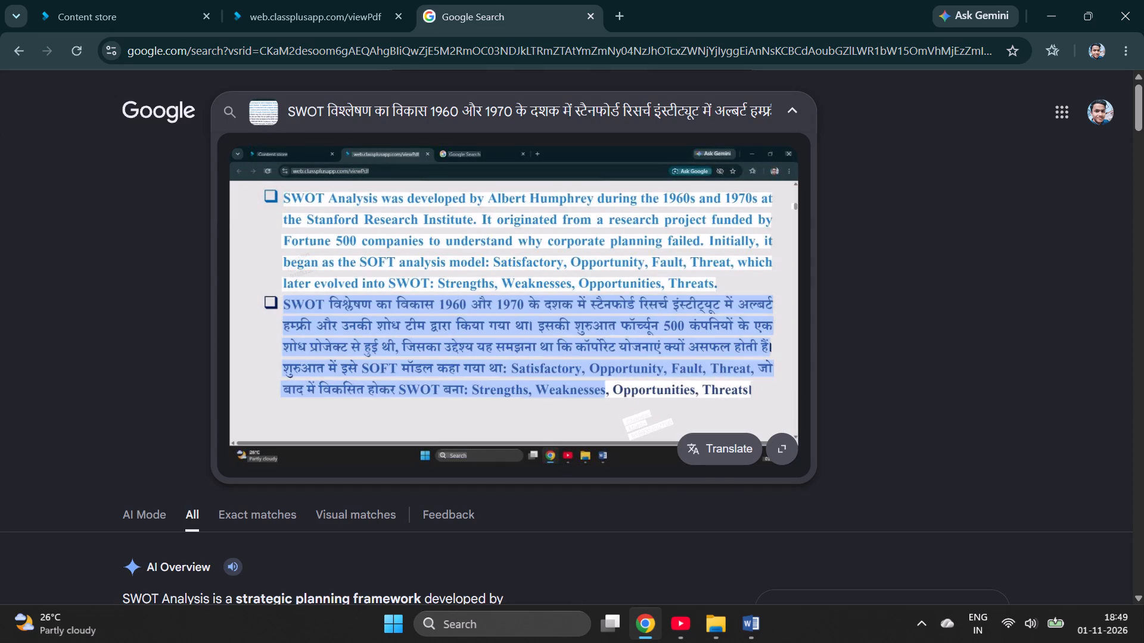
drag(646, 382, 781, 399)
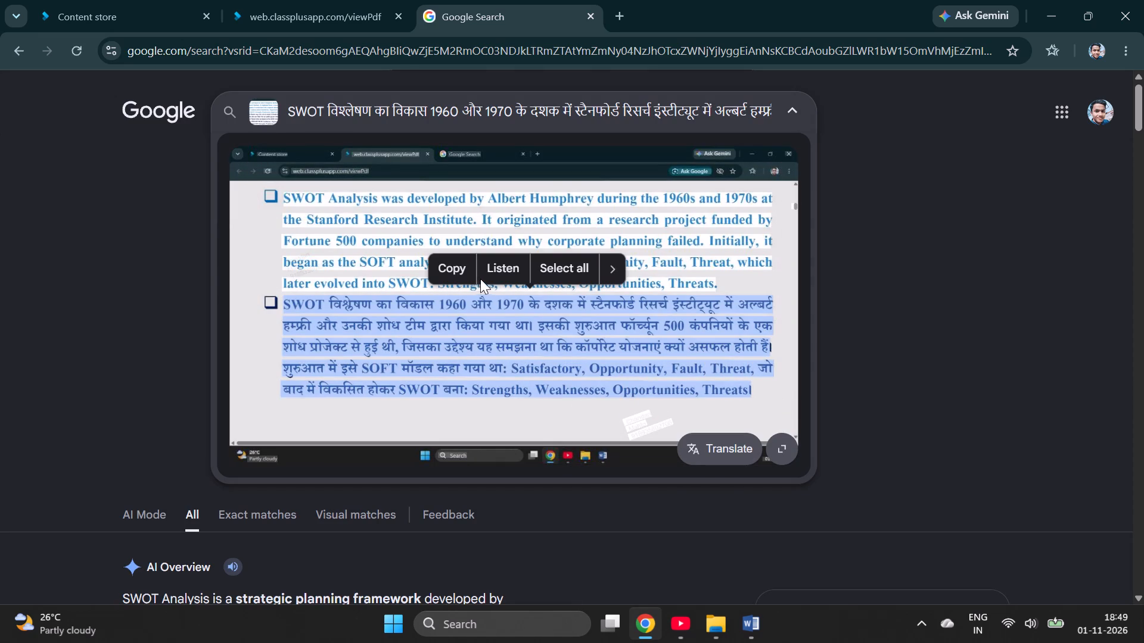
click(444, 261)
click(722, 629)
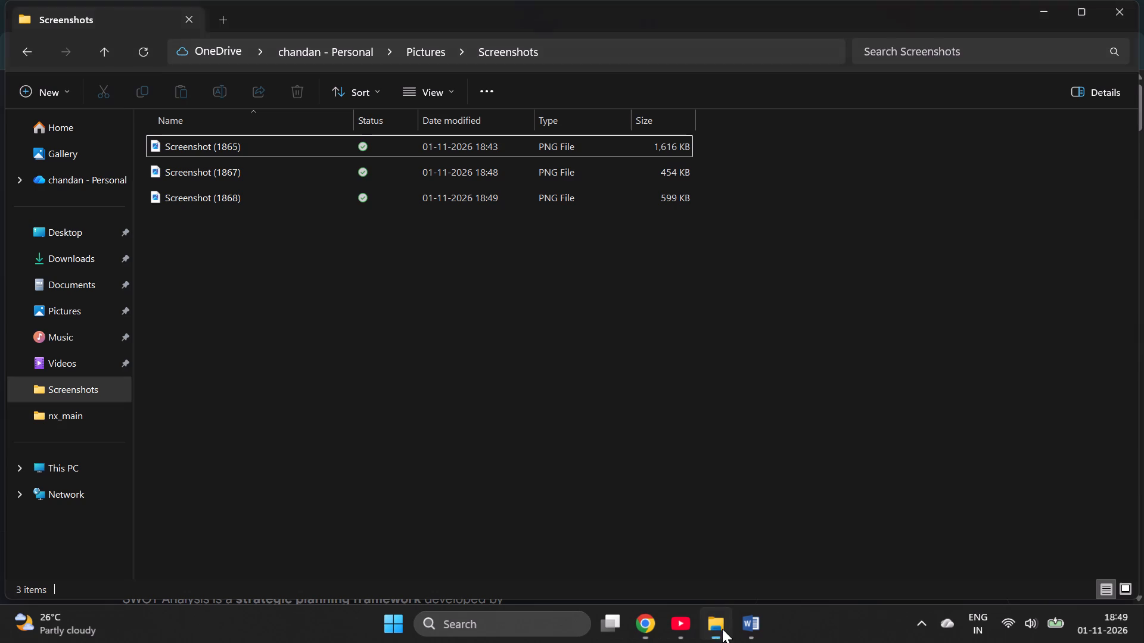
Paste the copied Hindi paragraph on SWOT's development into the empty bullet of the part 4 Word document and remove its bold formatting.
click(747, 628)
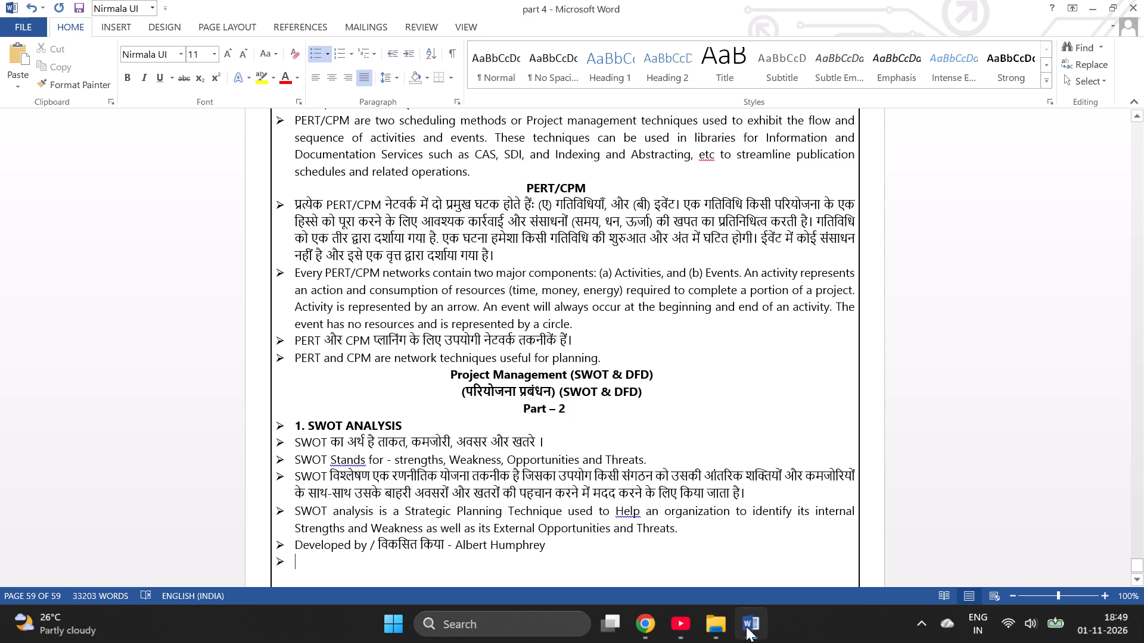
key(ctrl+v)
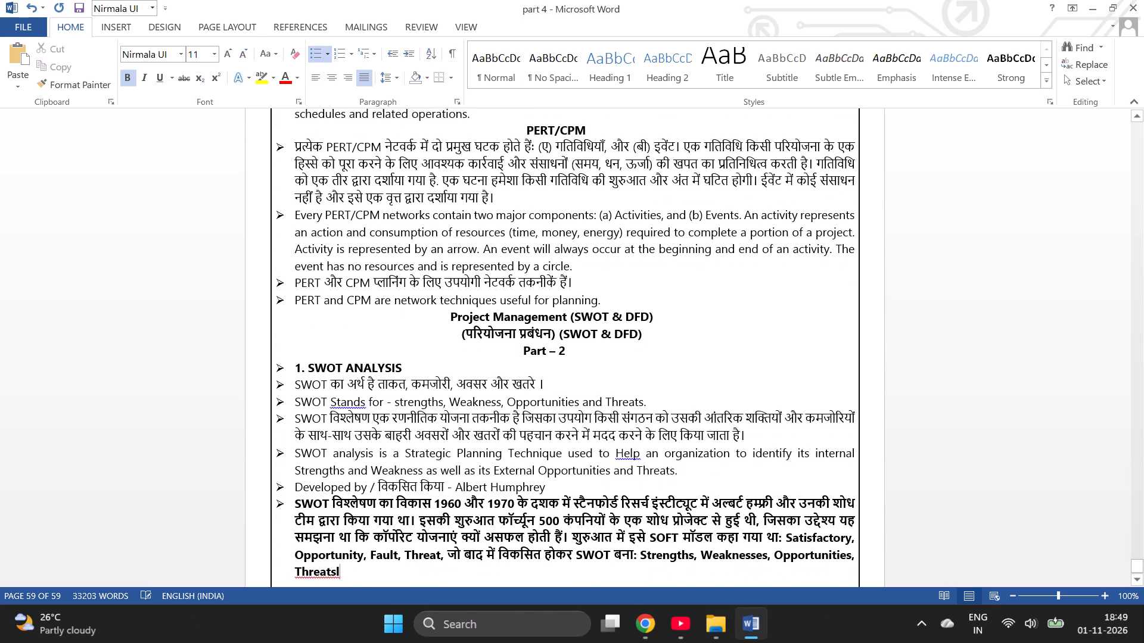
drag(293, 491, 357, 569)
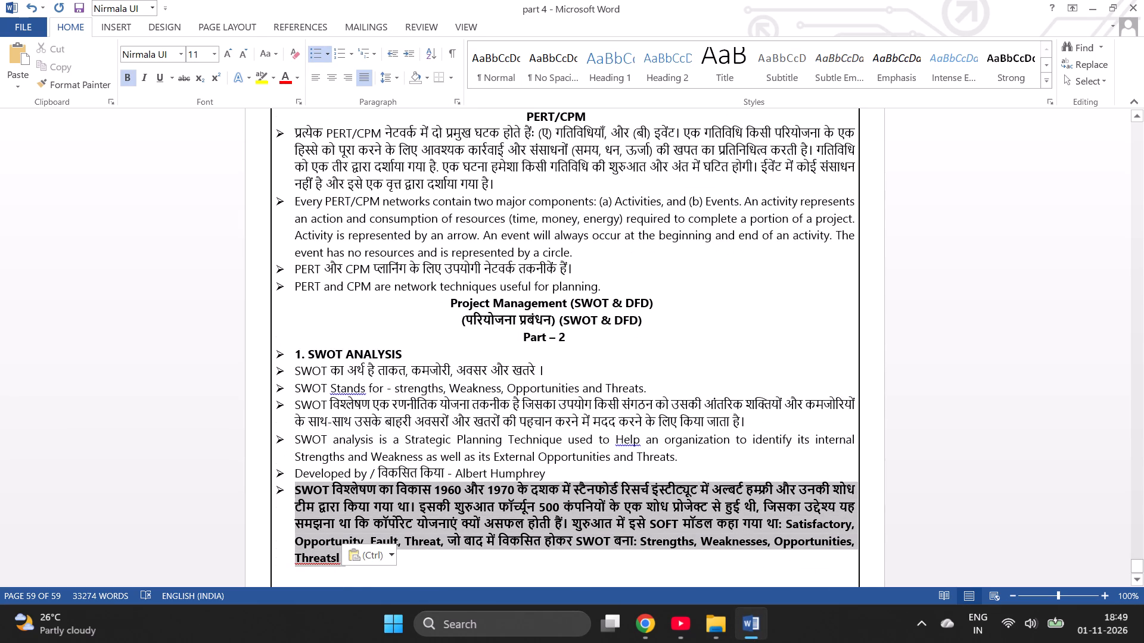
drag(357, 569, 364, 576)
click(380, 552)
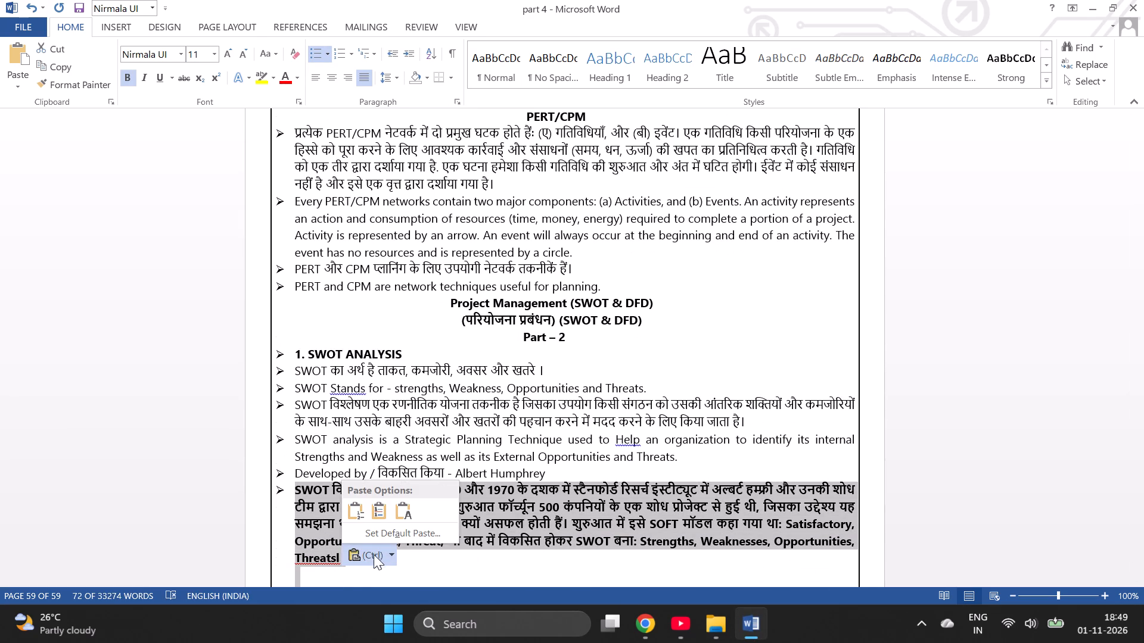
click(448, 580)
click(349, 569)
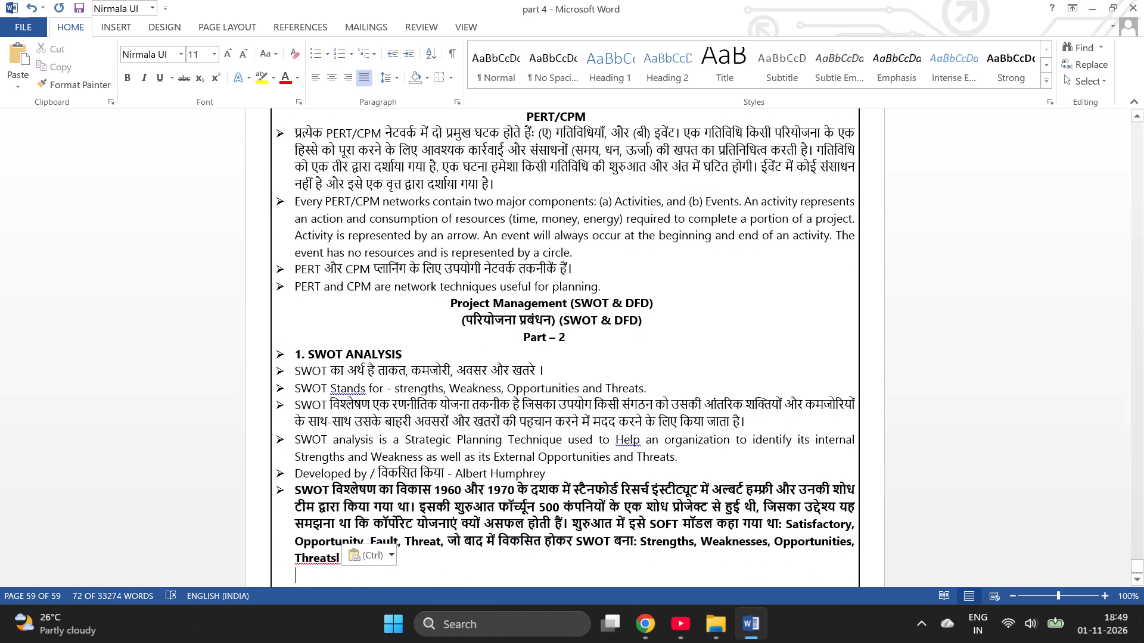
click(337, 575)
scroll(328, 553, down, 5)
drag(289, 441, 385, 521)
click(393, 497)
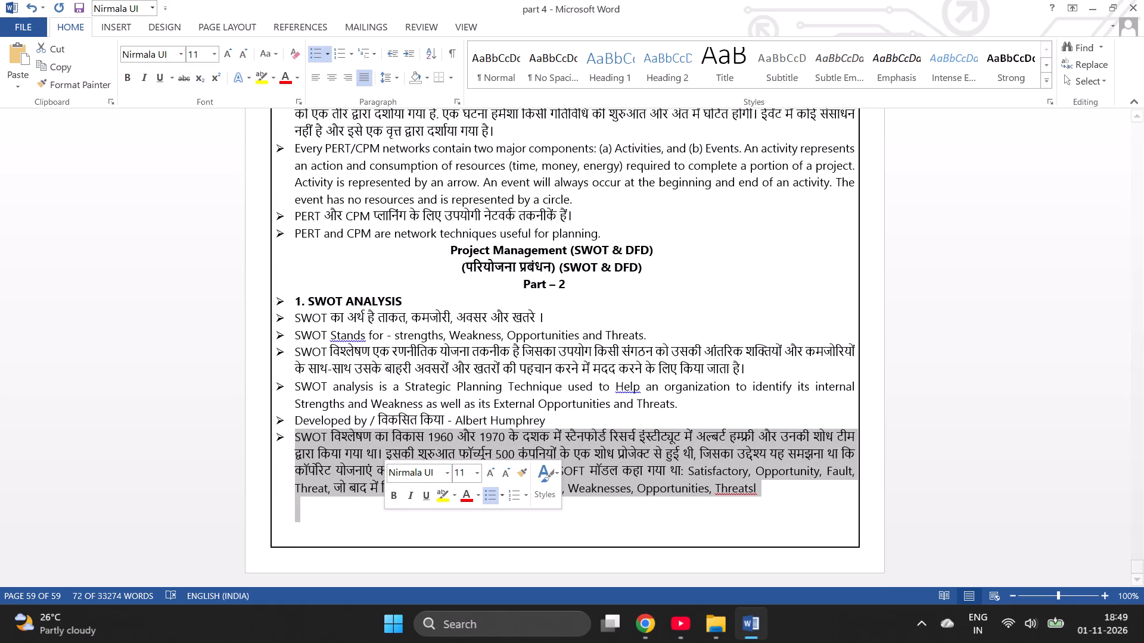
click(838, 547)
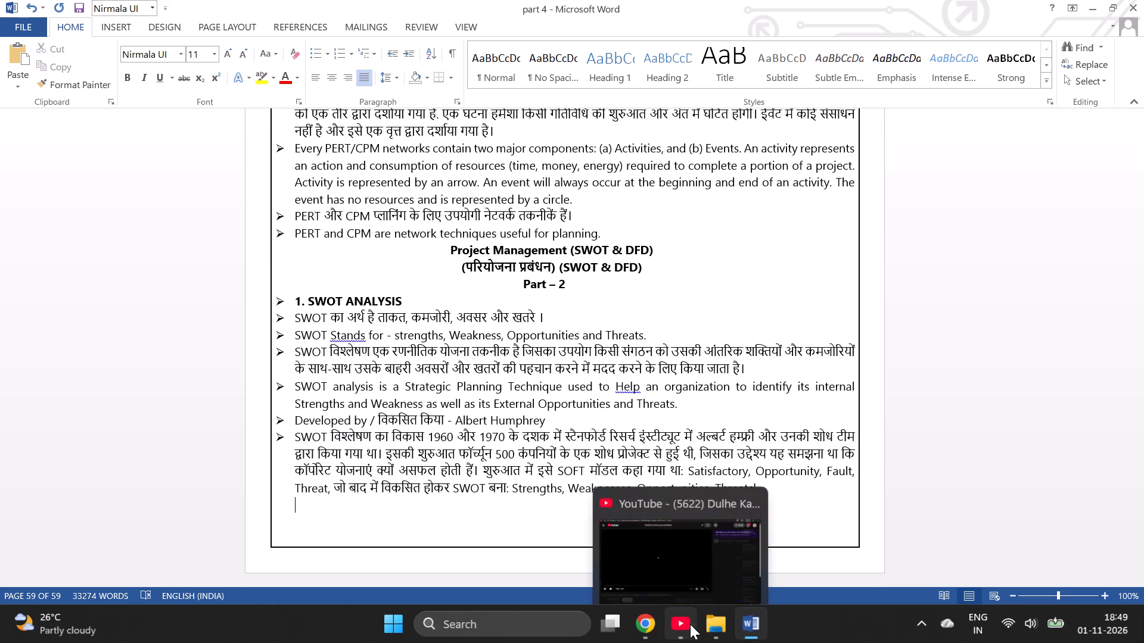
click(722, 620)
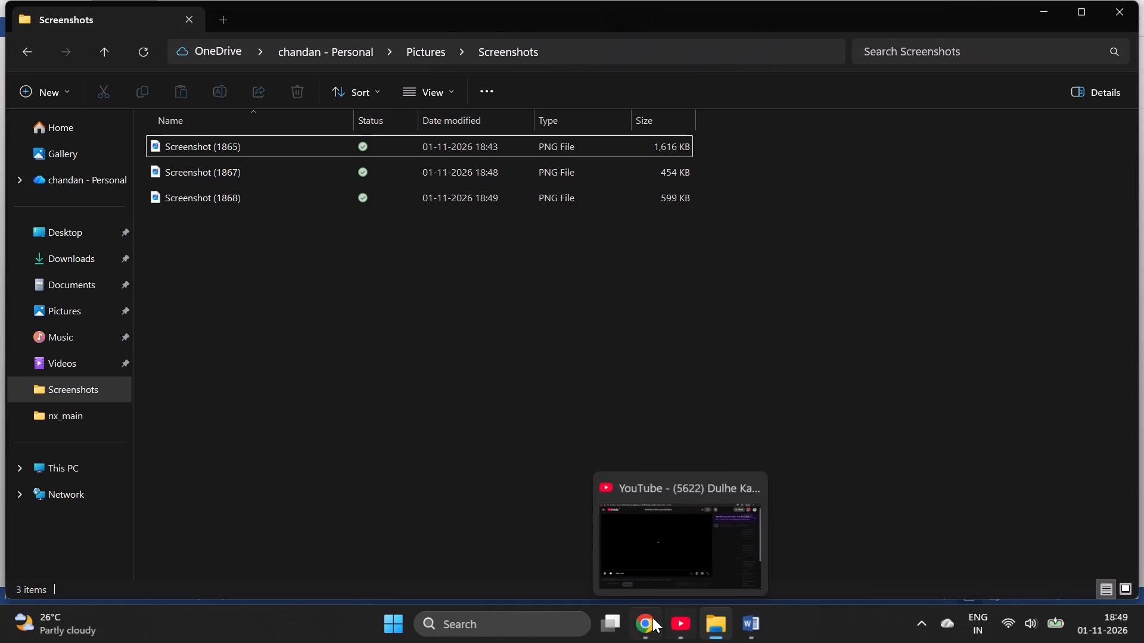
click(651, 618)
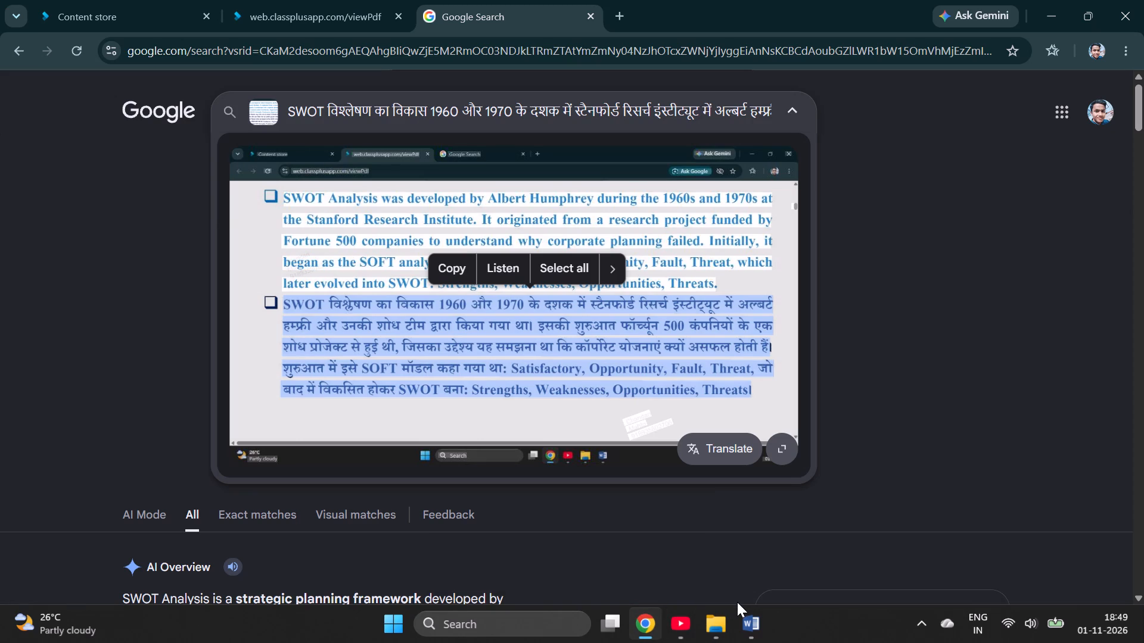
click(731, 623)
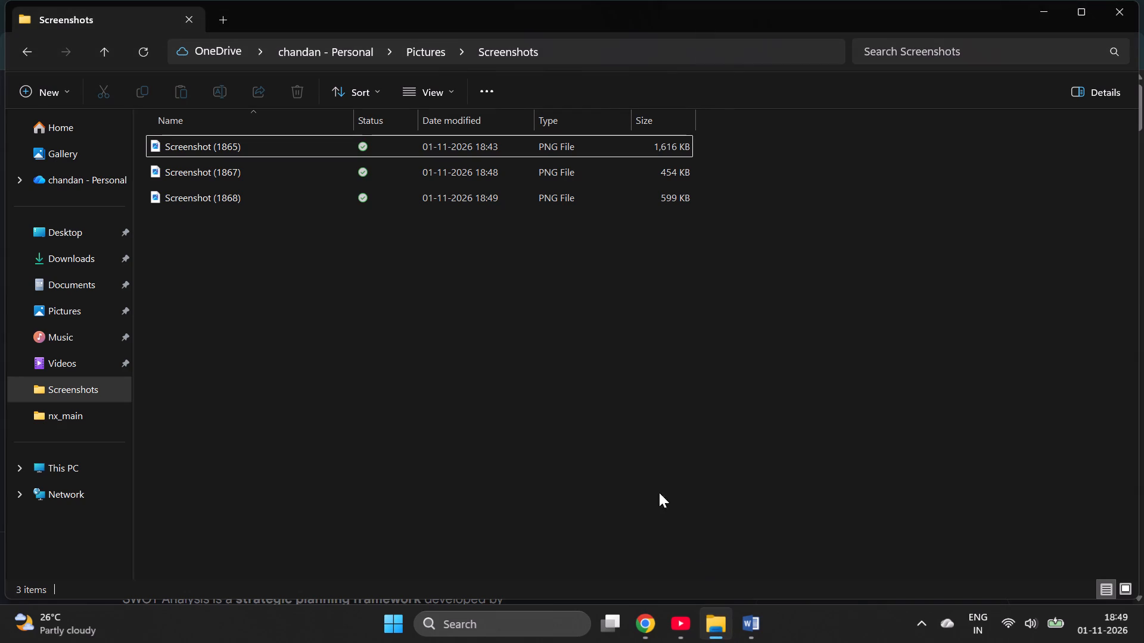
Back in Word, add an empty bullet line after the Hindi paragraph on SWOT's development.
click(746, 612)
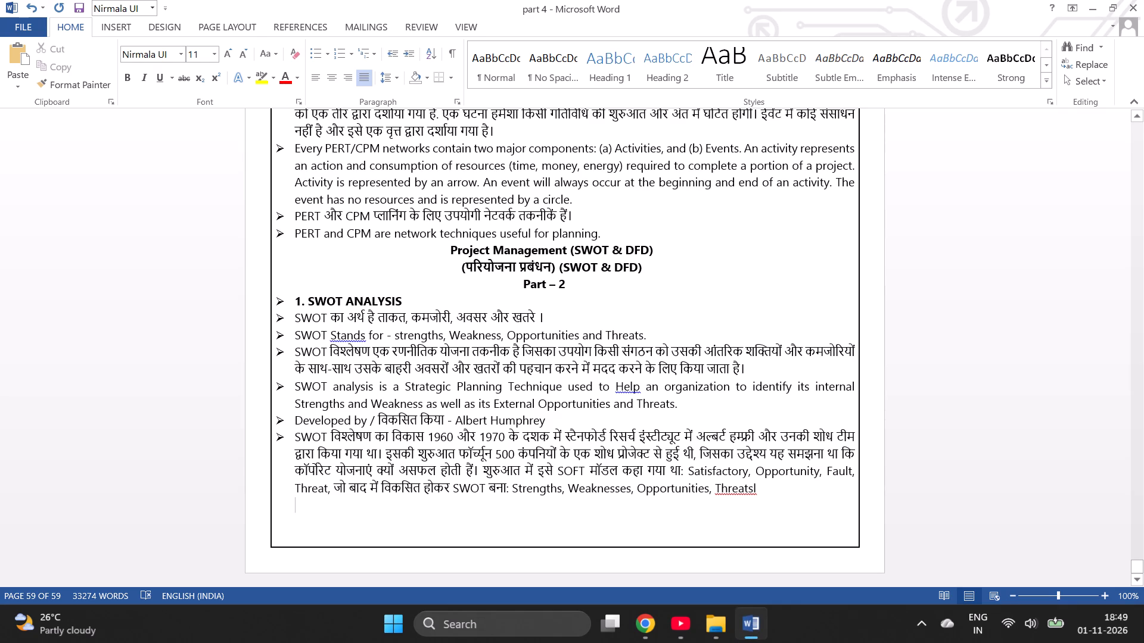
click(762, 497)
click(762, 494)
key(Return)
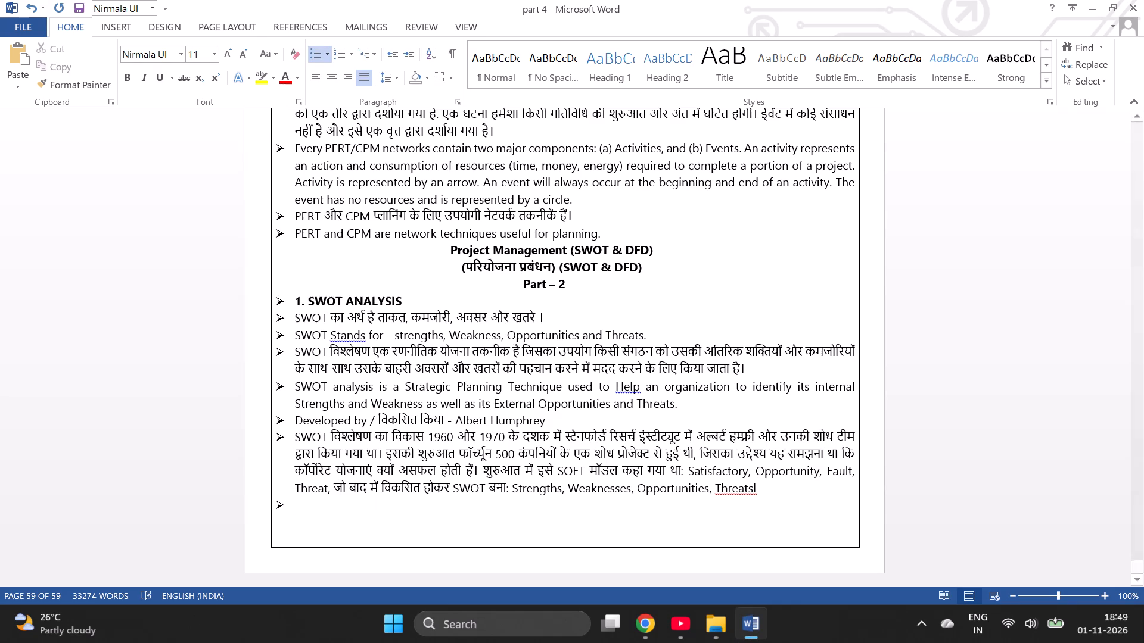
Return to the slide PDF in Chrome and capture a screenshot of the slide describing SWOT as a technique for assessing four business aspects.
click(704, 632)
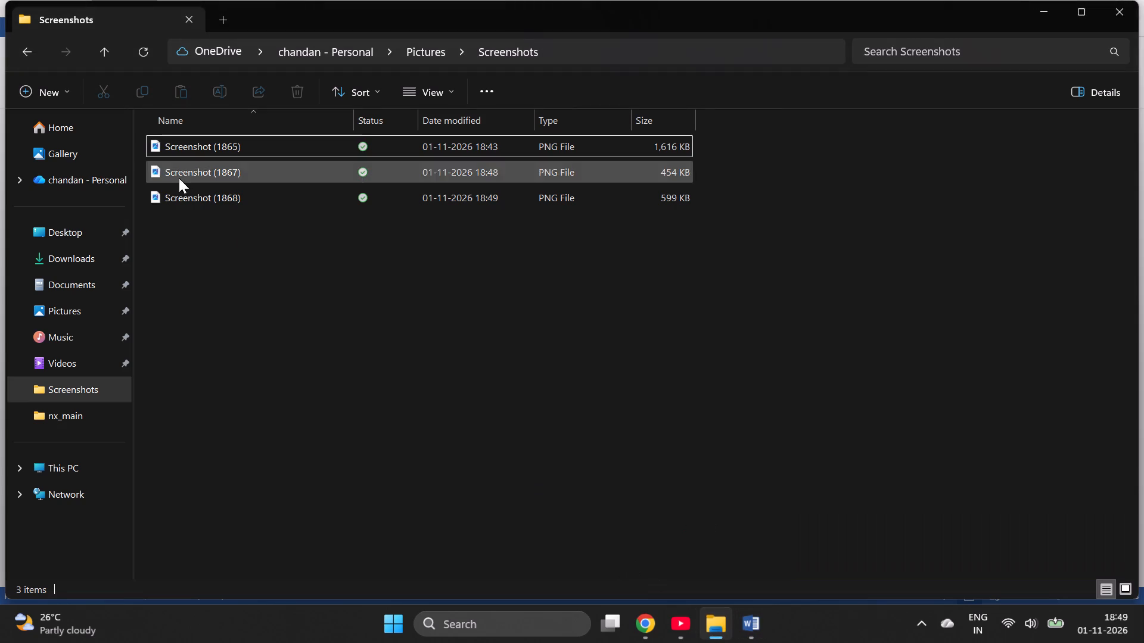
click(642, 640)
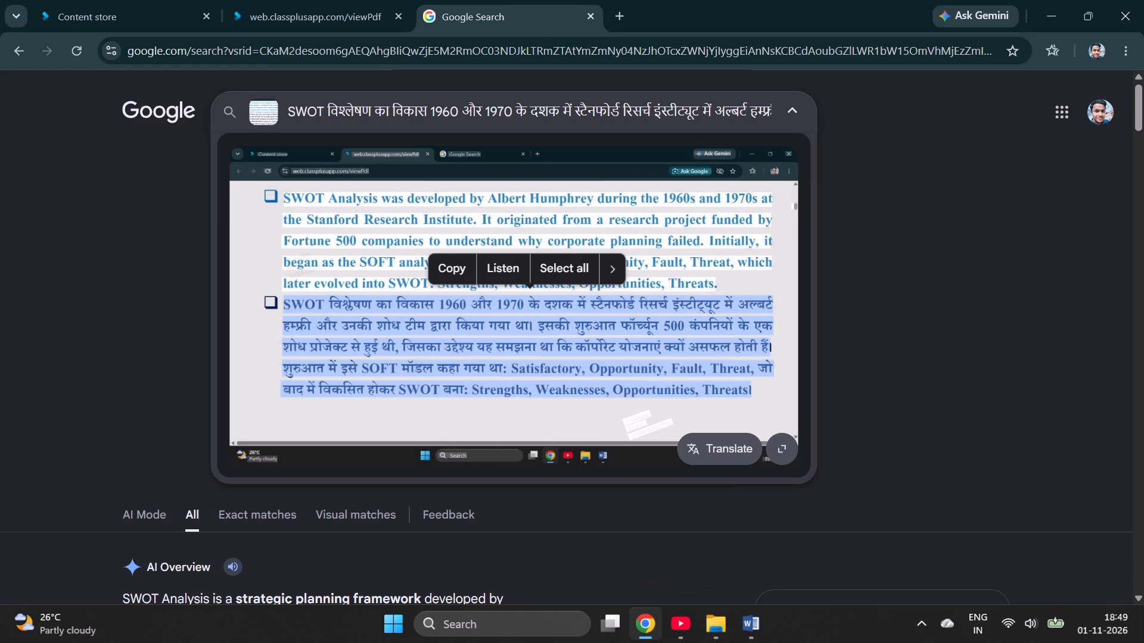
click(273, 29)
scroll(470, 252, down, 20)
scroll(472, 260, down, 3)
scroll(472, 260, up, 2)
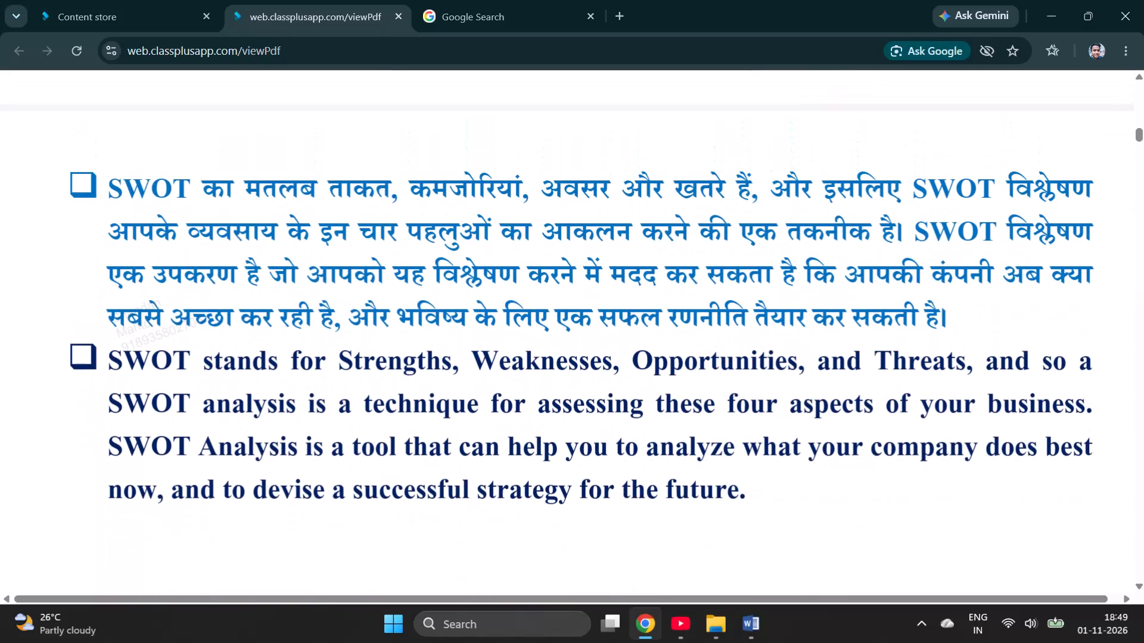
key(super+Print)
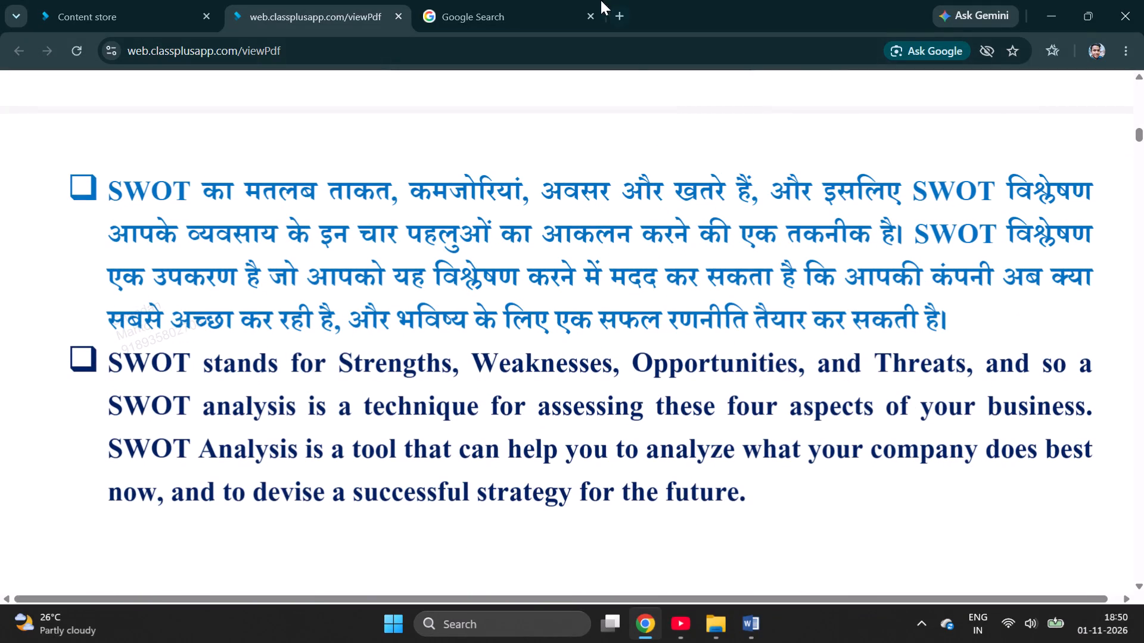
Run a new Google Lens image search with the file Screenshot (1869).
click(518, 10)
scroll(559, 392, down, 2)
scroll(556, 391, up, 3)
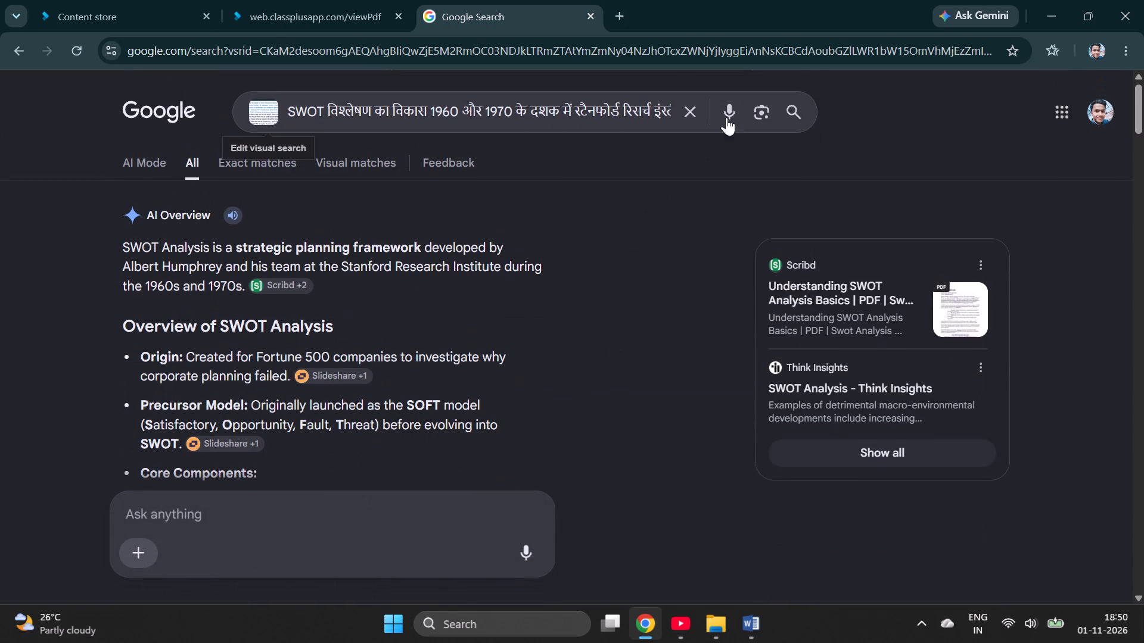
click(766, 112)
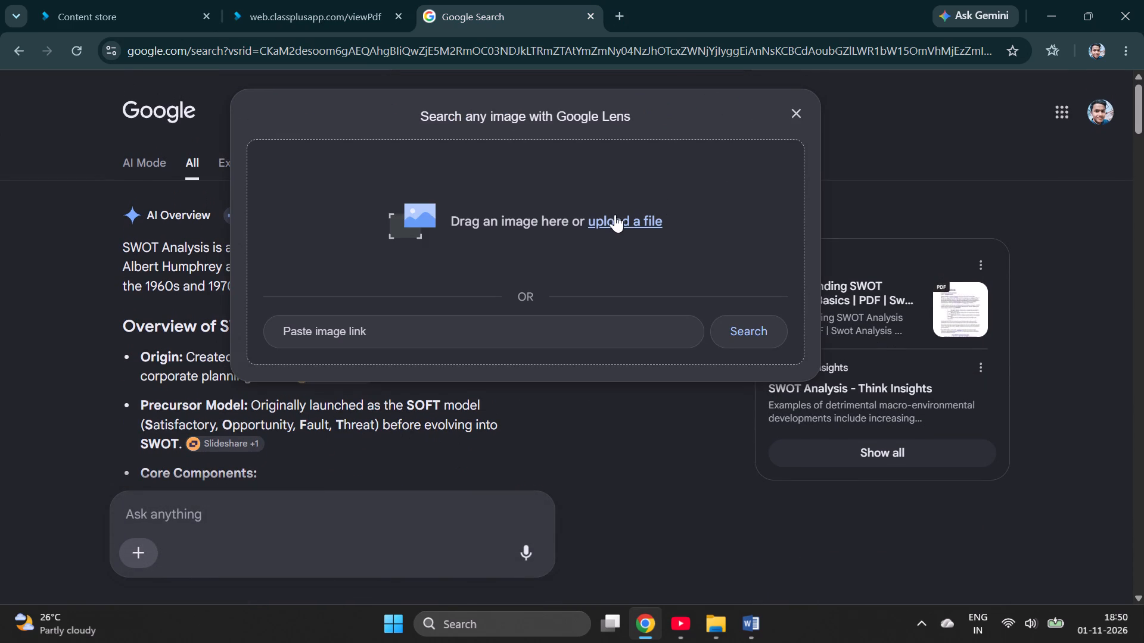
click(615, 213)
click(634, 219)
scroll(465, 230, down, 5)
click(497, 124)
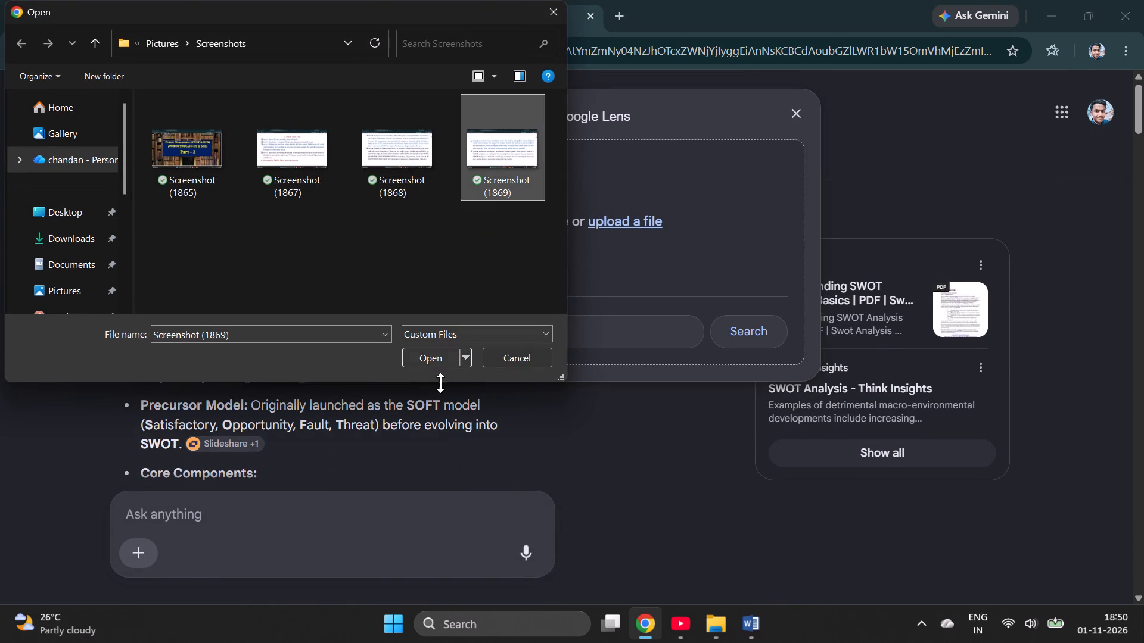
click(438, 352)
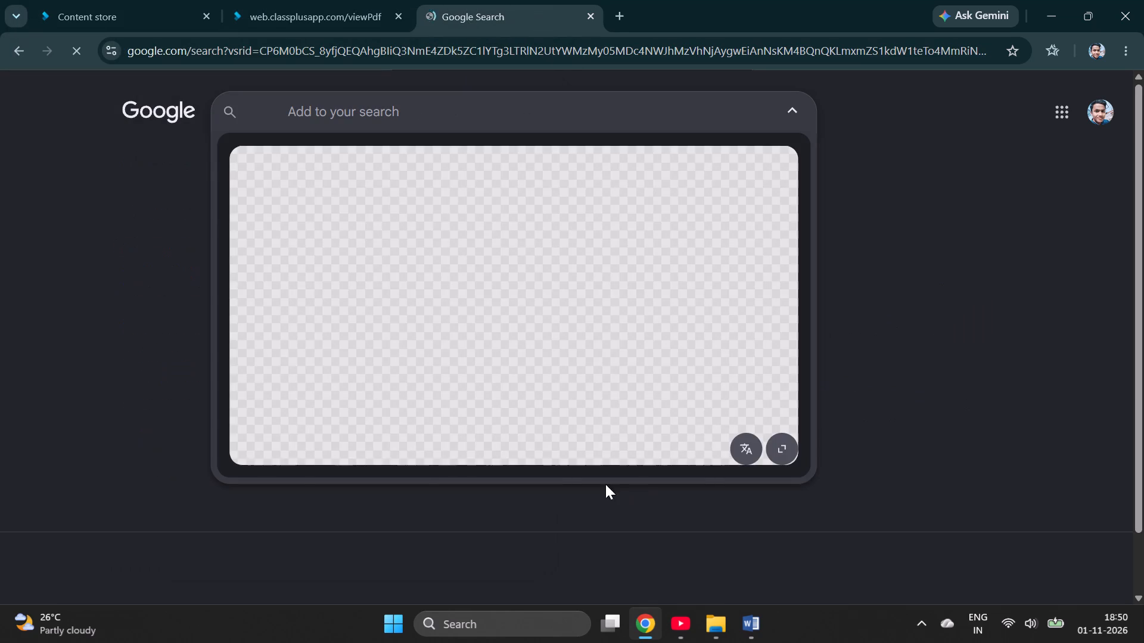
Copy the whole Hindi paragraph on the meaning of SWOT from the recognised slide text.
click(290, 237)
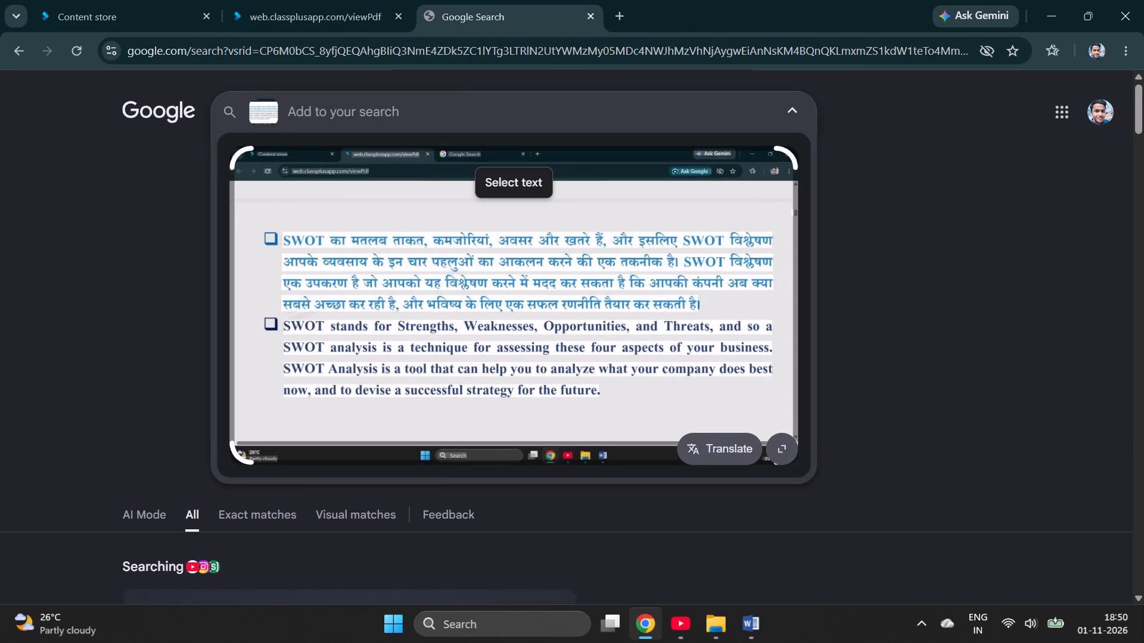
drag(290, 237, 792, 309)
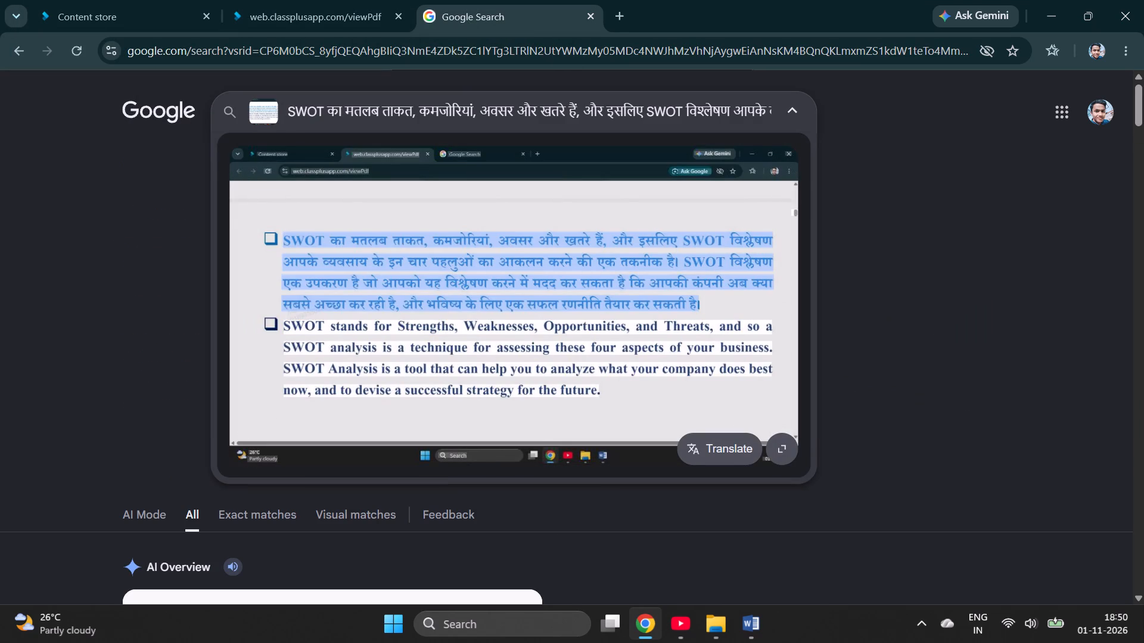
drag(792, 309, 789, 305)
click(459, 202)
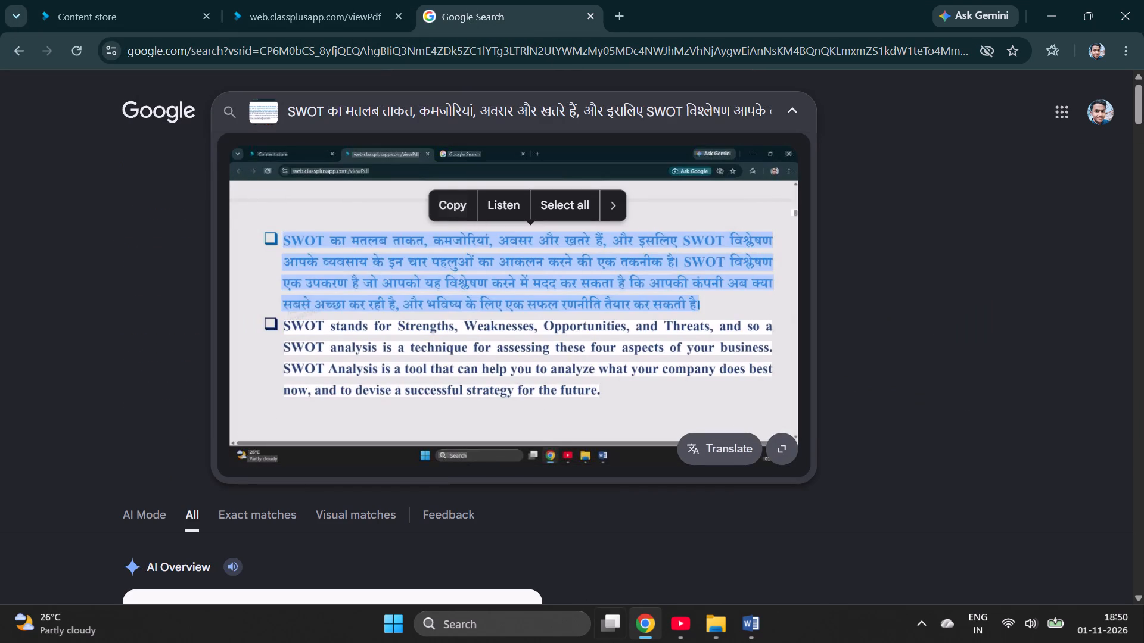
Paste the Hindi paragraph into the empty bullet in Word and add a new empty bullet line after it.
click(750, 623)
click(754, 629)
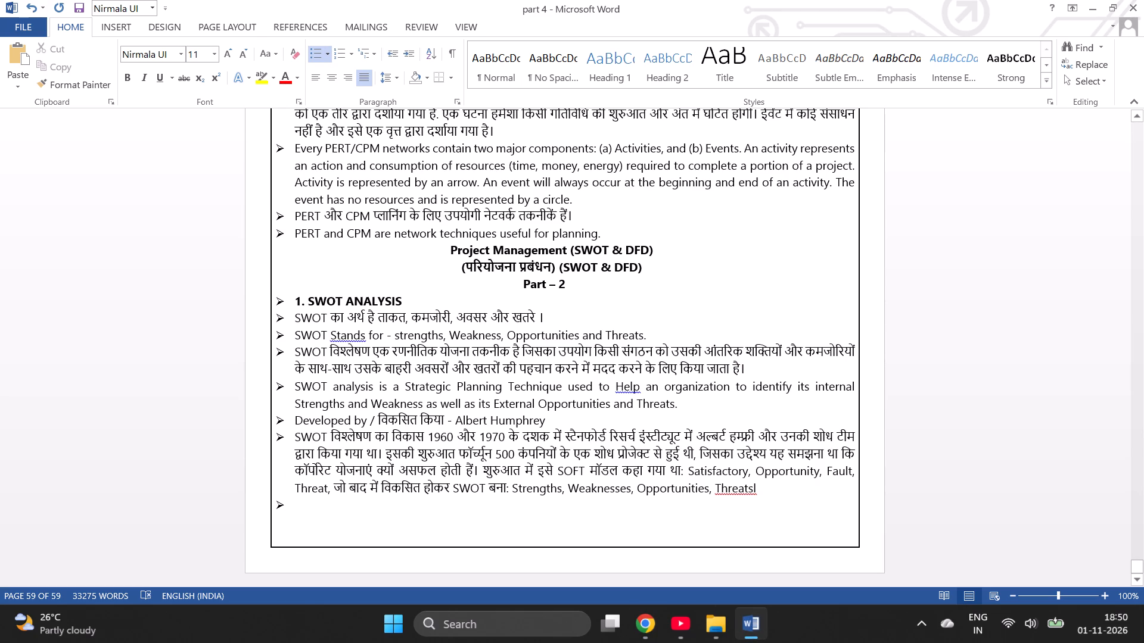
key(ctrl+v)
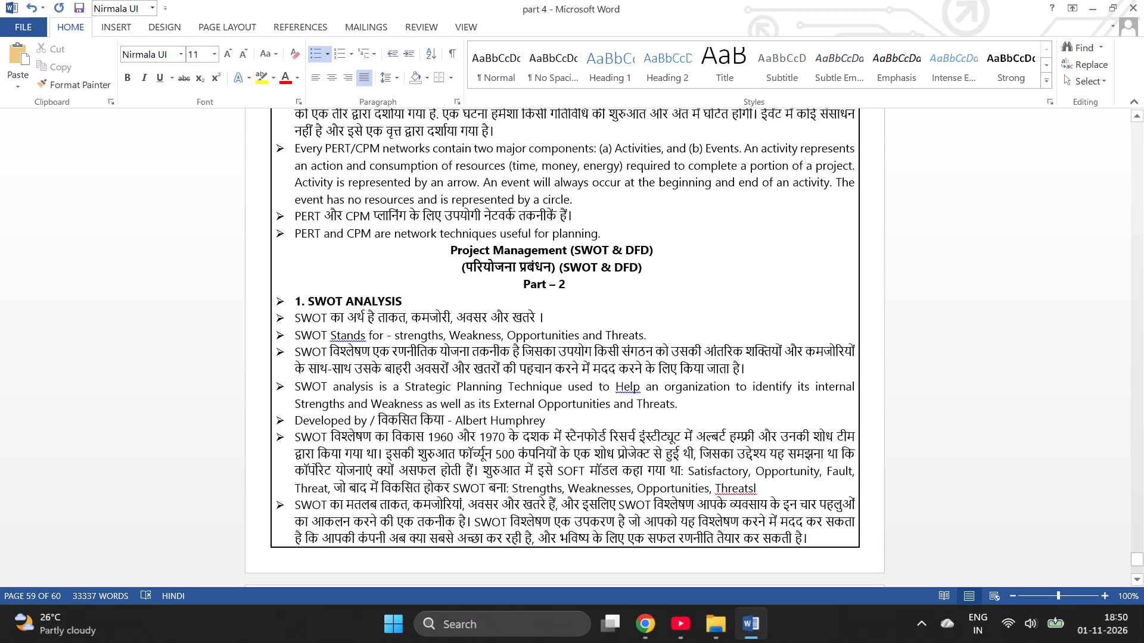
key(Return)
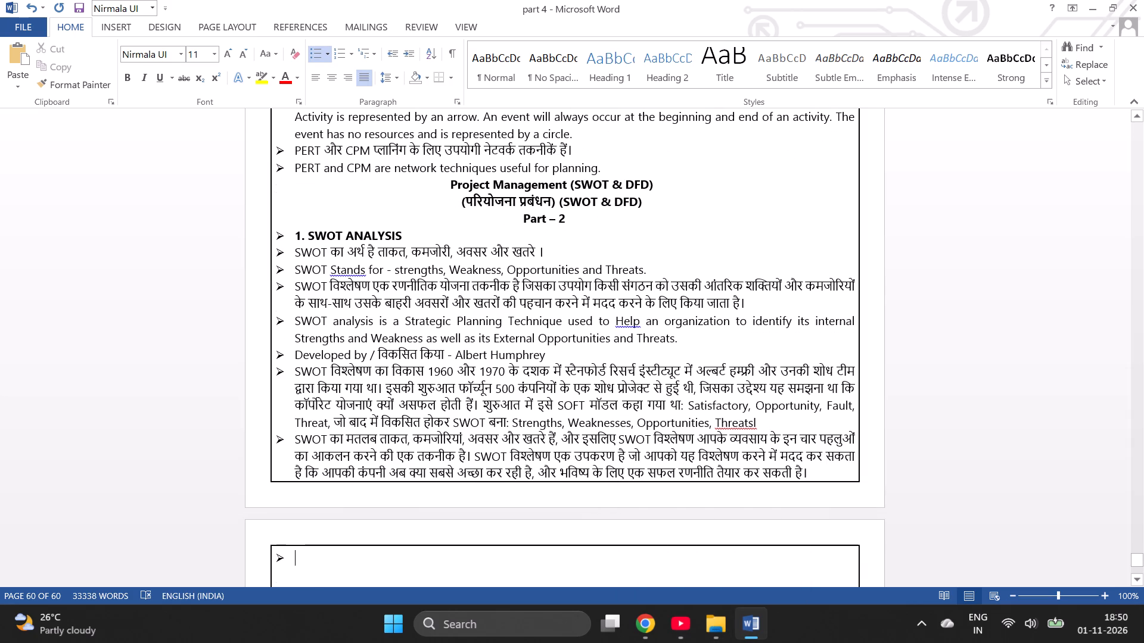
Return to the slide PDF in Chrome and examine the bilingual SWOT category table and the start of the PEST analysis section.
click(729, 628)
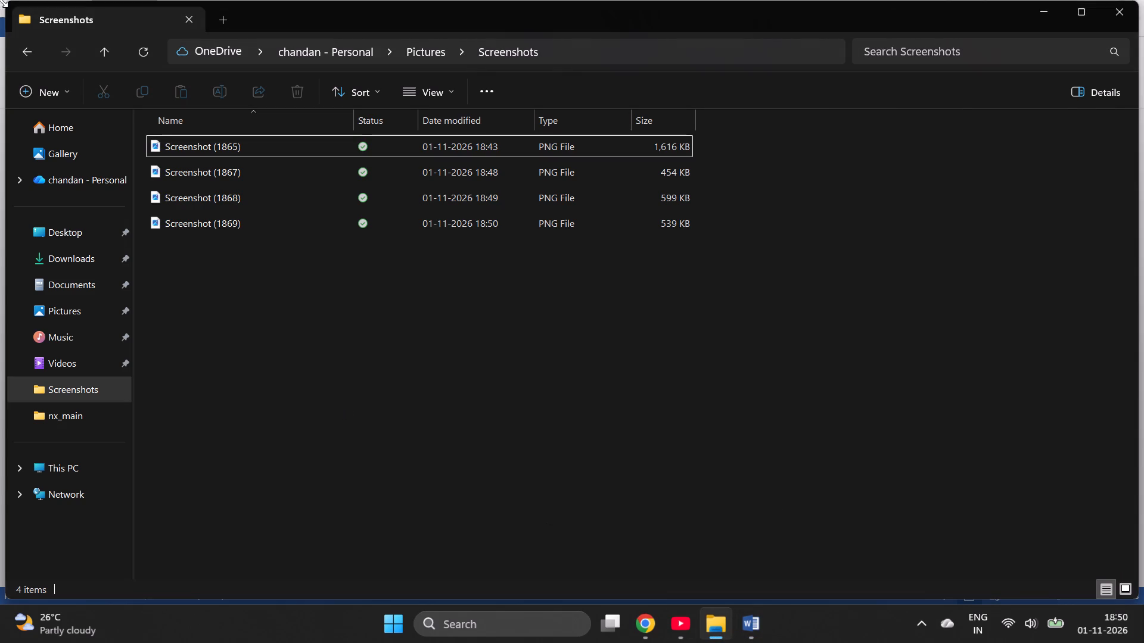
click(638, 619)
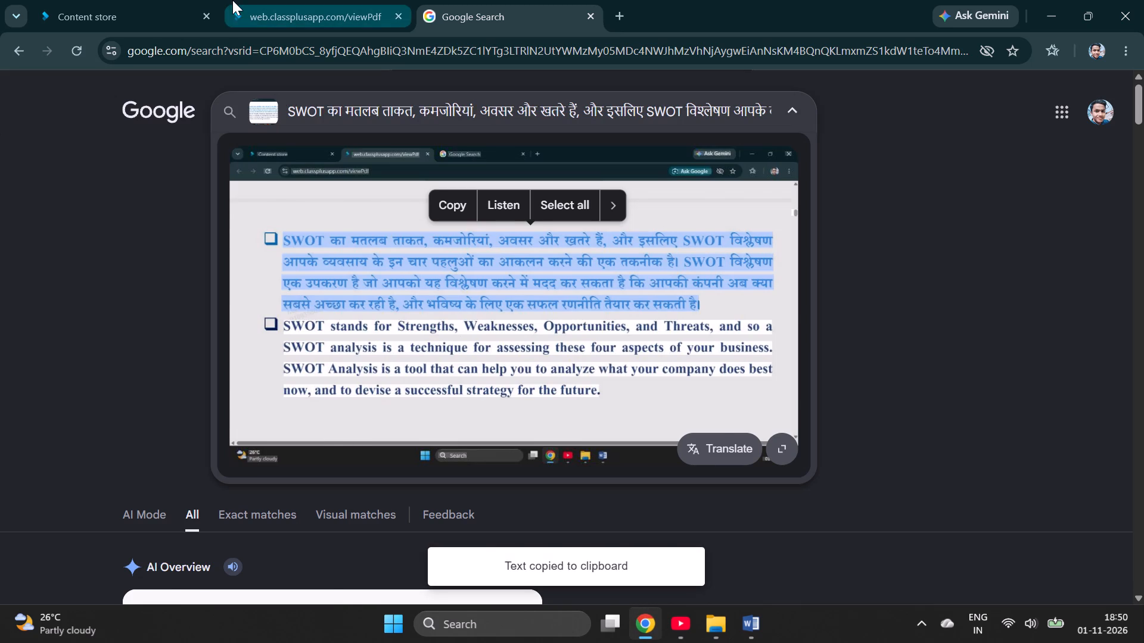
click(232, 0)
scroll(572, 289, down, 14)
scroll(574, 301, down, 13)
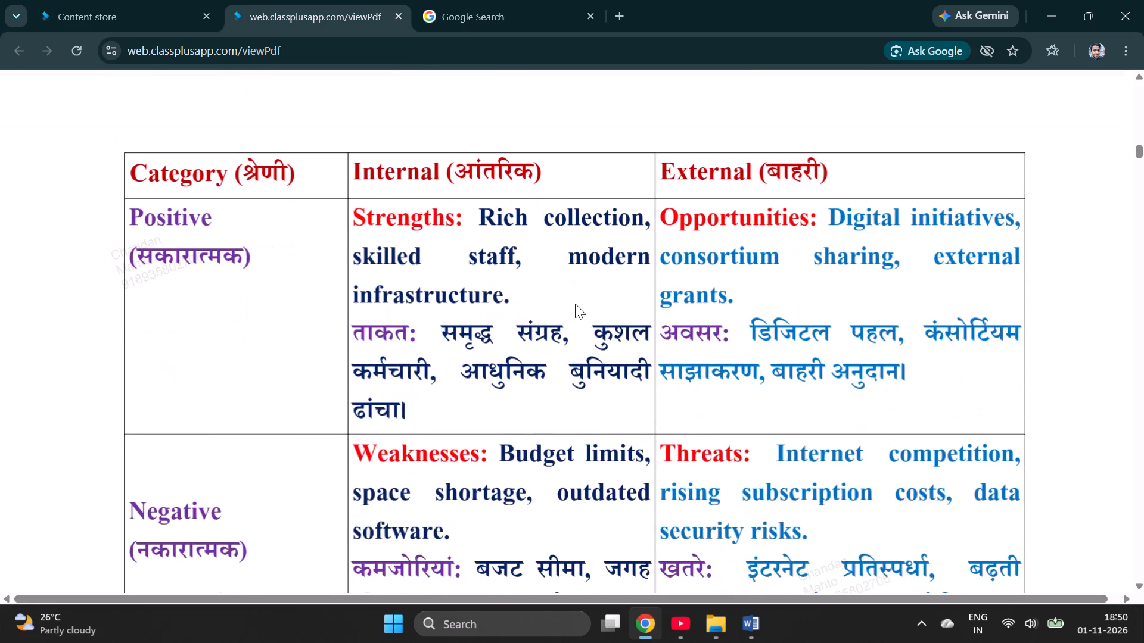
scroll(575, 304, down, 8)
scroll(575, 304, up, 4)
scroll(575, 304, down, 8)
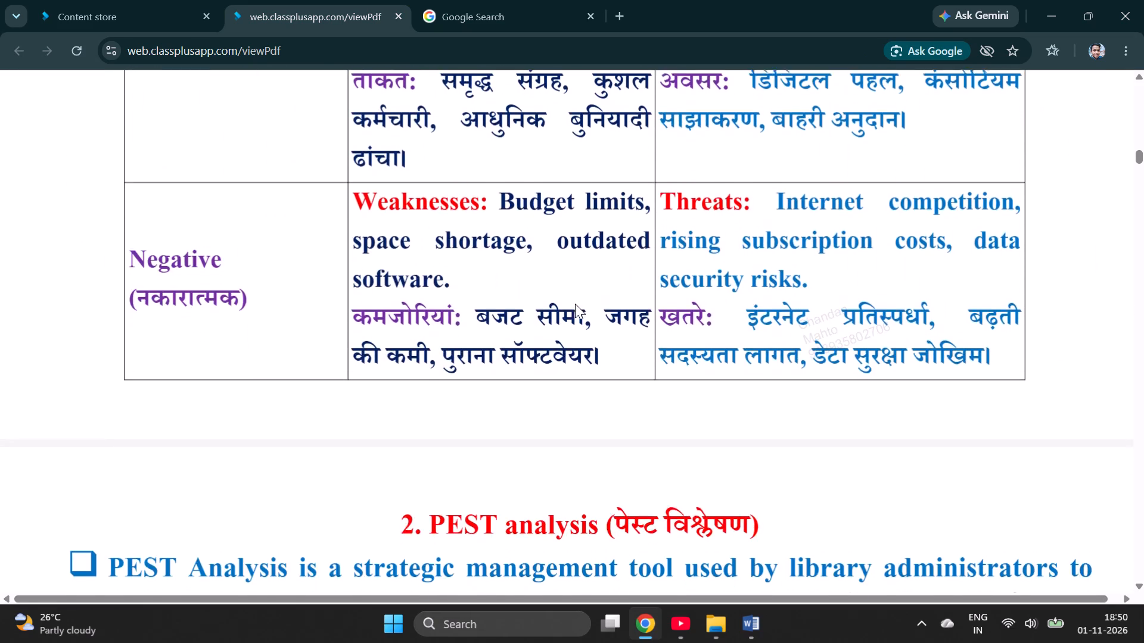
scroll(575, 304, down, 9)
scroll(575, 304, up, 4)
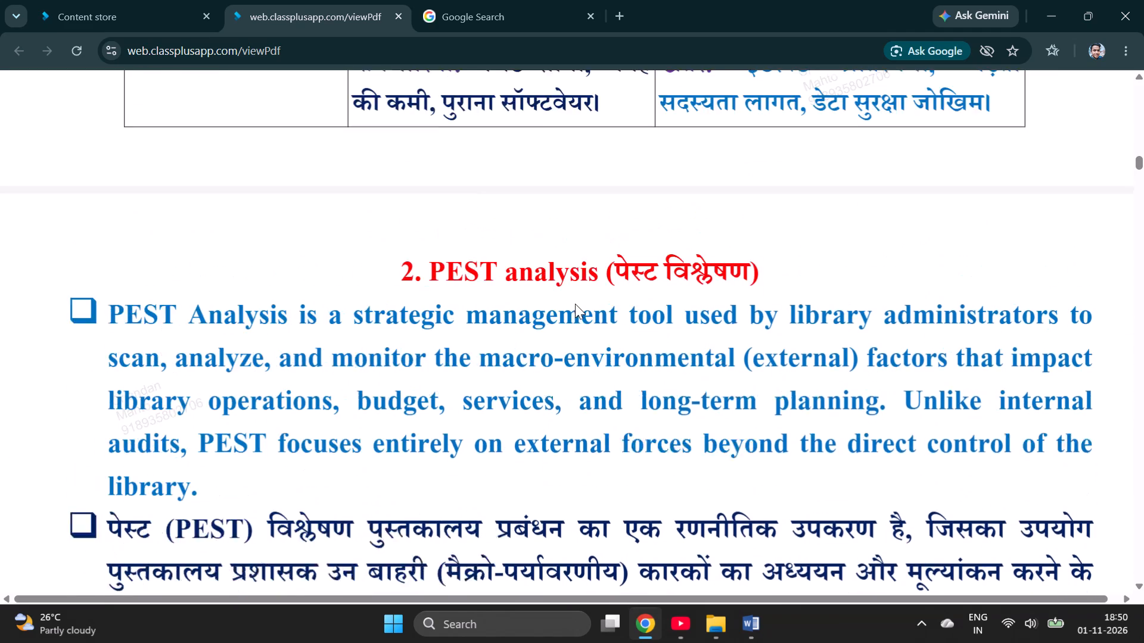
scroll(575, 304, up, 15)
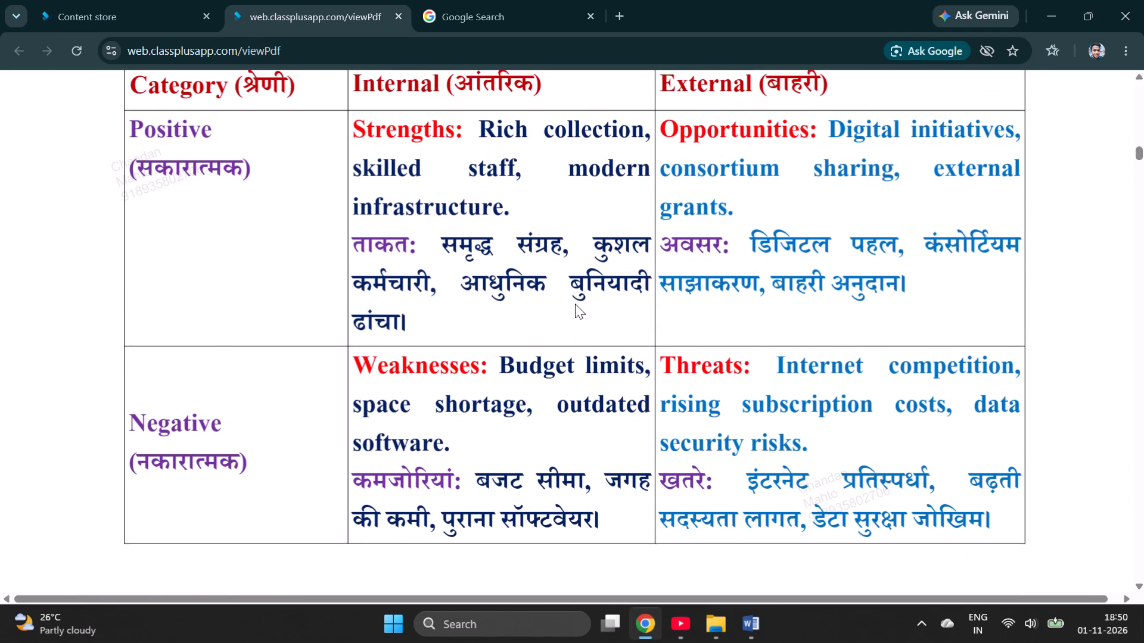
scroll(575, 304, up, 1)
scroll(575, 304, down, 1)
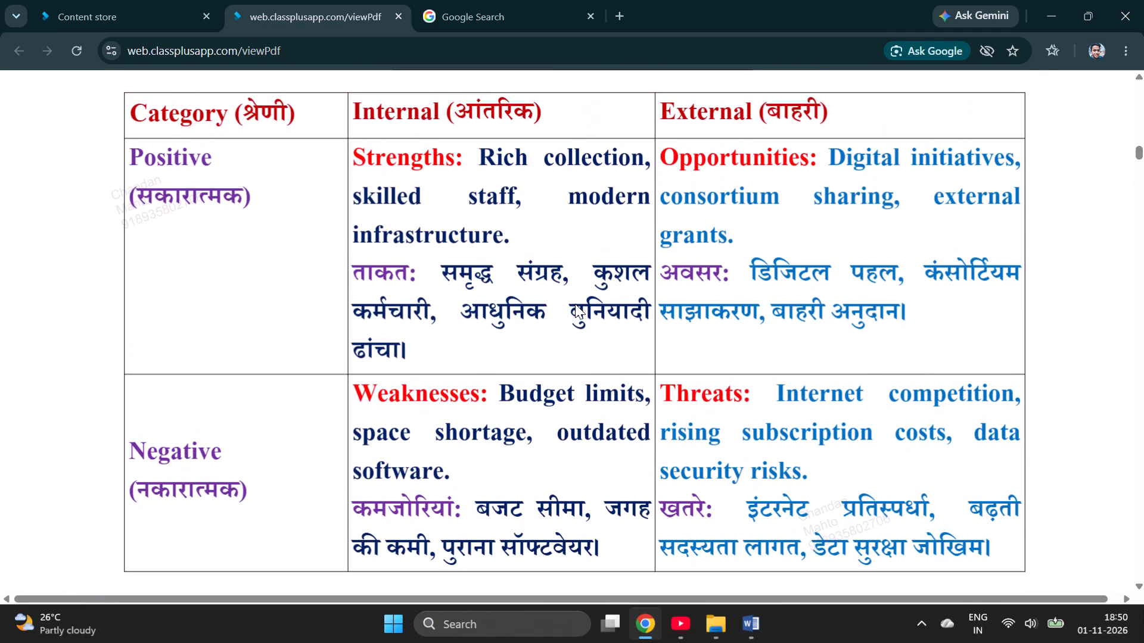
Capture a full-screen screenshot of the bilingual SWOT category table in the slide PDF.
key(super+Print)
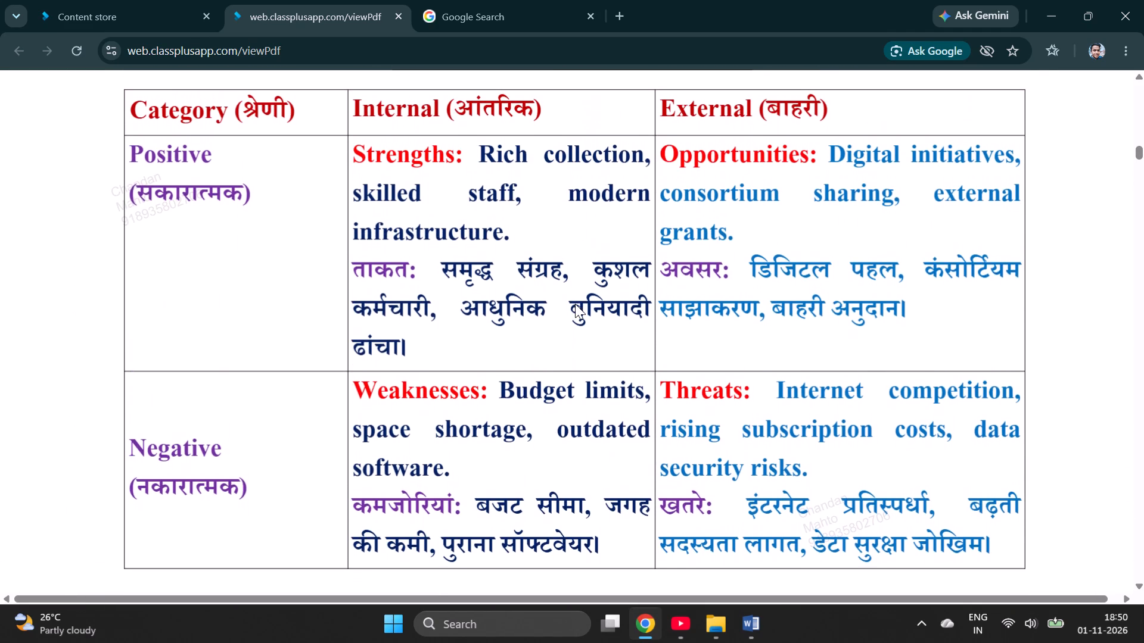
Review the slides around the SWOT table, from the English SWOT paragraph to the PEST analysis and its acronym list.
click(503, 0)
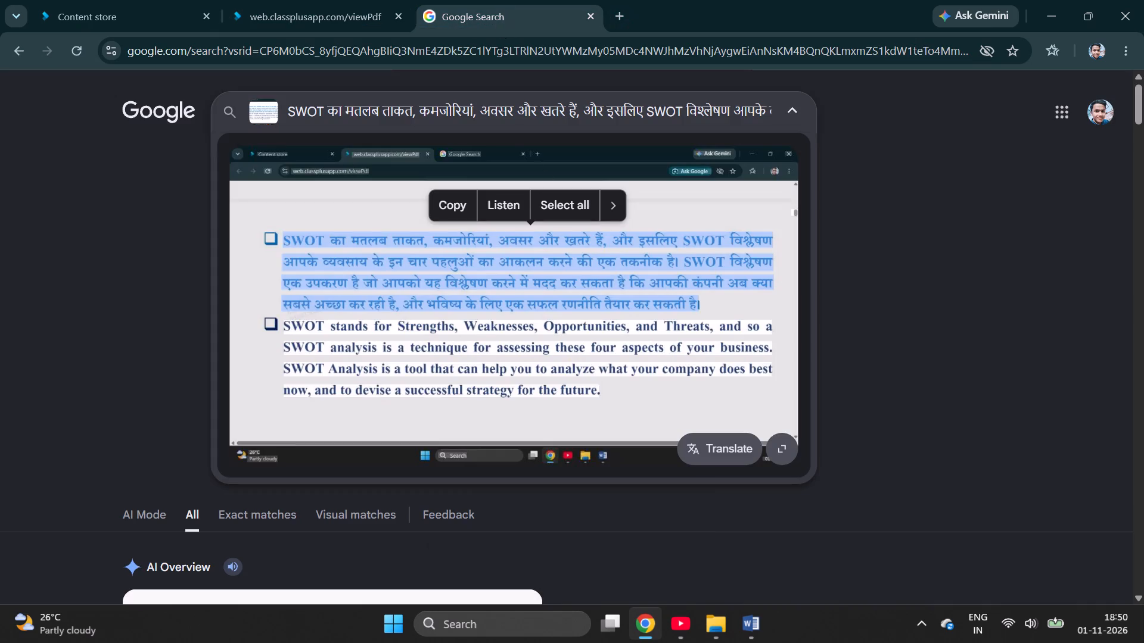
scroll(697, 564, down, 1)
scroll(697, 564, up, 2)
click(272, 0)
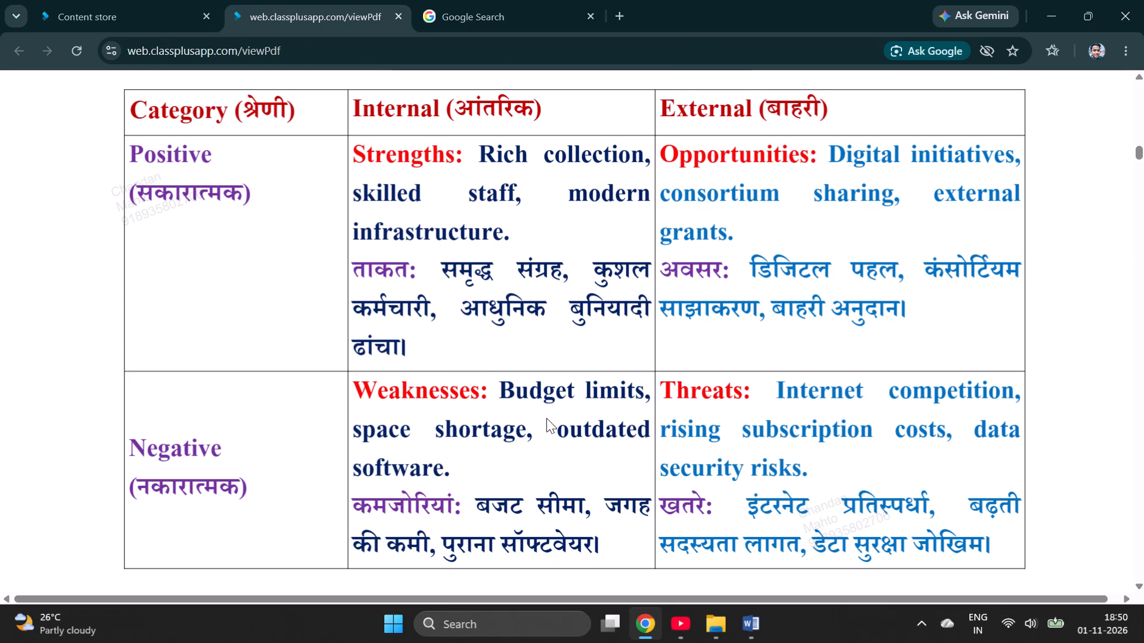
scroll(546, 418, up, 18)
scroll(546, 418, up, 3)
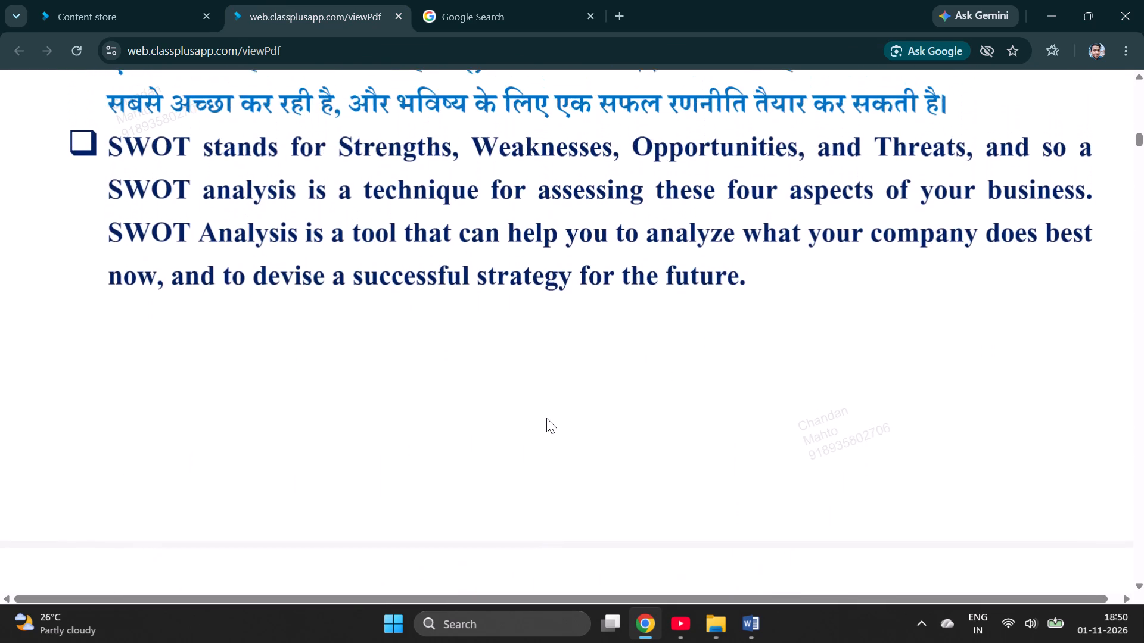
scroll(546, 418, down, 9)
scroll(546, 418, down, 20)
scroll(546, 418, down, 13)
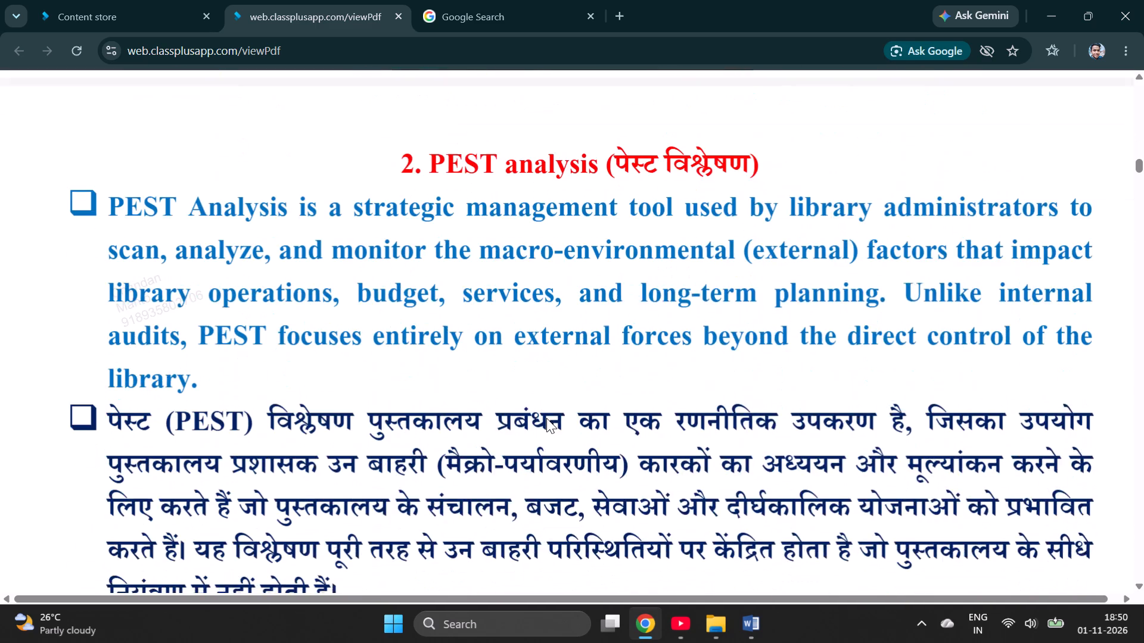
scroll(546, 419, down, 16)
scroll(548, 419, up, 1)
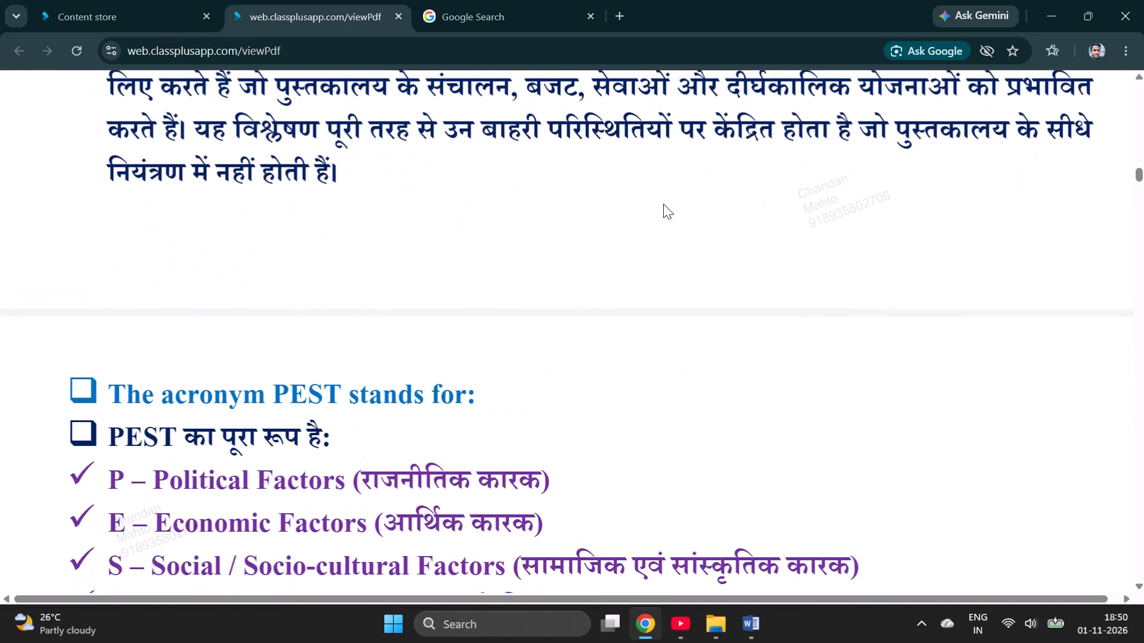
click(481, 0)
scroll(529, 341, up, 4)
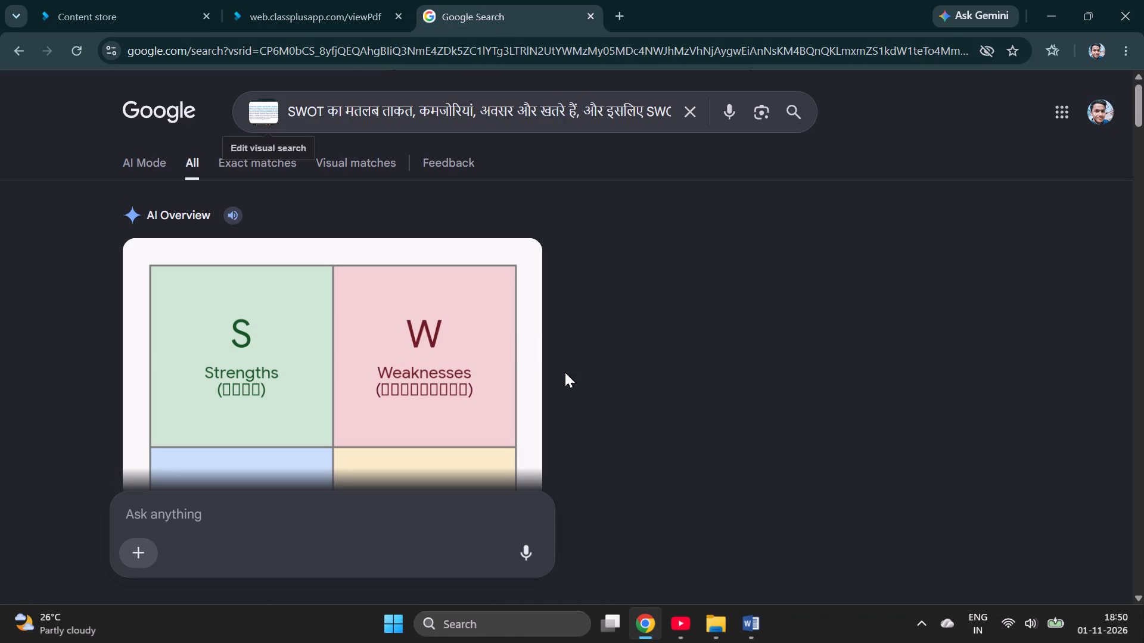
Switch to Word and insert the picture Screenshot (1870) from the Screenshots folder at the empty bullet on the last page.
click(755, 625)
scroll(580, 559, down, 6)
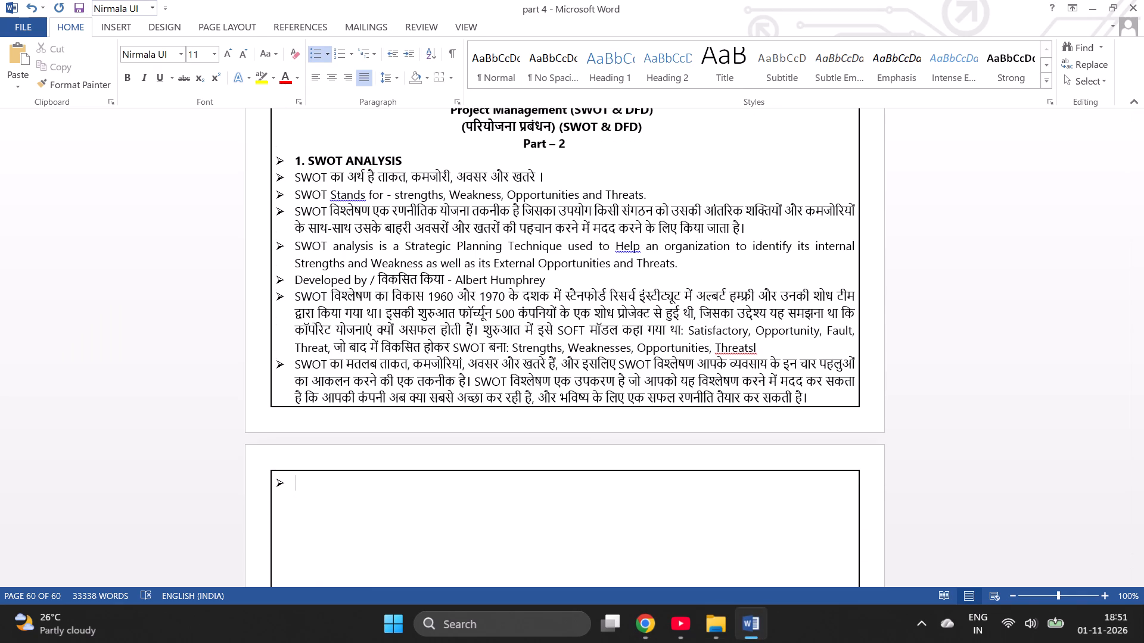
click(113, 27)
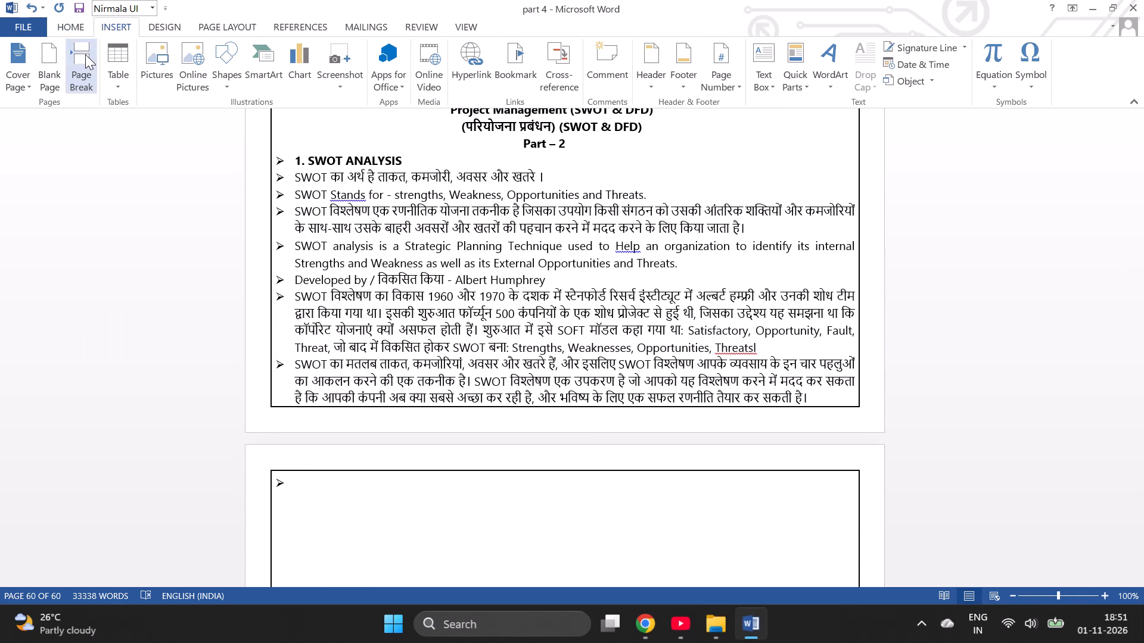
click(161, 59)
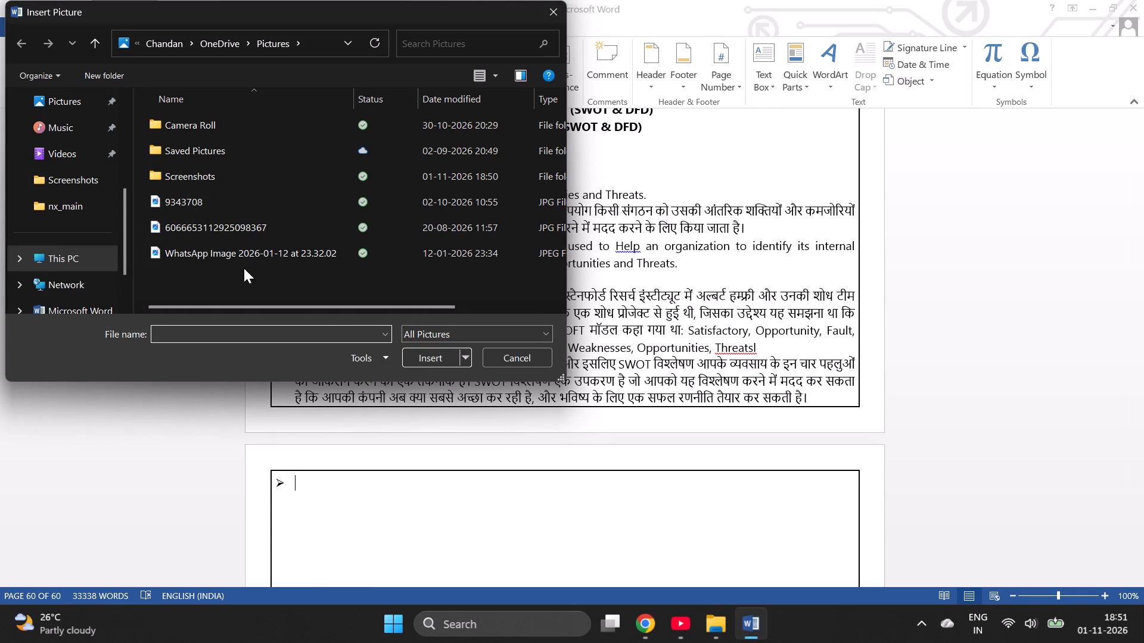
scroll(57, 302, down, 3)
scroll(72, 255, up, 3)
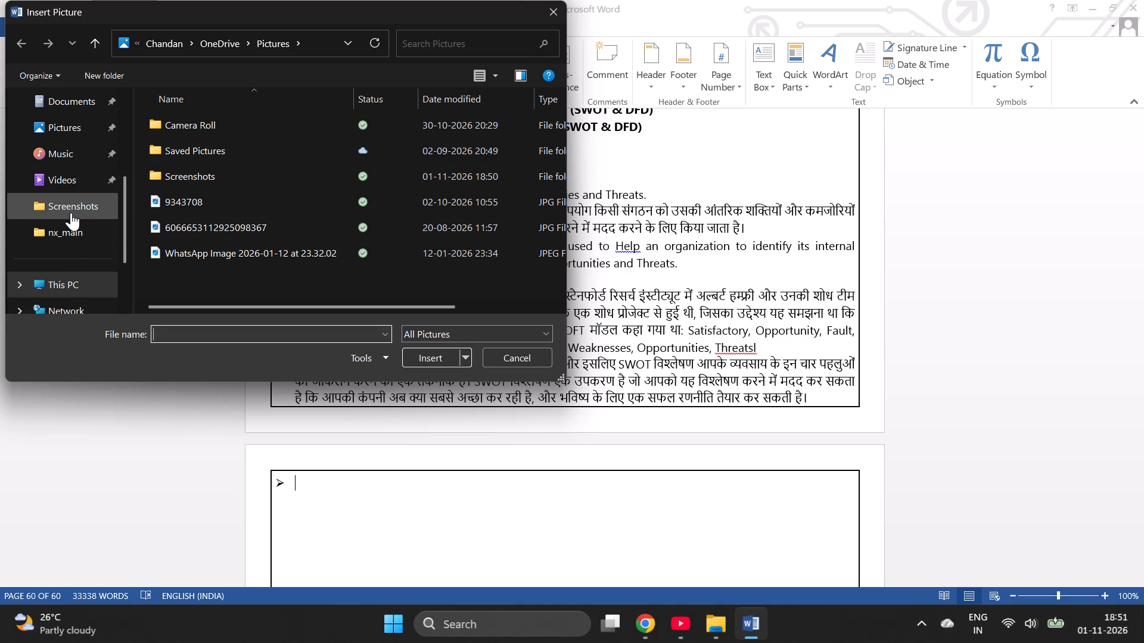
click(68, 207)
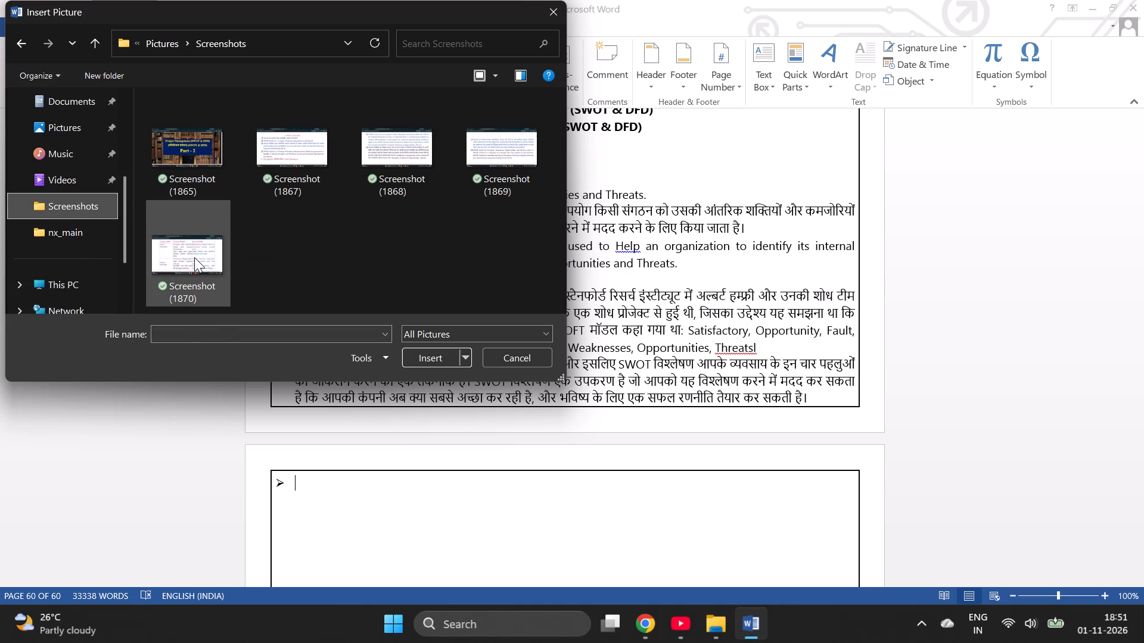
click(194, 257)
click(436, 358)
Crop the inserted screenshot down to the SWOT category table, about 15.3 cm wide and 8.24 cm high.
scroll(432, 366, down, 4)
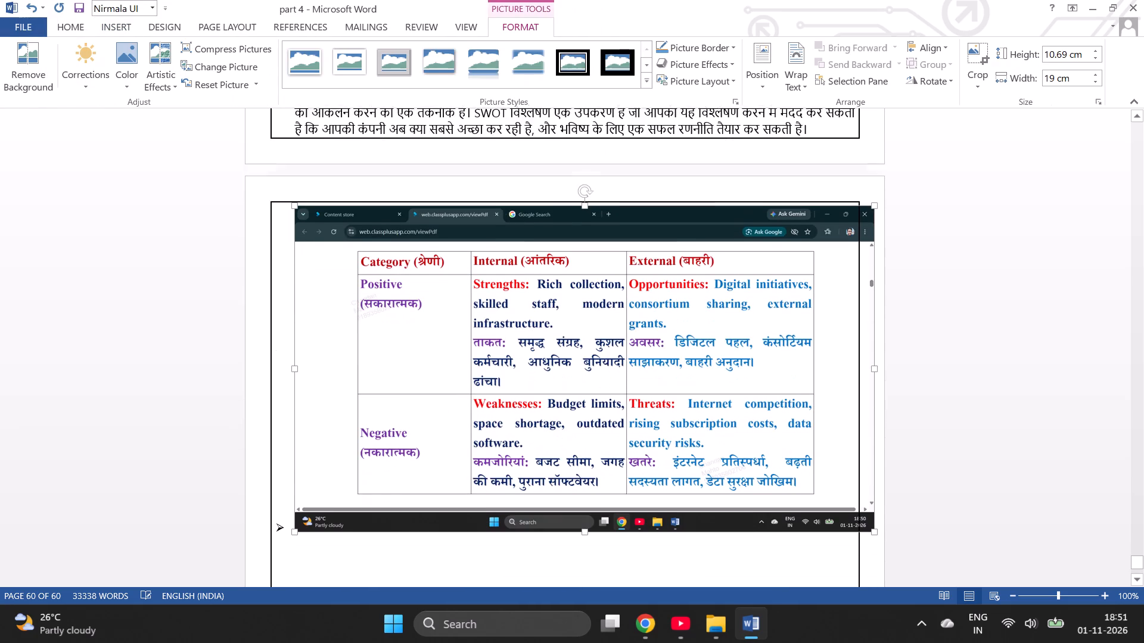
scroll(432, 369, down, 1)
click(975, 64)
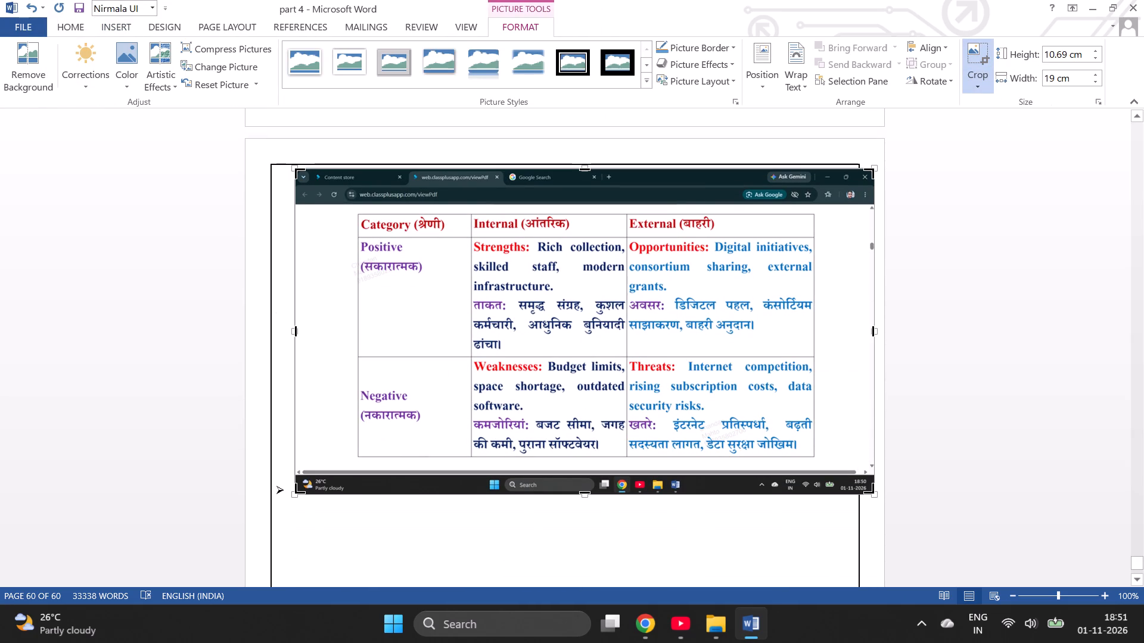
drag(869, 172, 830, 208)
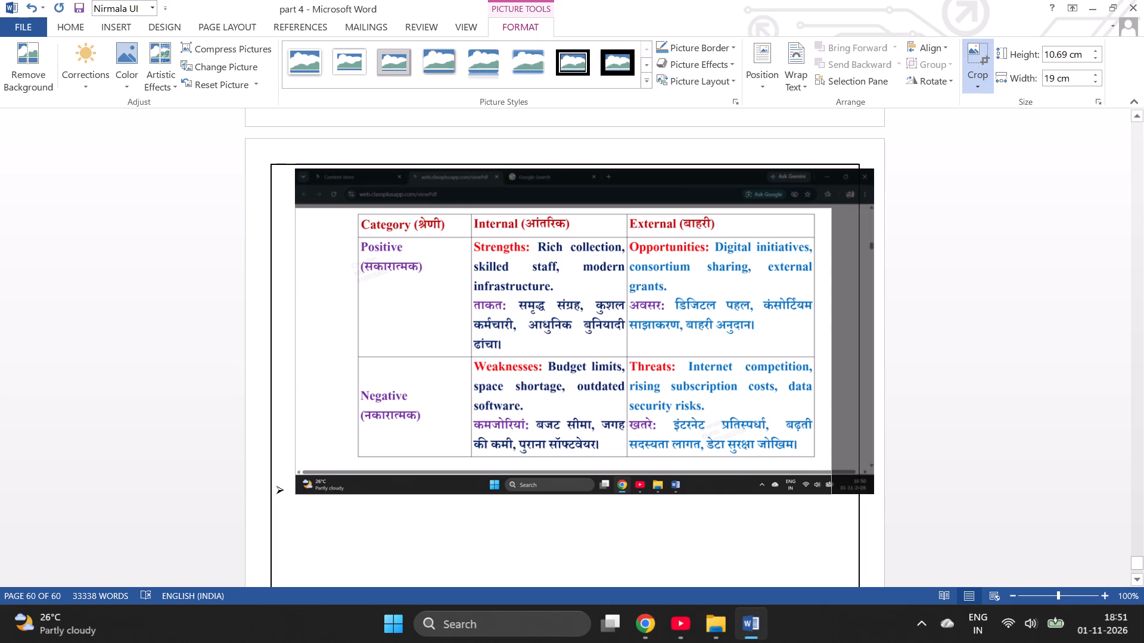
drag(830, 208, 821, 209)
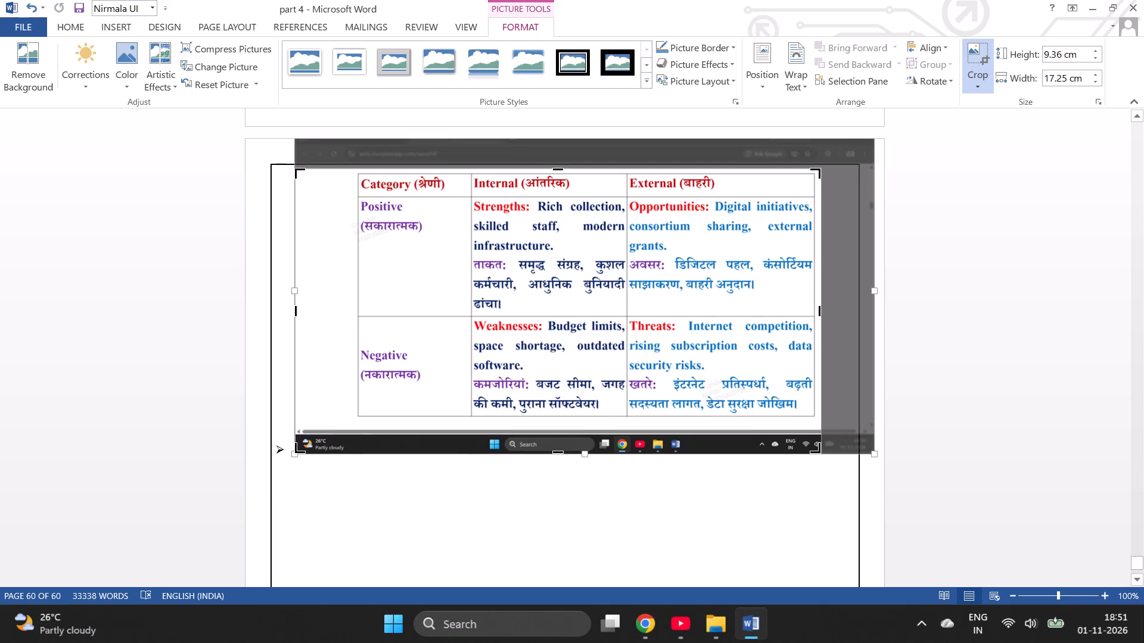
drag(298, 452, 346, 420)
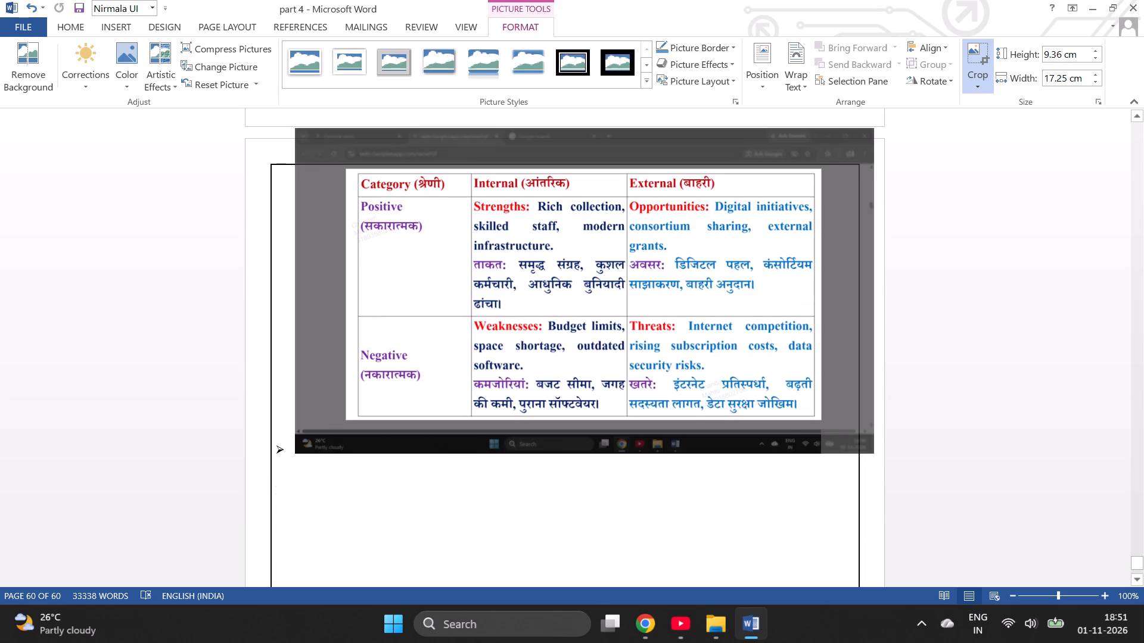
drag(346, 420, 355, 420)
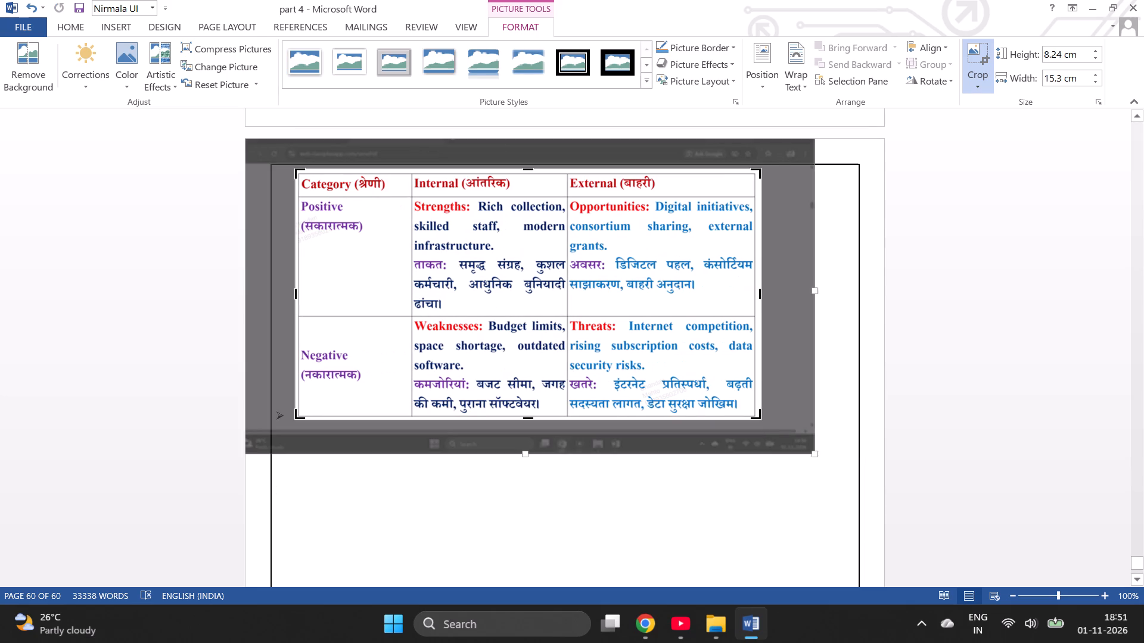
click(577, 555)
Stretch the cropped SWOT table picture horizontally to about 18.84 cm wide.
click(639, 330)
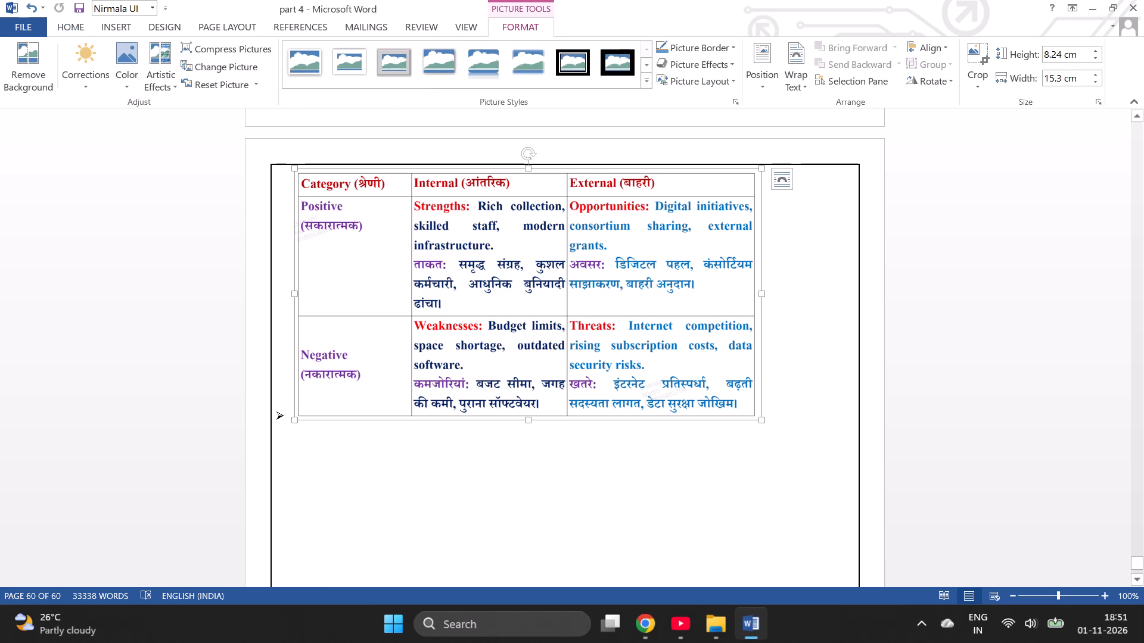
drag(764, 295, 811, 296)
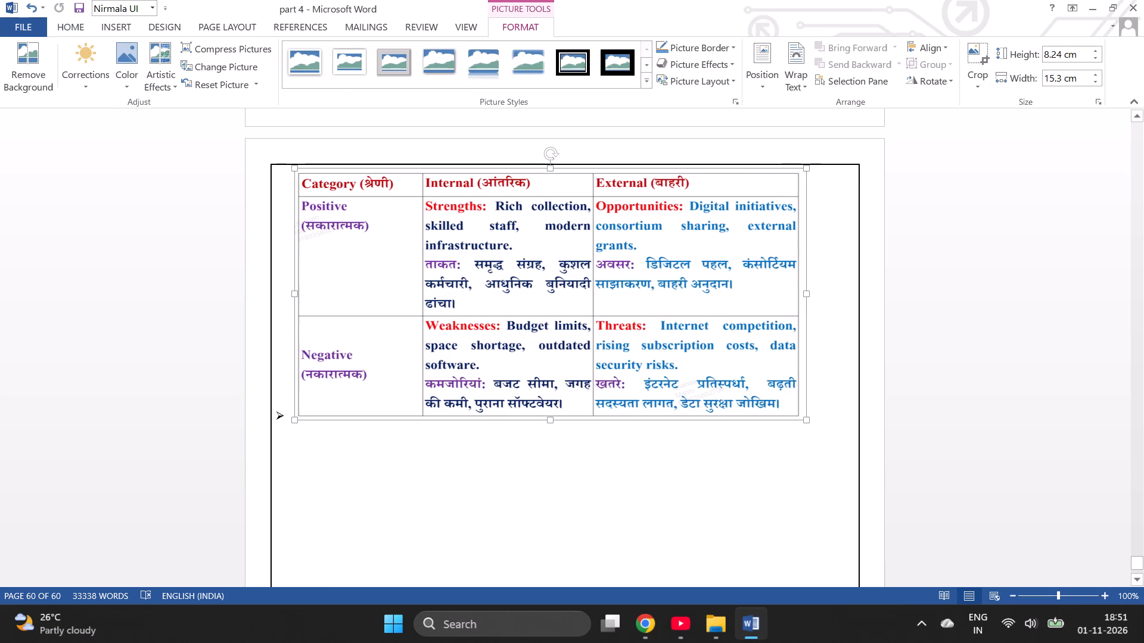
drag(811, 296, 862, 298)
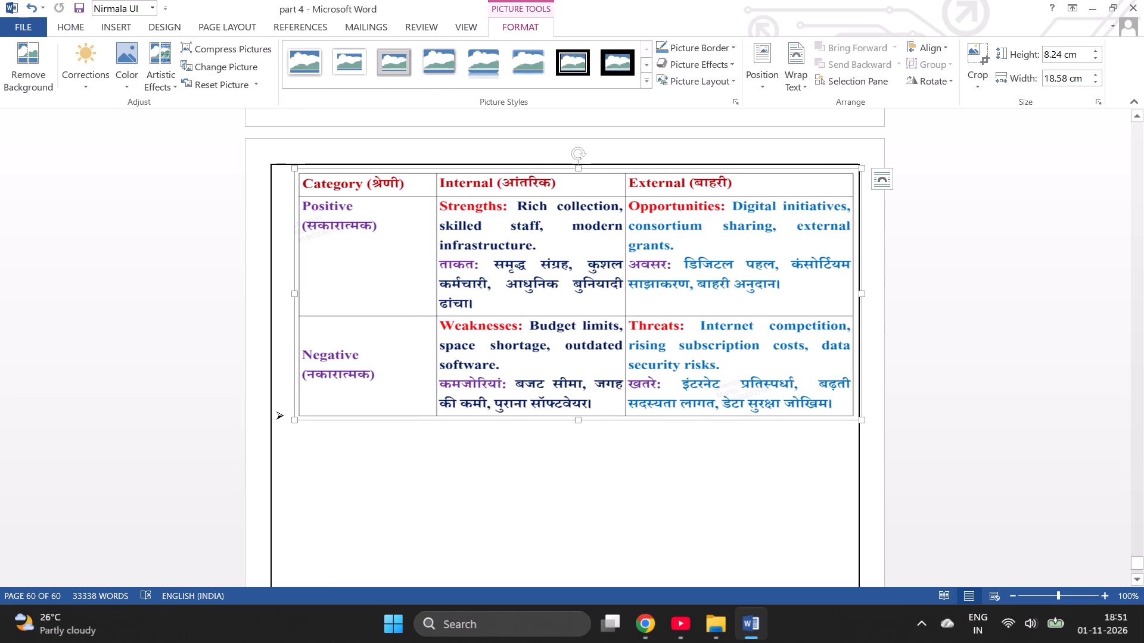
drag(295, 292, 287, 293)
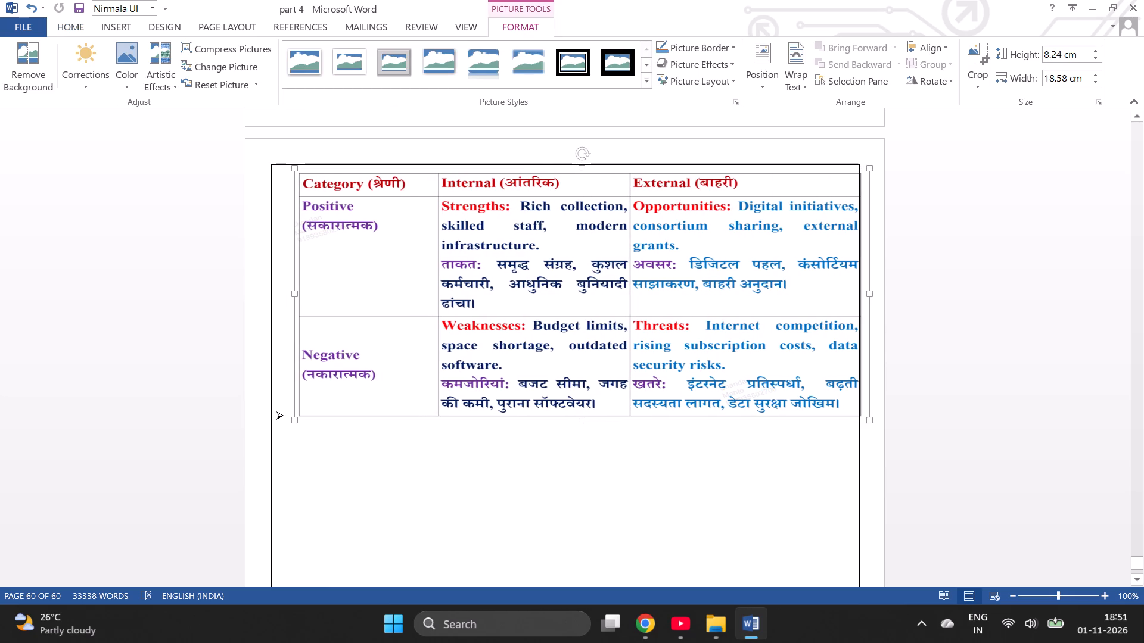
Set the SWOT table picture to tight text wrapping and move it against the inside of the page's left border.
click(319, 301)
click(893, 179)
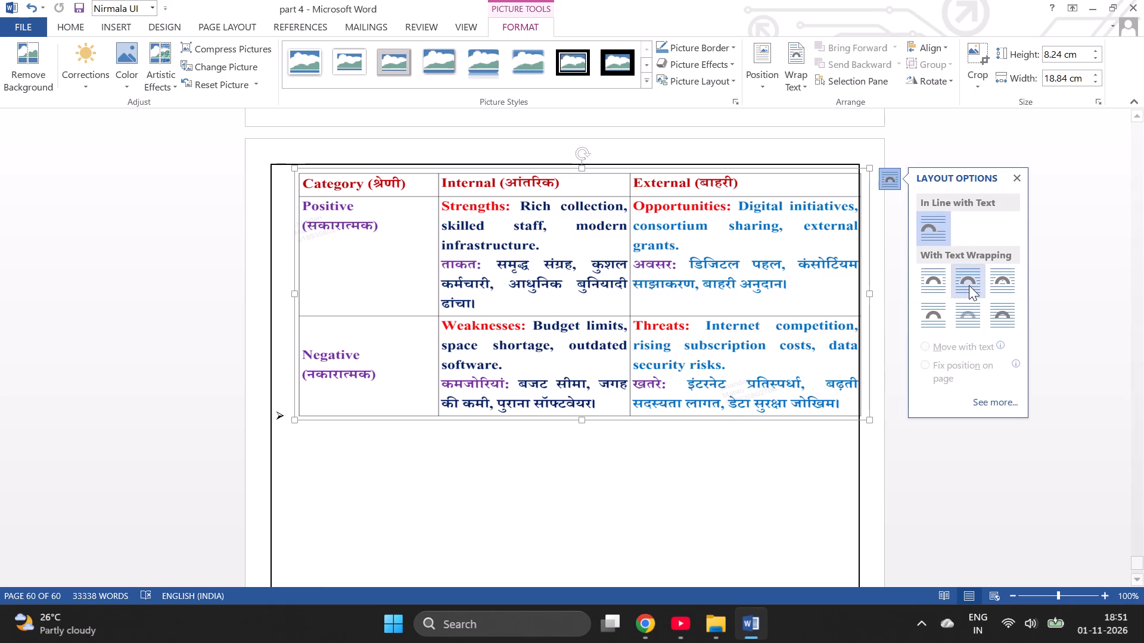
click(969, 285)
drag(666, 307, 630, 302)
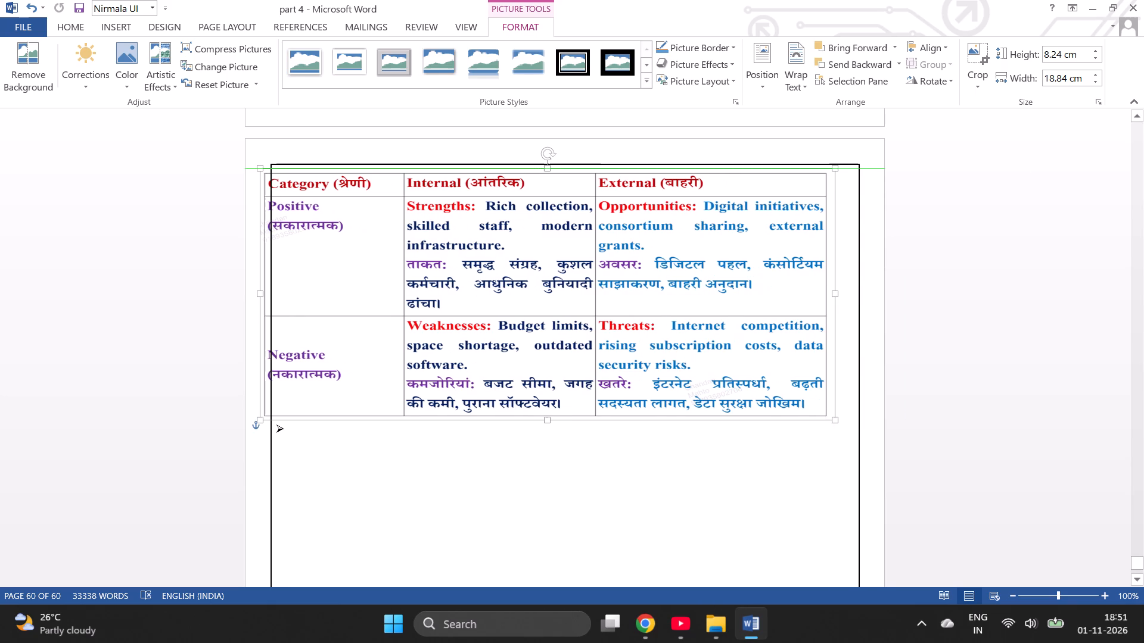
drag(630, 302, 649, 302)
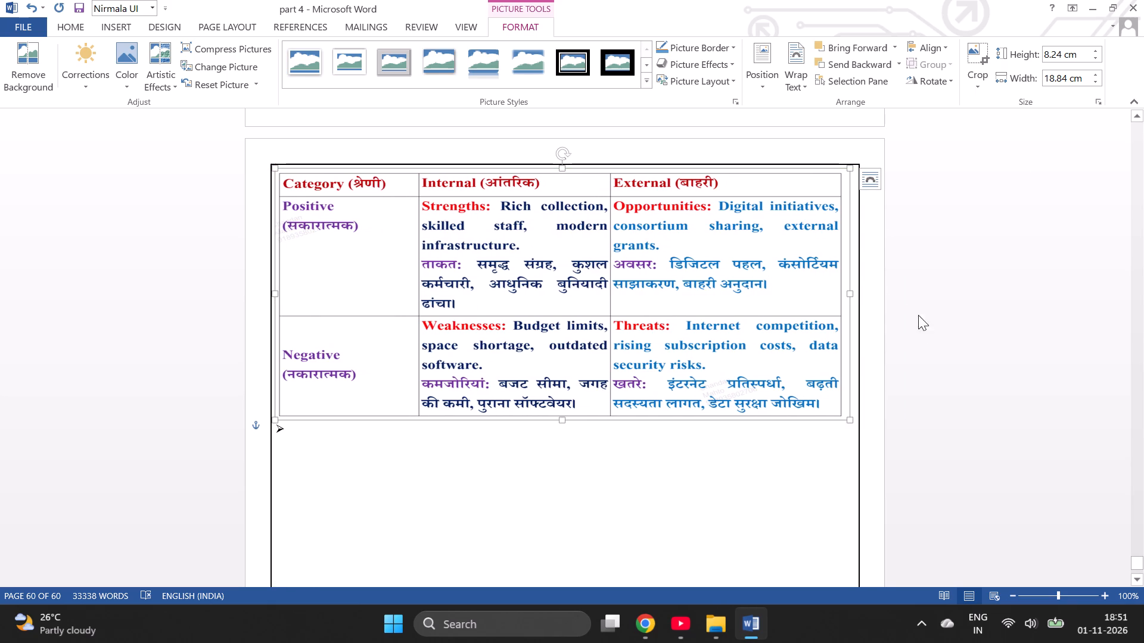
Resize the SWOT table picture to fit between the page borders, about 18.99 cm wide and 6.82 cm high.
drag(849, 293, 863, 296)
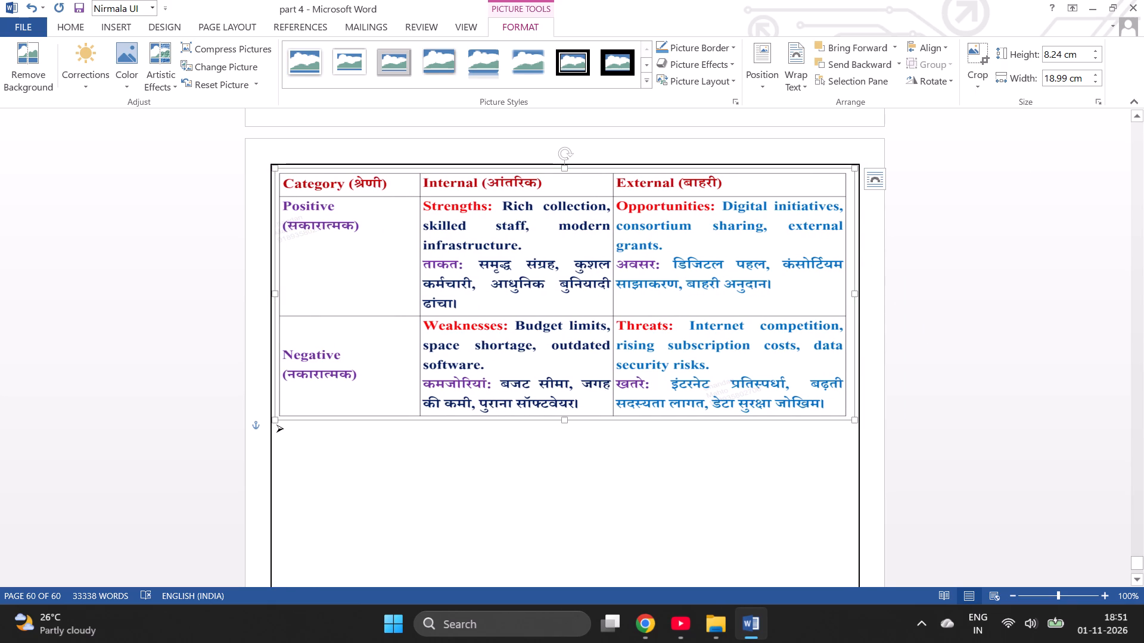
drag(562, 420, 567, 395)
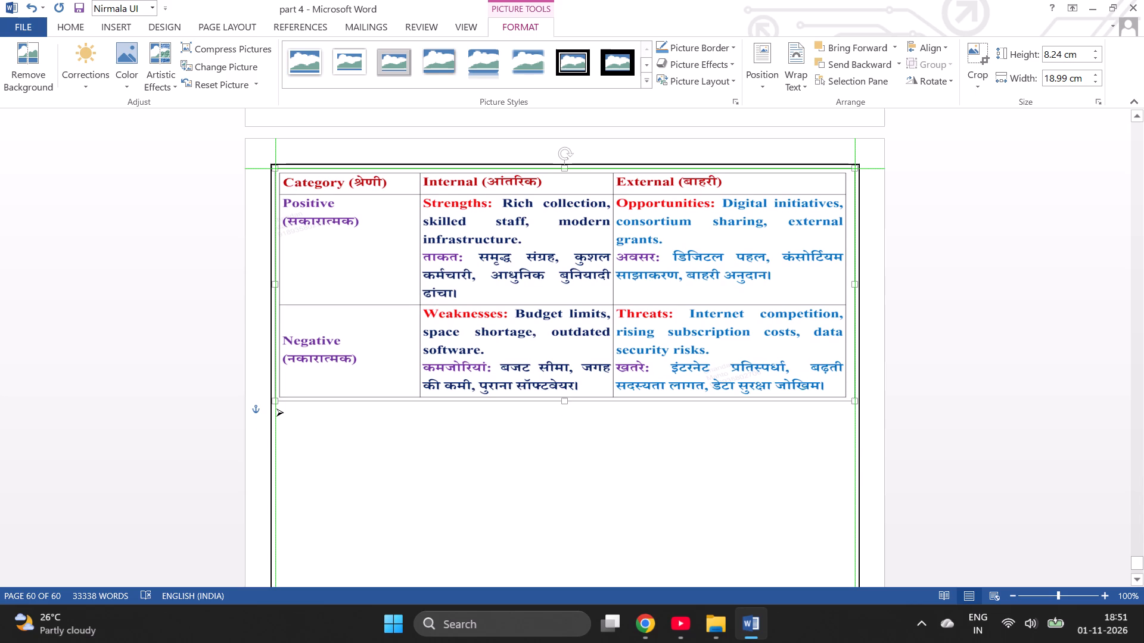
drag(567, 395, 572, 376)
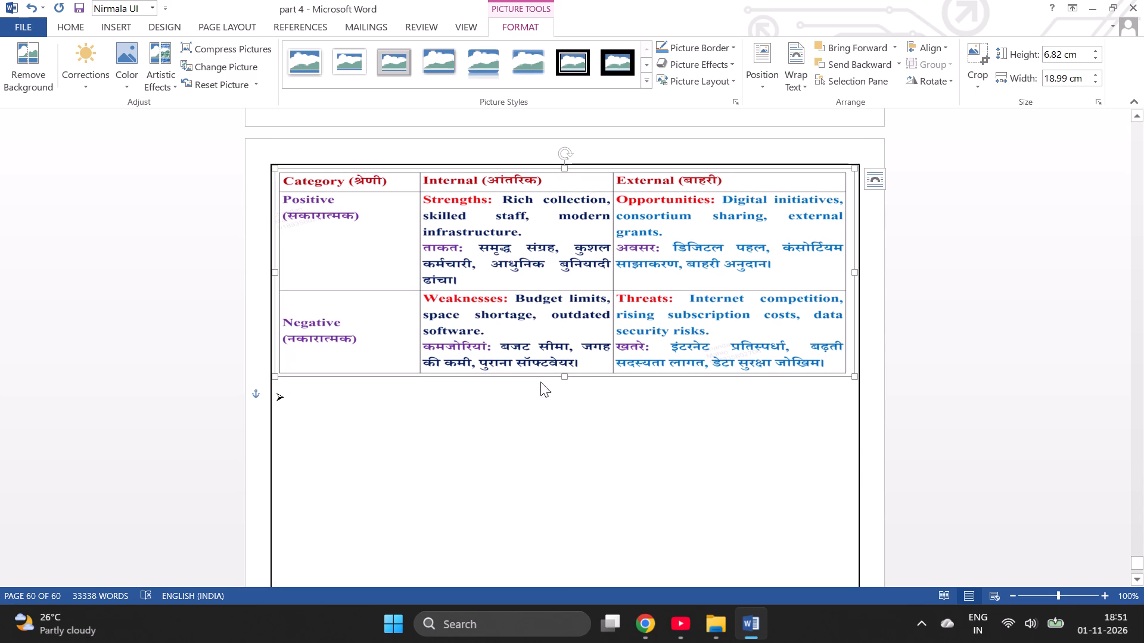
Make the SWOT table picture slightly taller, keeping its width, and deselect it.
click(291, 391)
scroll(599, 314, up, 8)
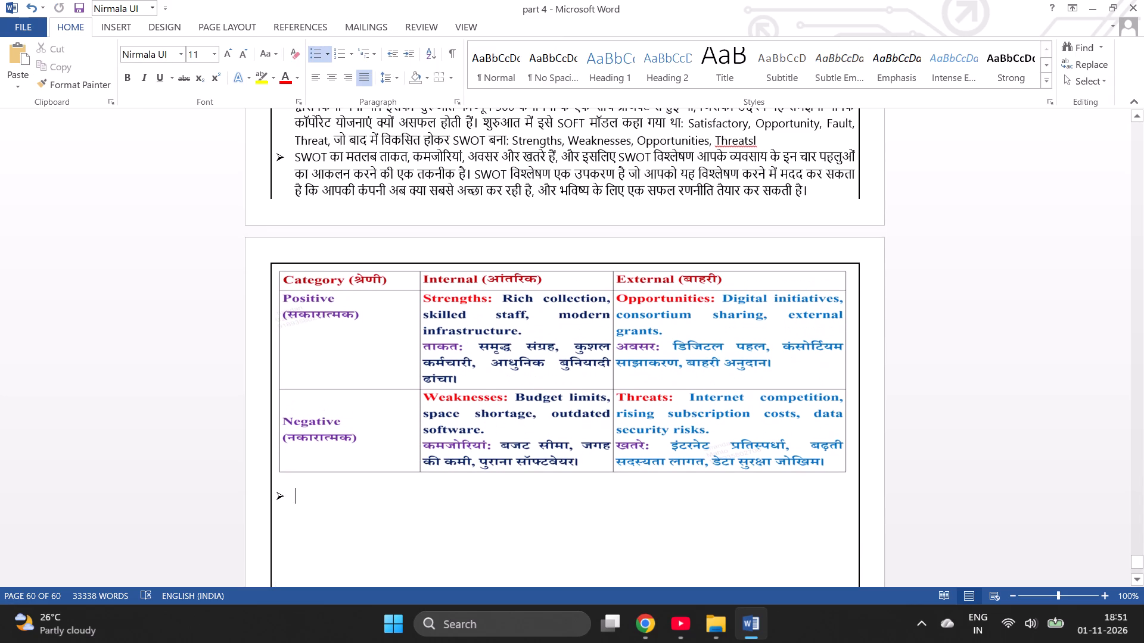
click(586, 359)
drag(564, 475, 562, 478)
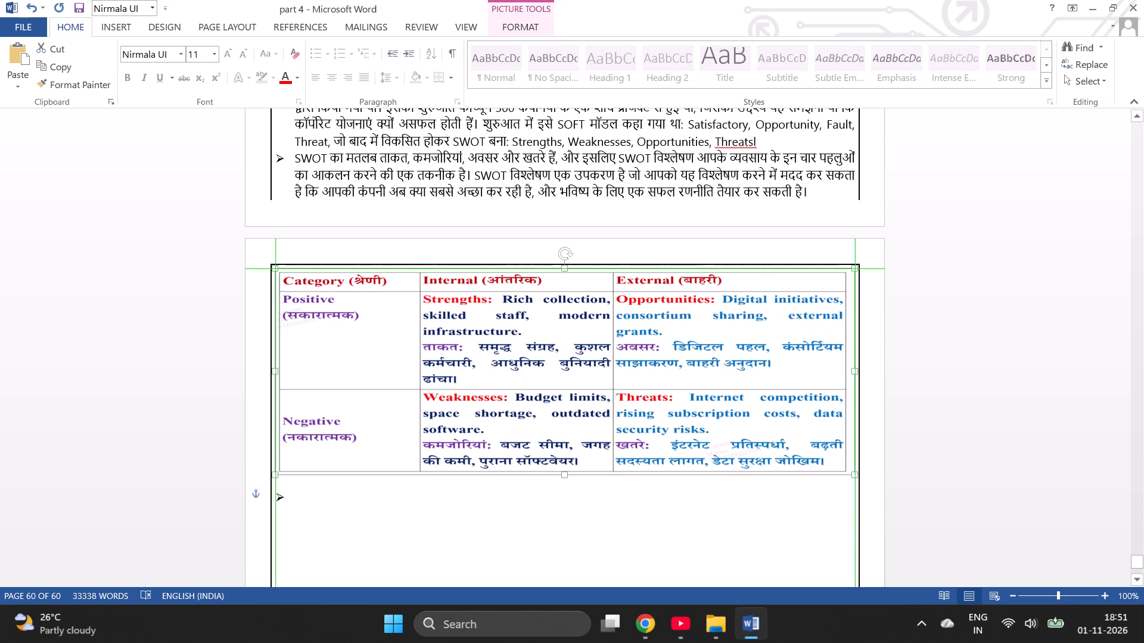
drag(562, 478, 565, 491)
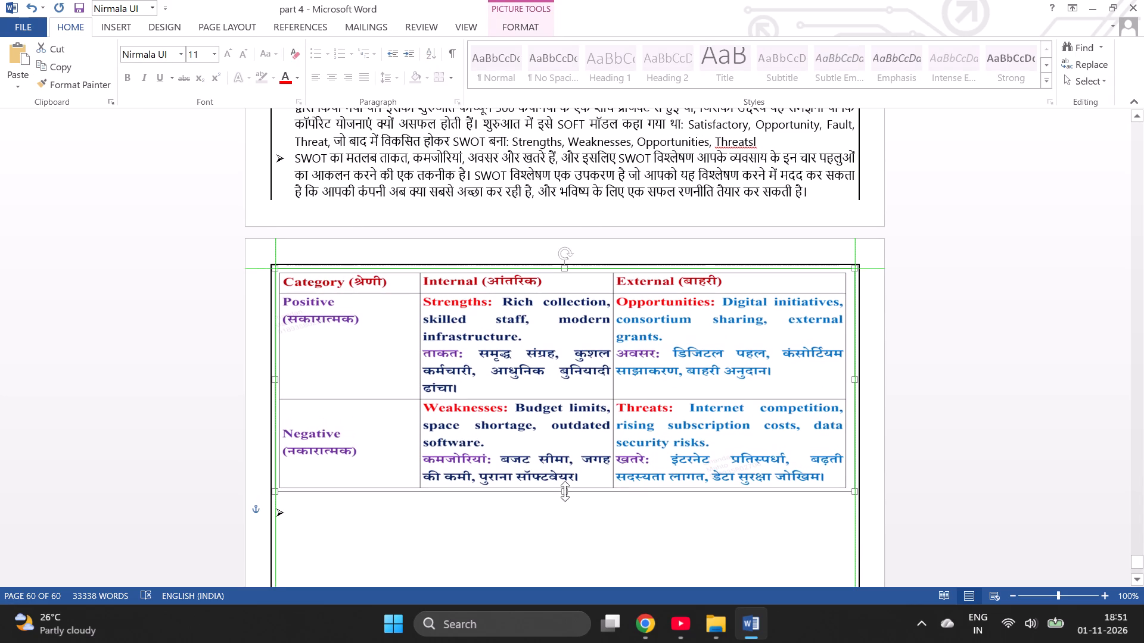
scroll(407, 517, down, 1)
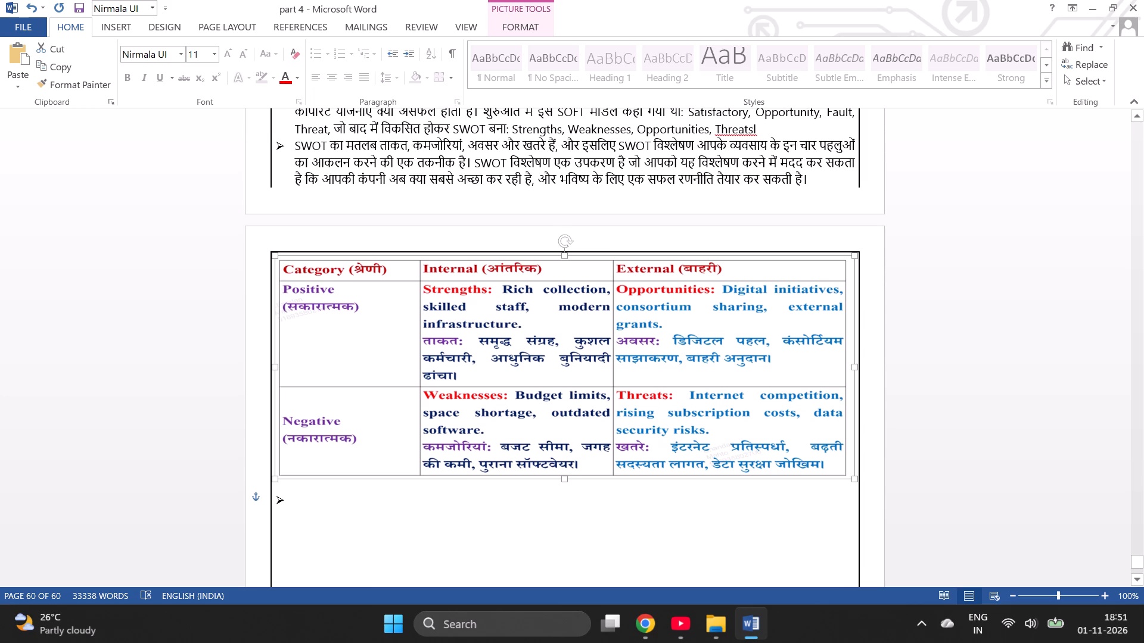
click(646, 158)
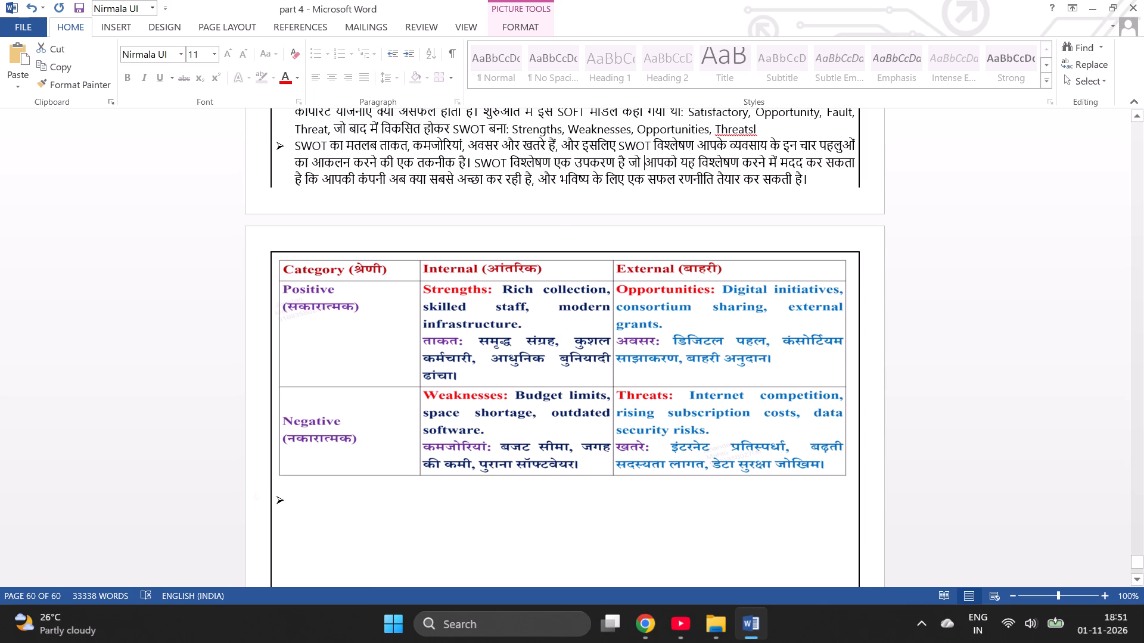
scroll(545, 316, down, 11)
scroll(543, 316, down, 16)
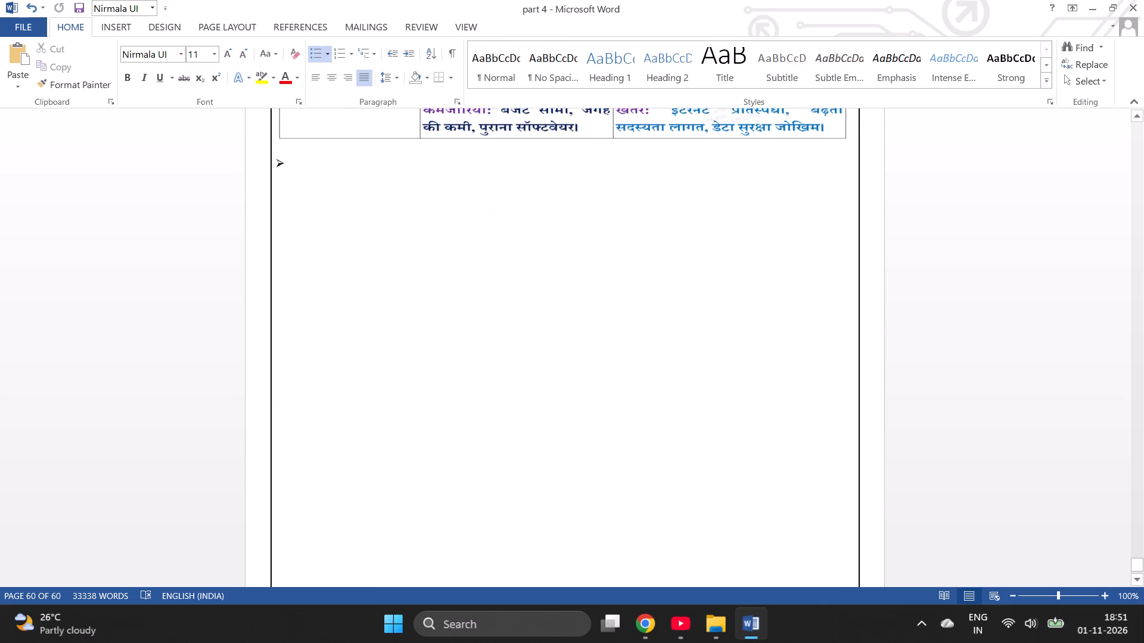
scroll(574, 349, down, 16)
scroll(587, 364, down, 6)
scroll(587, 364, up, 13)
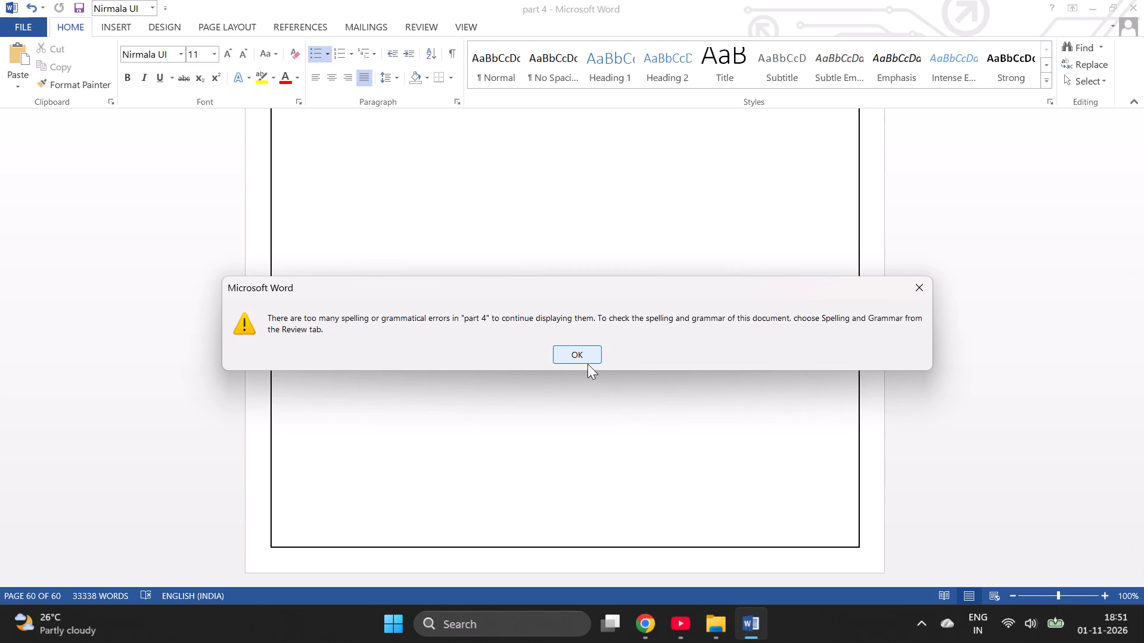
Dismiss the notice about too many spelling and grammatical errors in part 4.
scroll(587, 364, up, 3)
click(593, 344)
click(588, 354)
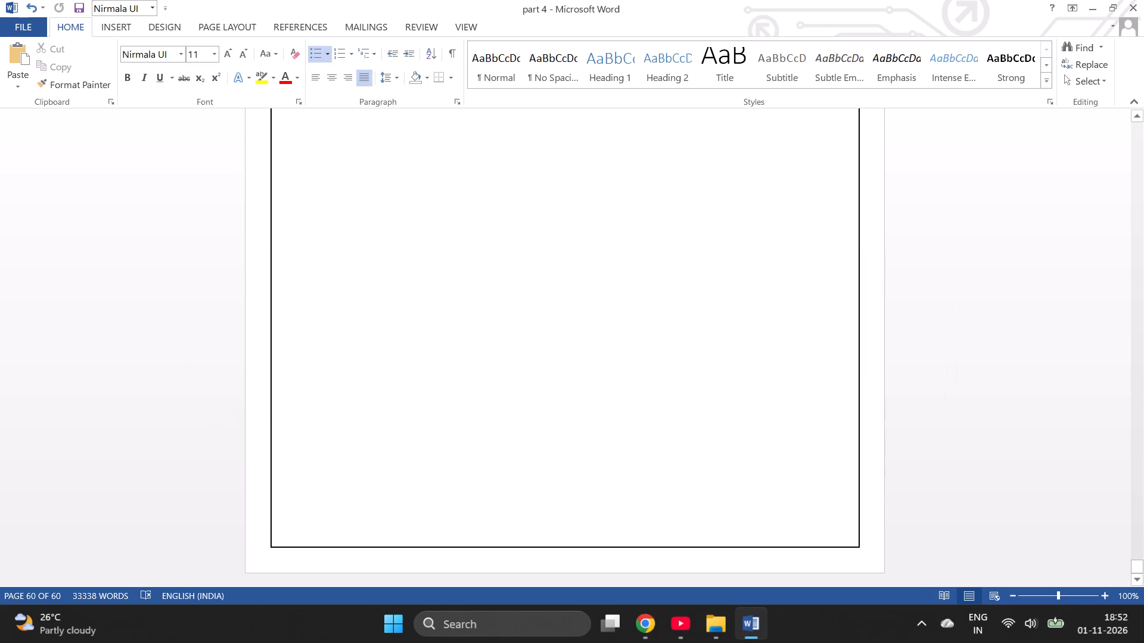
Review the PERT/CPM and SWOT notes and the SWOT table picture on the last two pages.
scroll(588, 354, up, 20)
scroll(588, 354, up, 9)
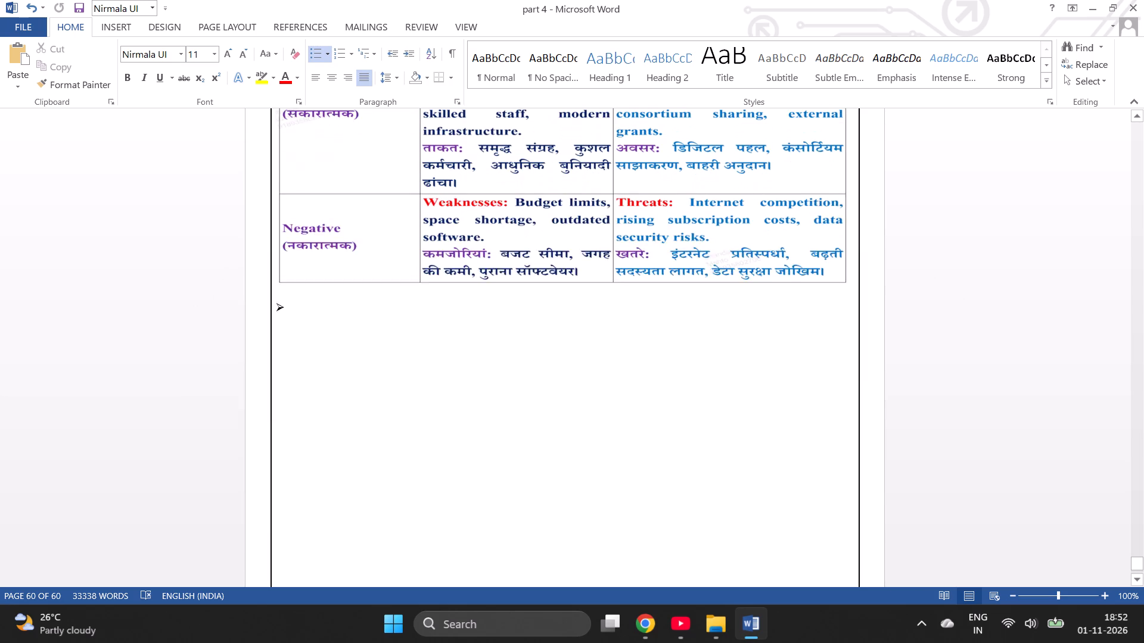
scroll(588, 354, up, 18)
click(634, 196)
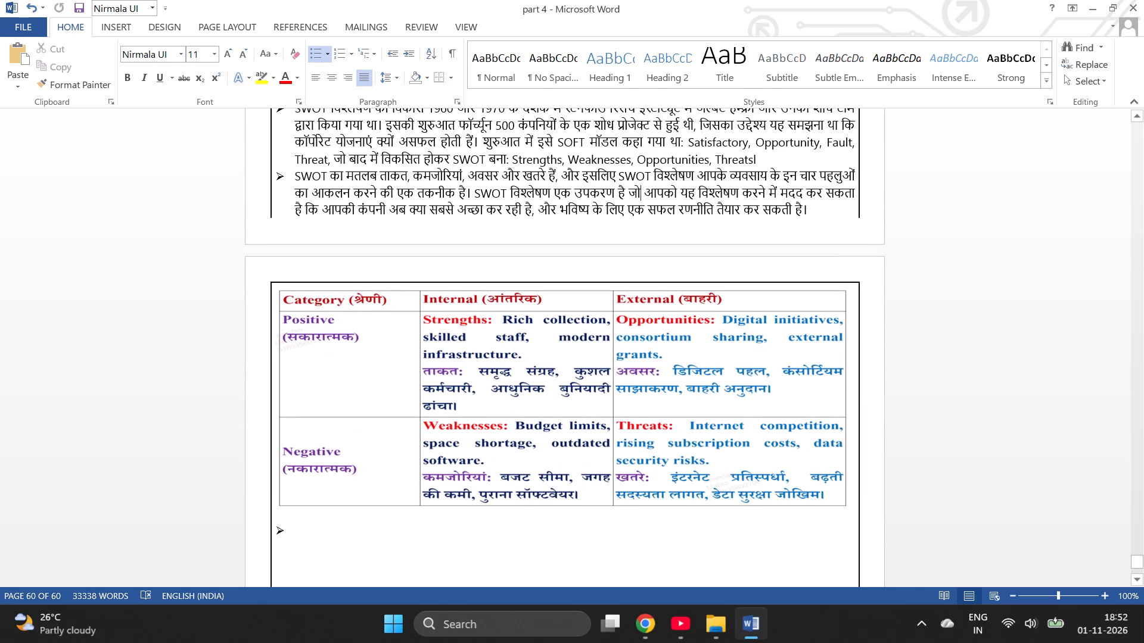
click(843, 219)
scroll(523, 311, up, 6)
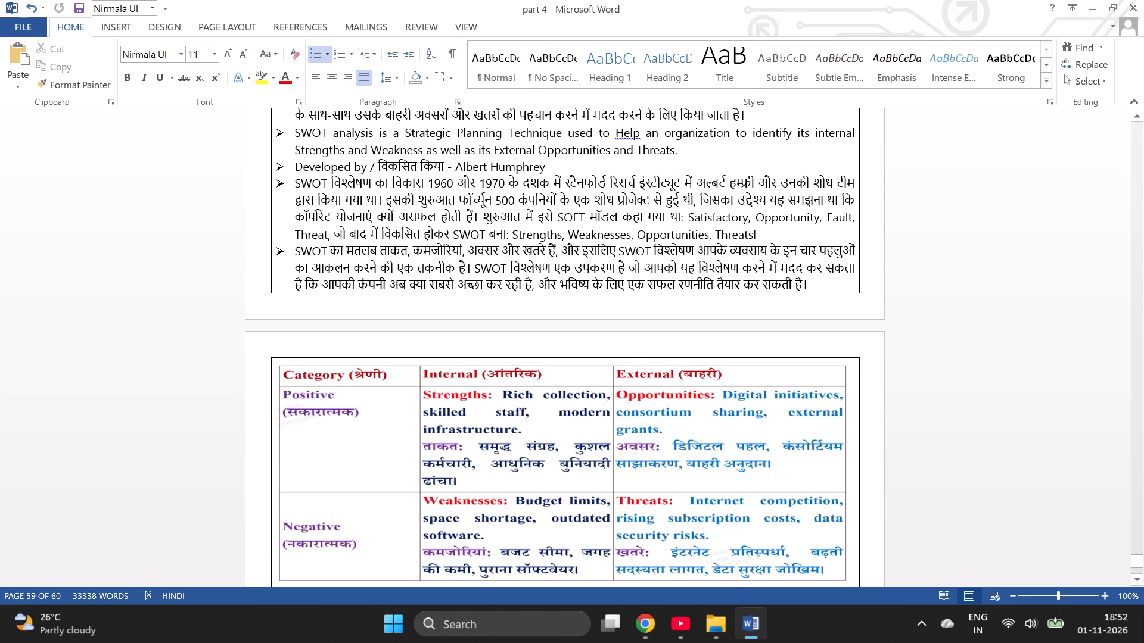
scroll(384, 291, up, 2)
scroll(782, 325, up, 12)
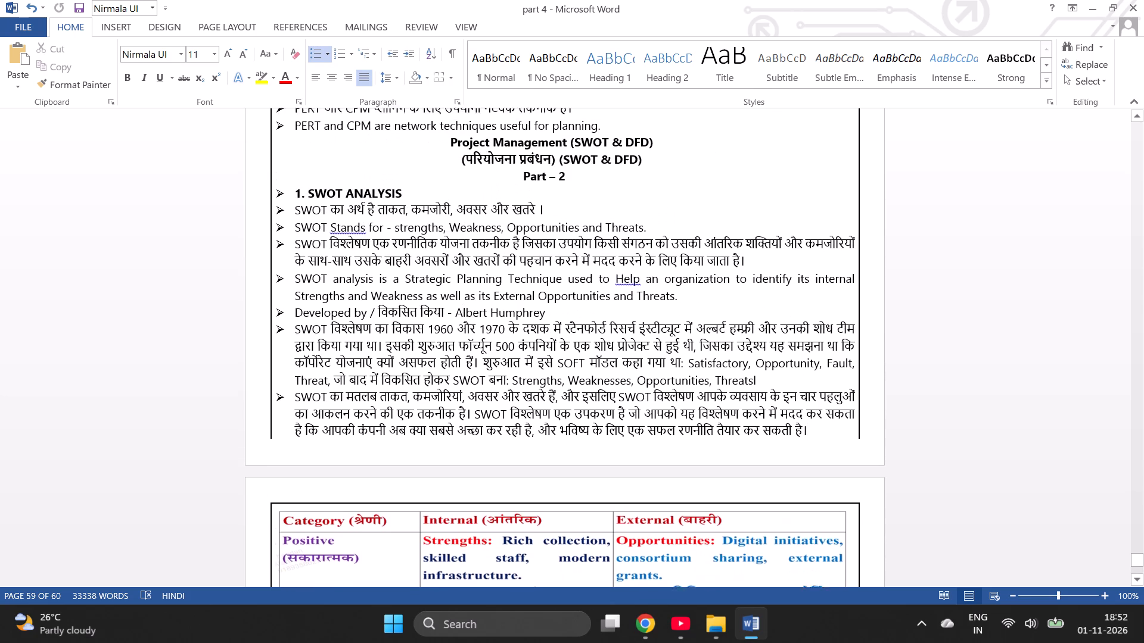
scroll(782, 325, up, 4)
scroll(782, 325, up, 20)
scroll(782, 325, up, 3)
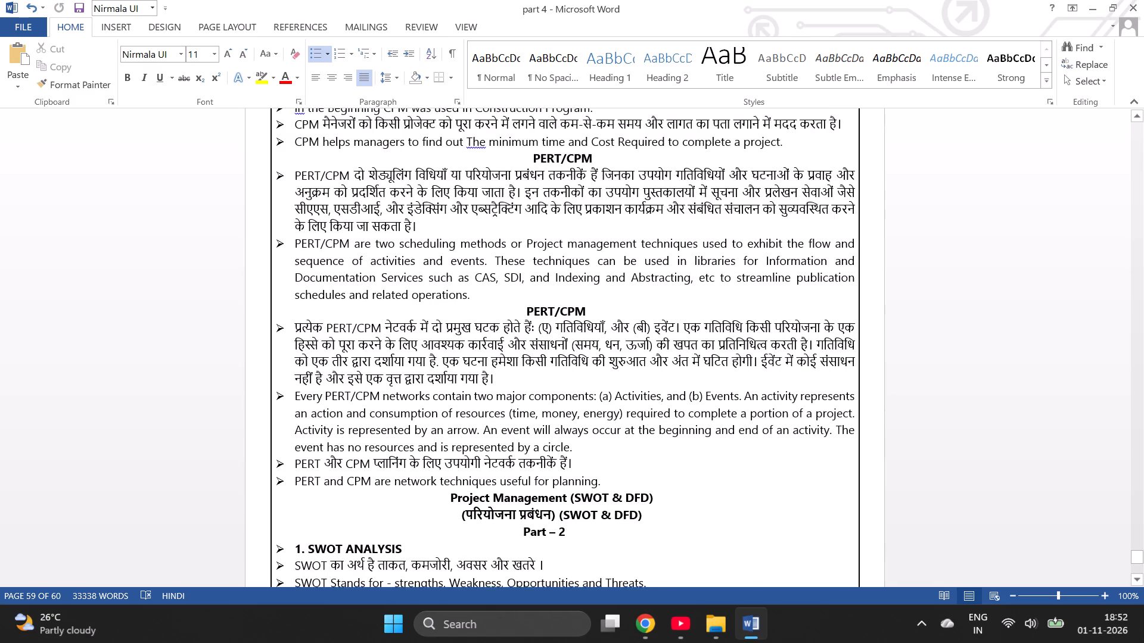
scroll(782, 325, up, 20)
scroll(782, 325, up, 3)
scroll(782, 325, down, 20)
scroll(782, 325, down, 17)
scroll(866, 310, down, 2)
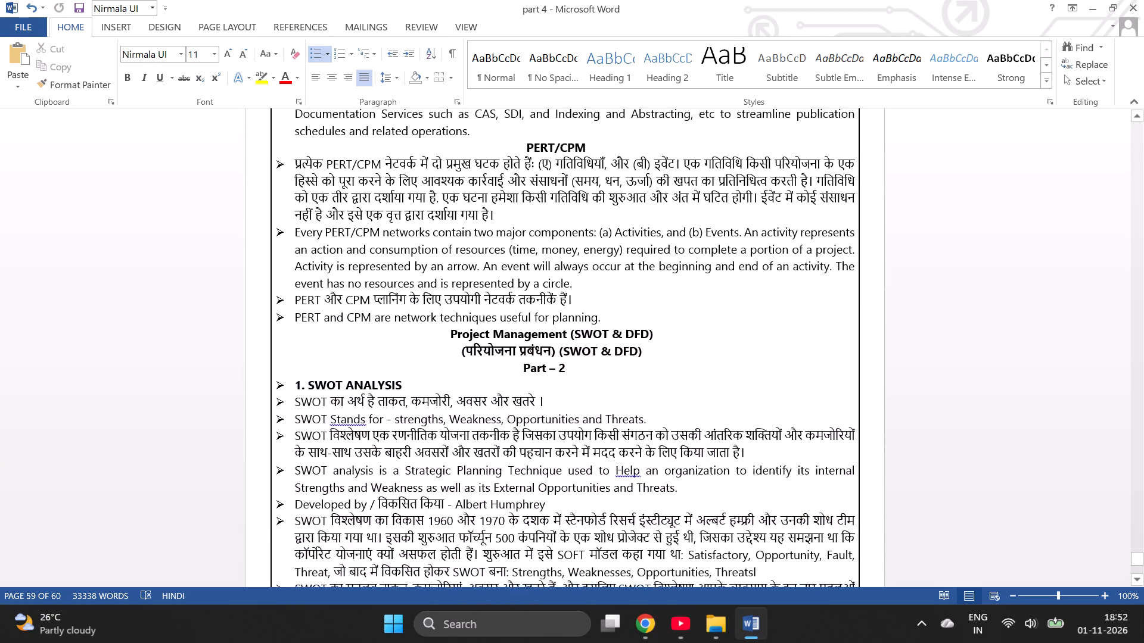
scroll(866, 310, down, 18)
click(623, 385)
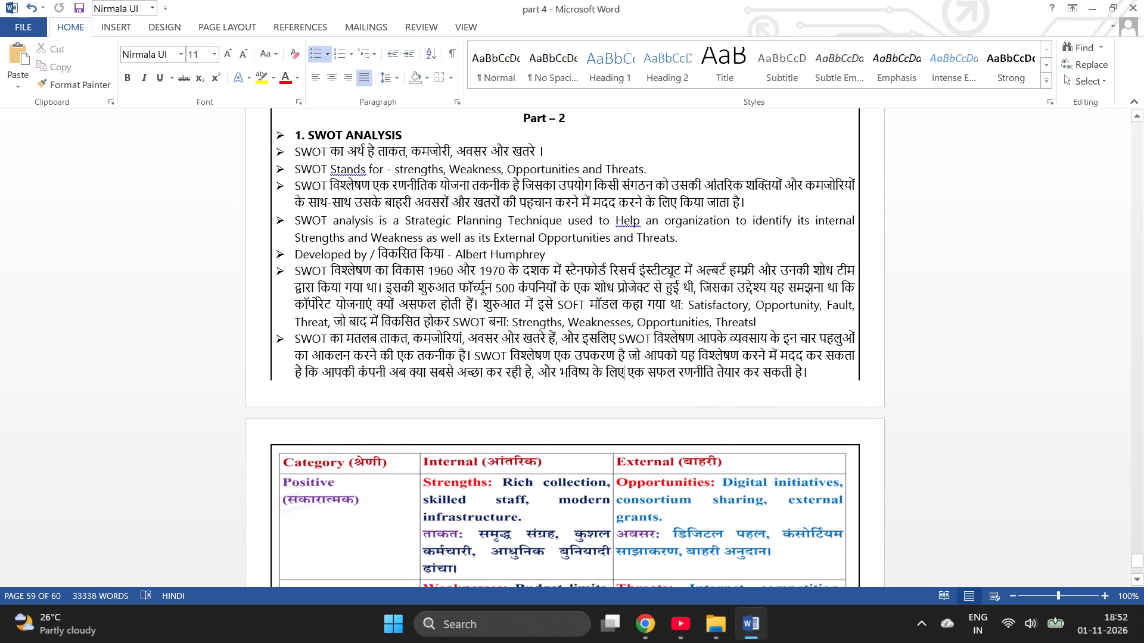
scroll(767, 459, down, 7)
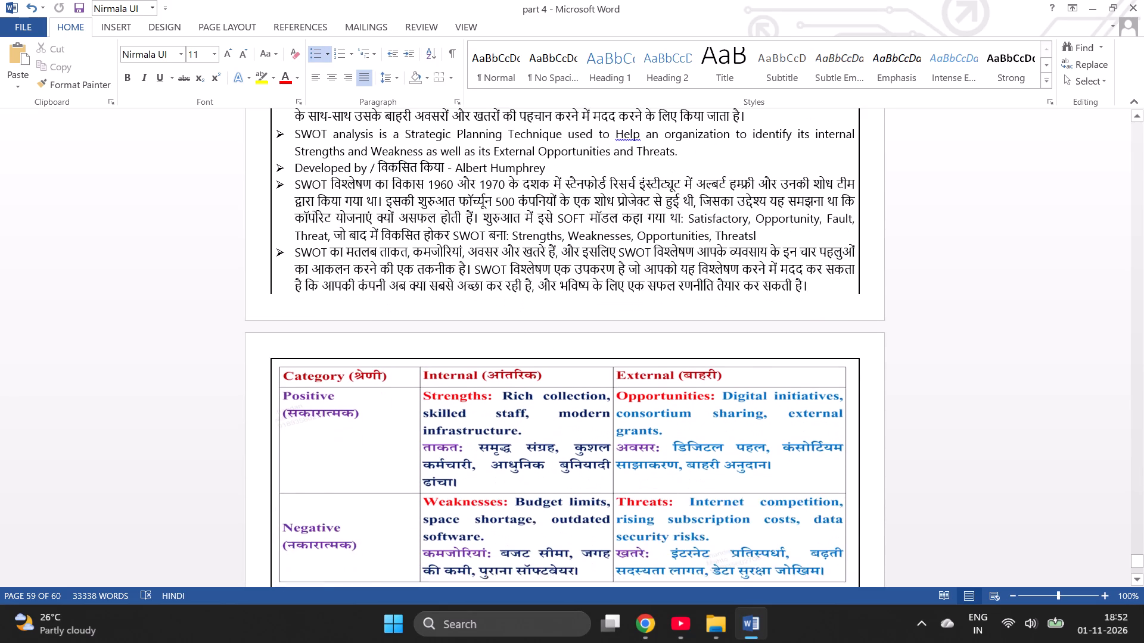
scroll(748, 439, down, 14)
Place the text cursor at the empty bullet below the SWOT table picture.
click(337, 416)
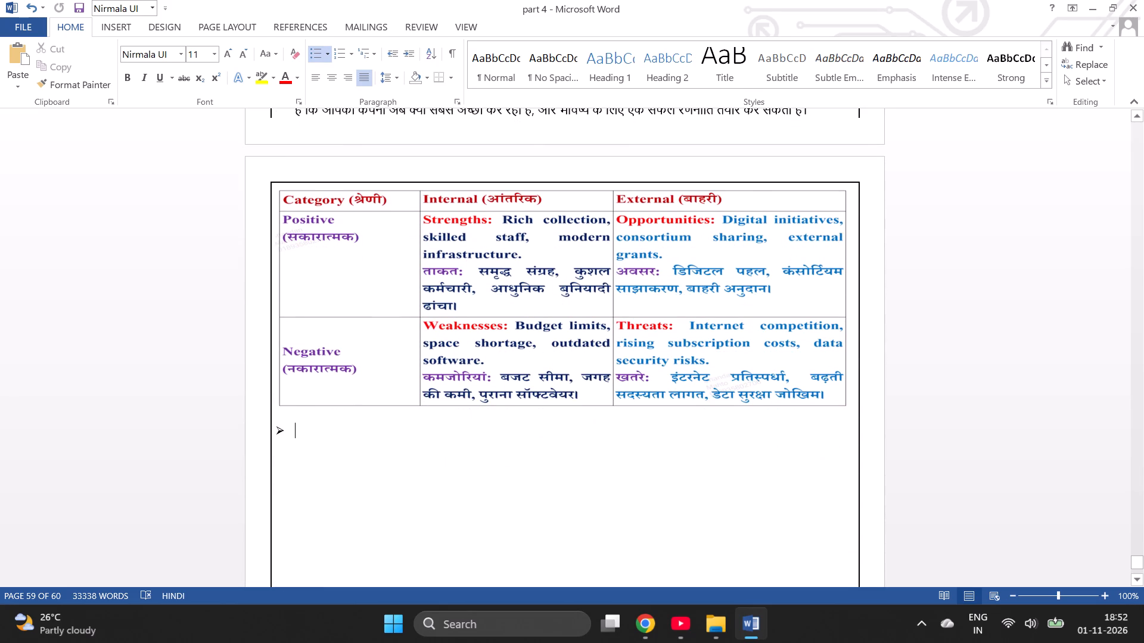
Switch to Chrome and capture a screenshot of the PDF slide "2. PEST analysis" with its English and Hindi paragraphs fully shown.
click(726, 619)
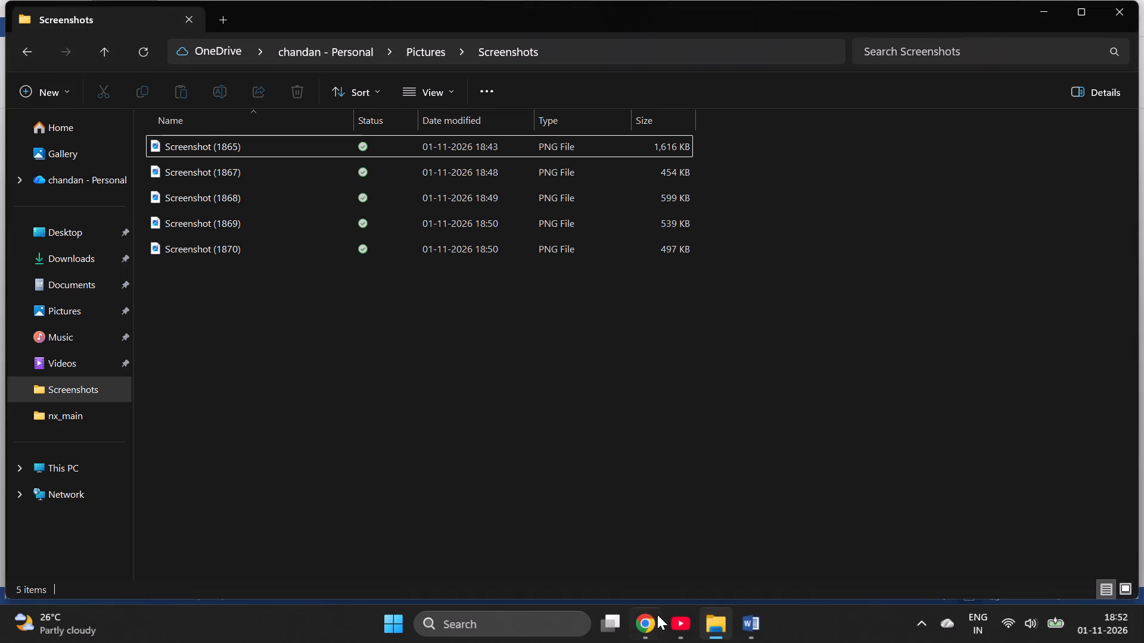
click(636, 623)
click(304, 0)
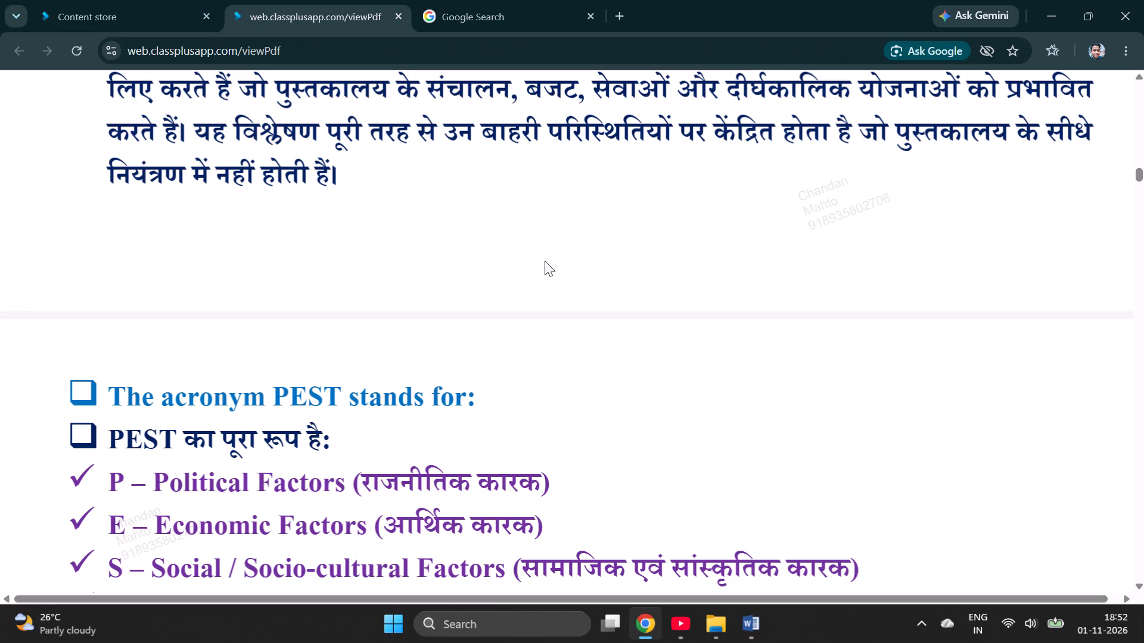
scroll(596, 345, down, 6)
scroll(587, 339, up, 16)
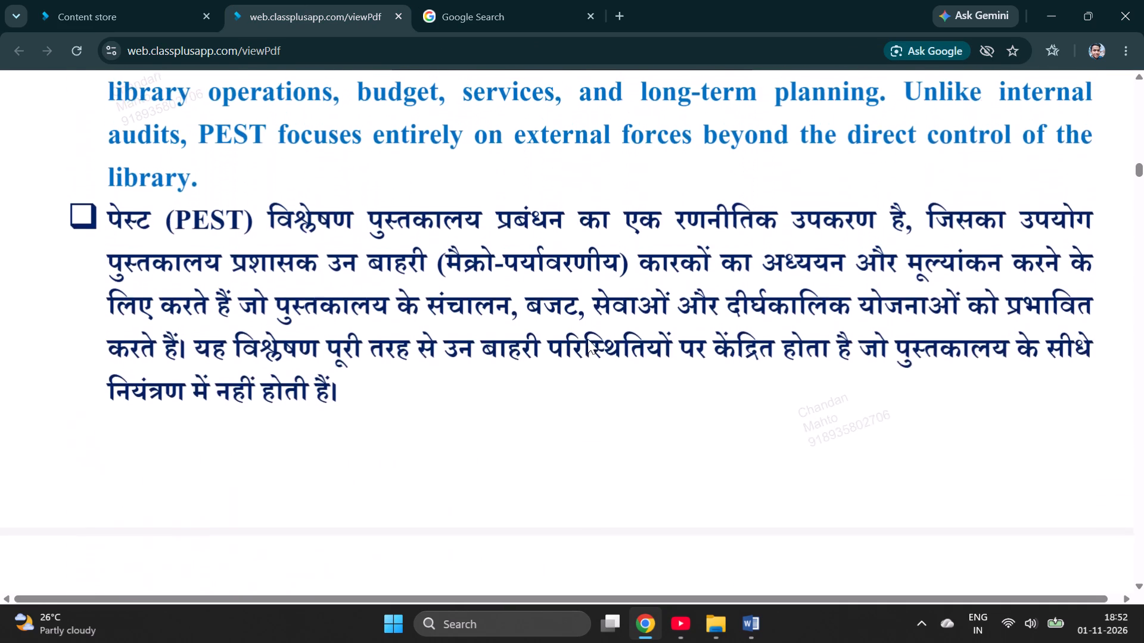
scroll(587, 339, up, 17)
scroll(587, 339, down, 5)
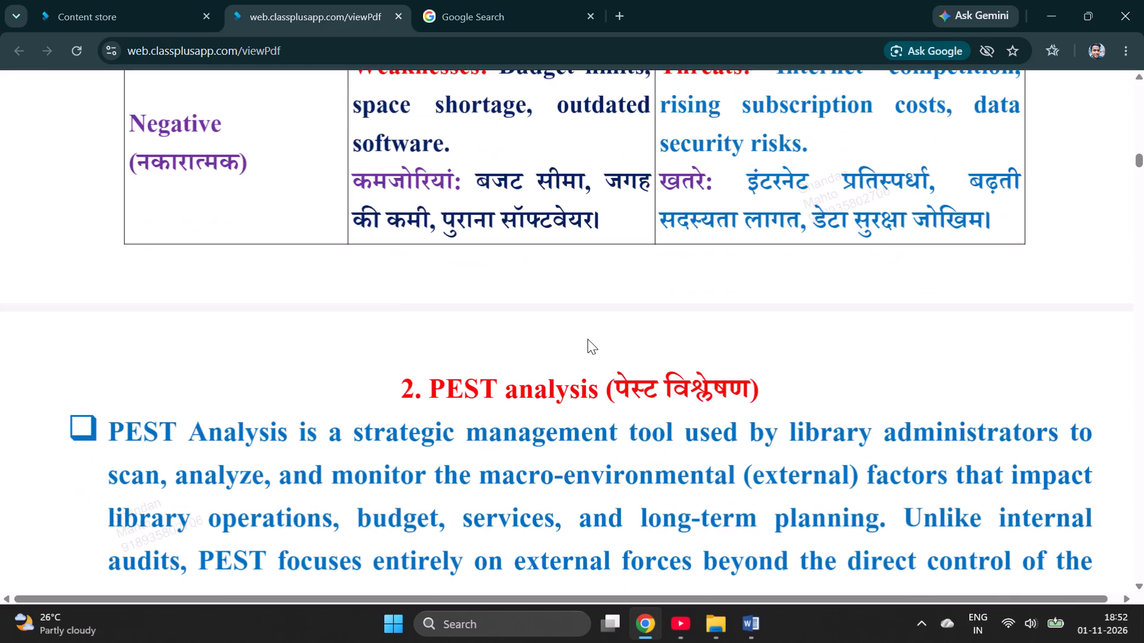
scroll(587, 339, down, 11)
scroll(587, 339, up, 3)
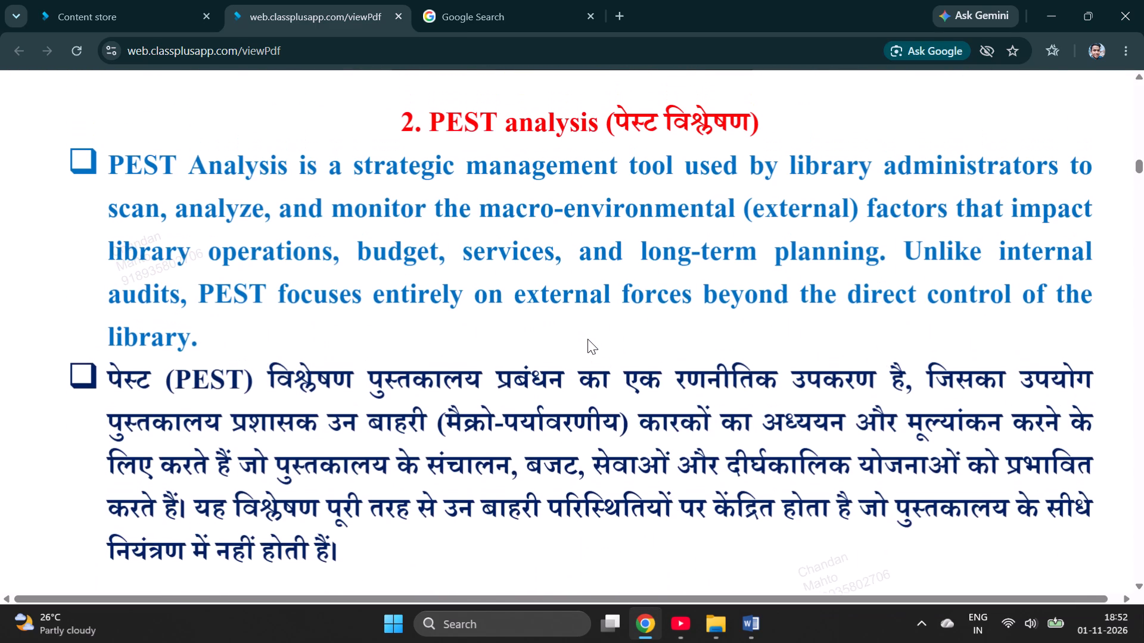
scroll(587, 339, down, 1)
scroll(587, 339, up, 1)
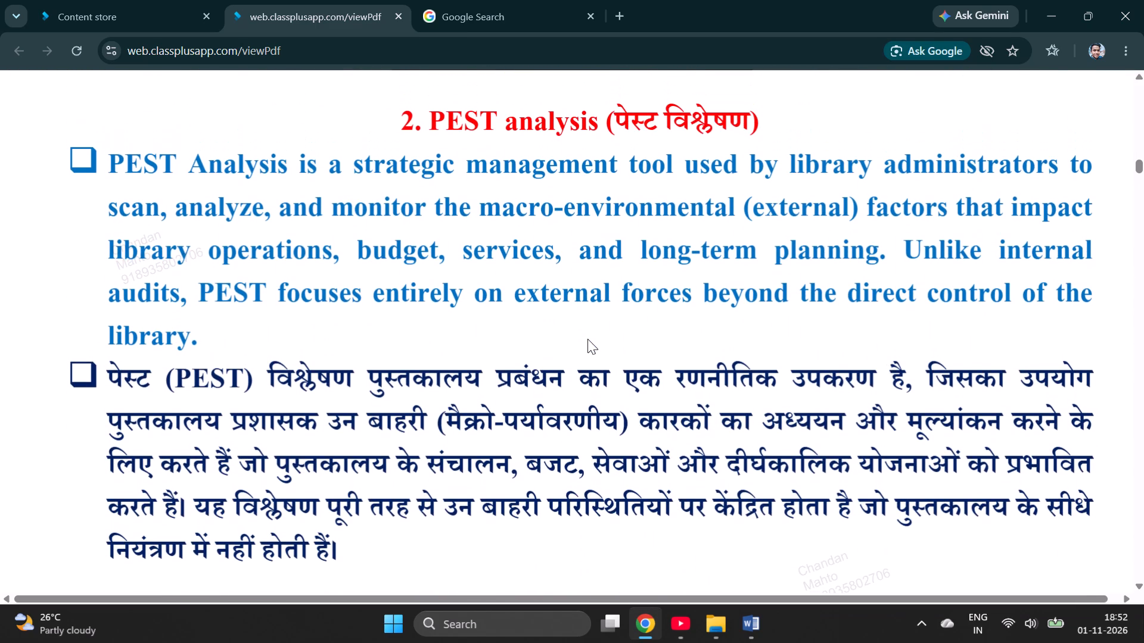
key(super+Print)
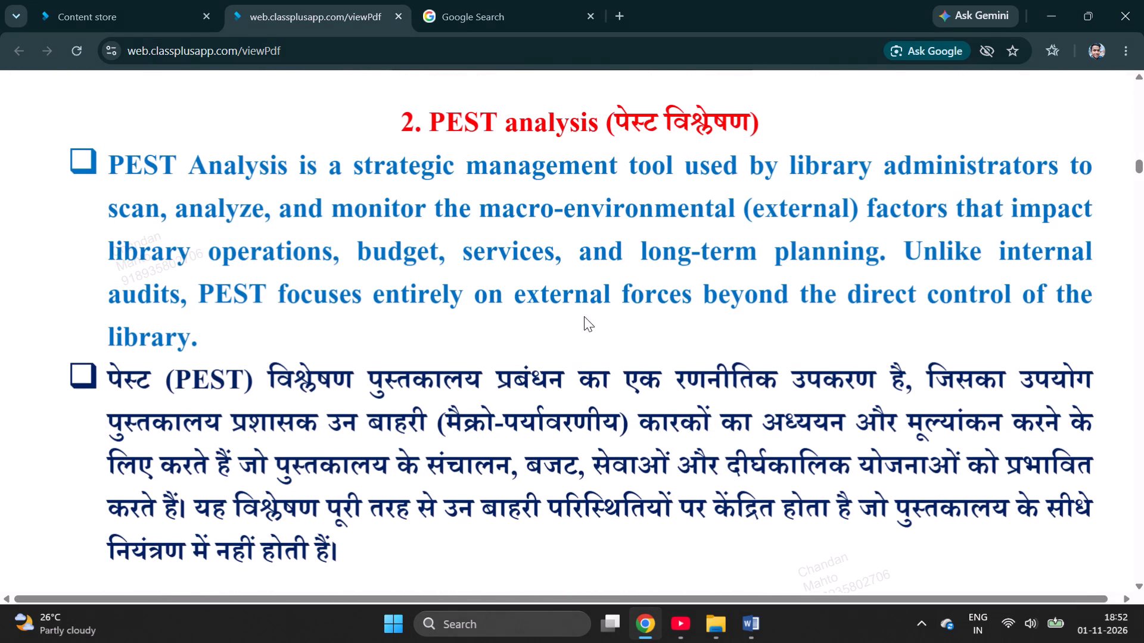
Run a new Google Lens image search with the file Screenshot (1871).
click(513, 0)
scroll(527, 448, down, 3)
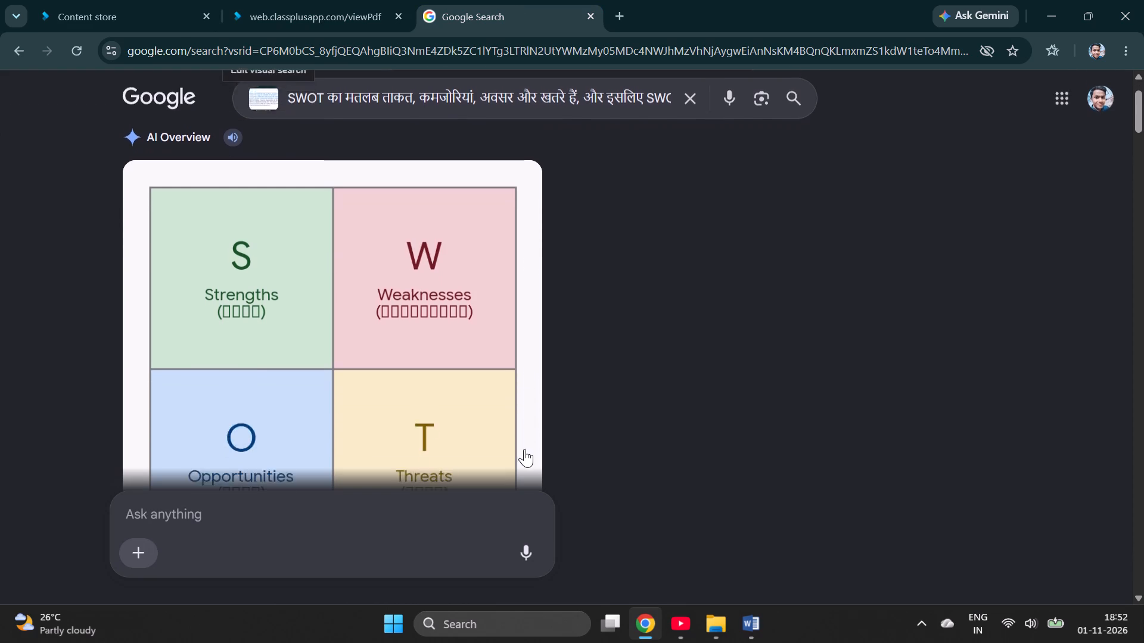
scroll(524, 449, up, 4)
click(761, 117)
click(635, 216)
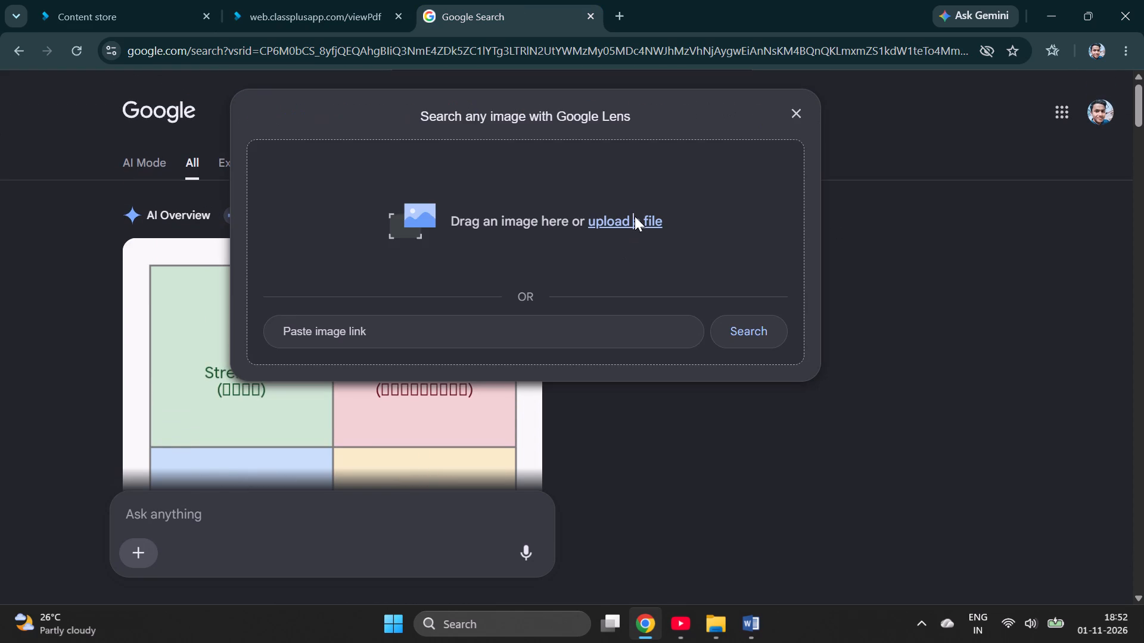
scroll(405, 245, down, 5)
click(252, 219)
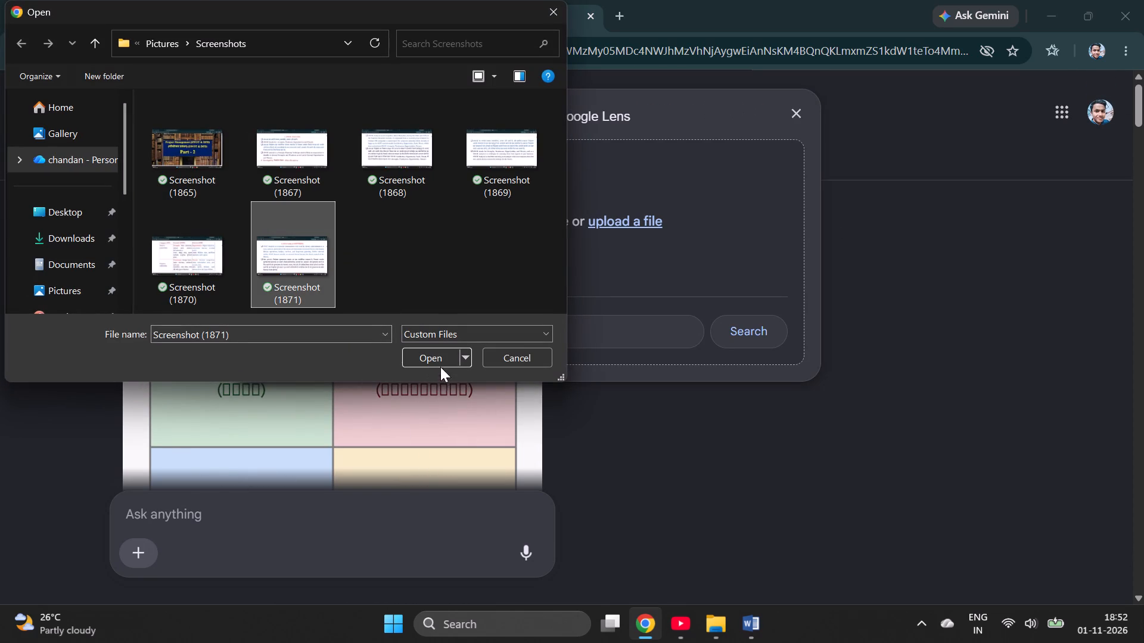
click(434, 361)
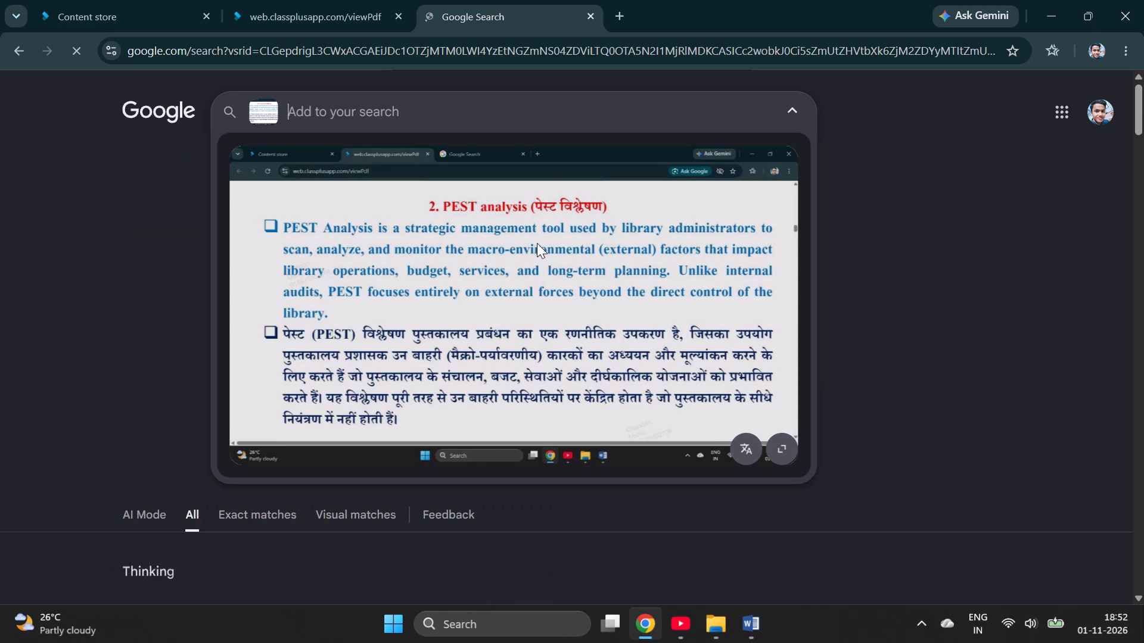
Copy the recognised text from the heading "2. PEST analysis" through the end of the Hindi paragraph.
click(434, 198)
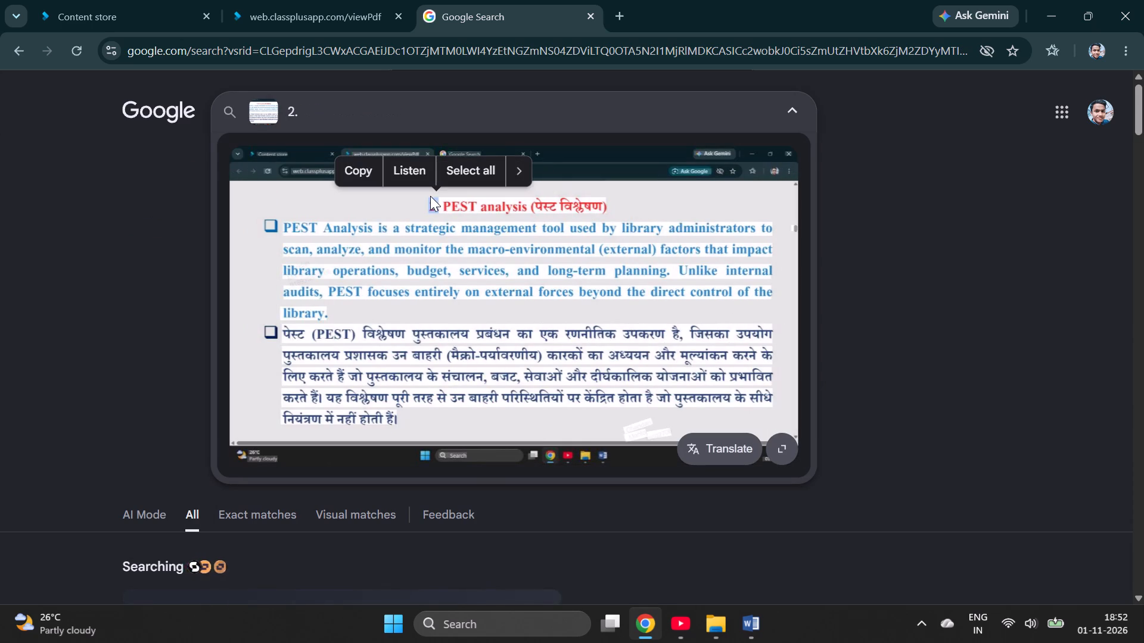
drag(430, 196, 438, 243)
click(433, 207)
drag(433, 207, 489, 288)
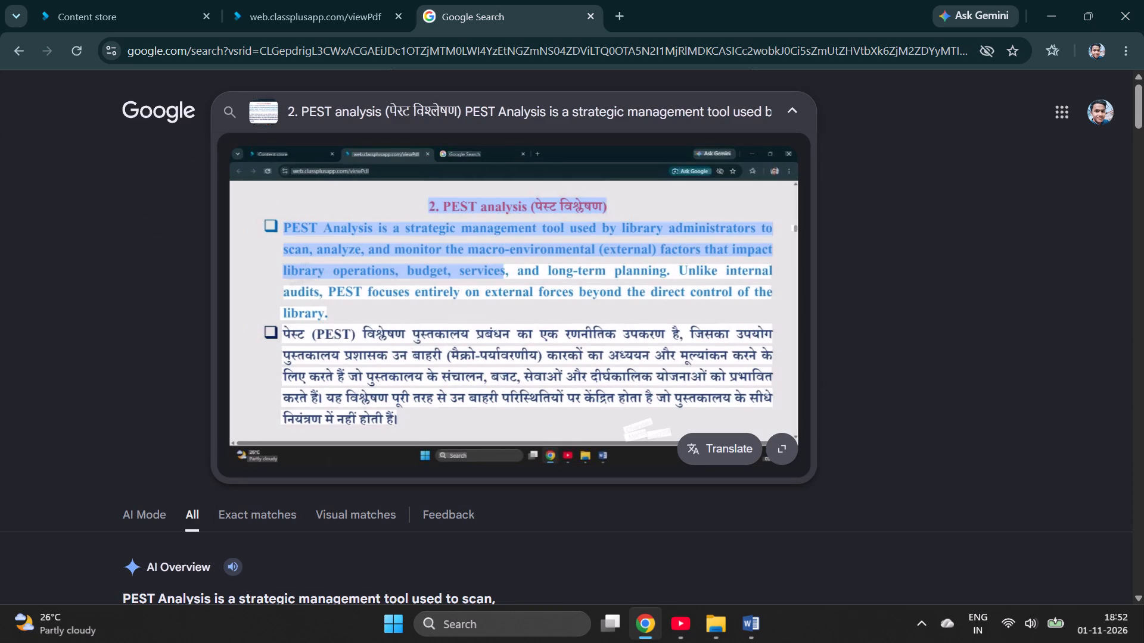
drag(489, 288, 426, 419)
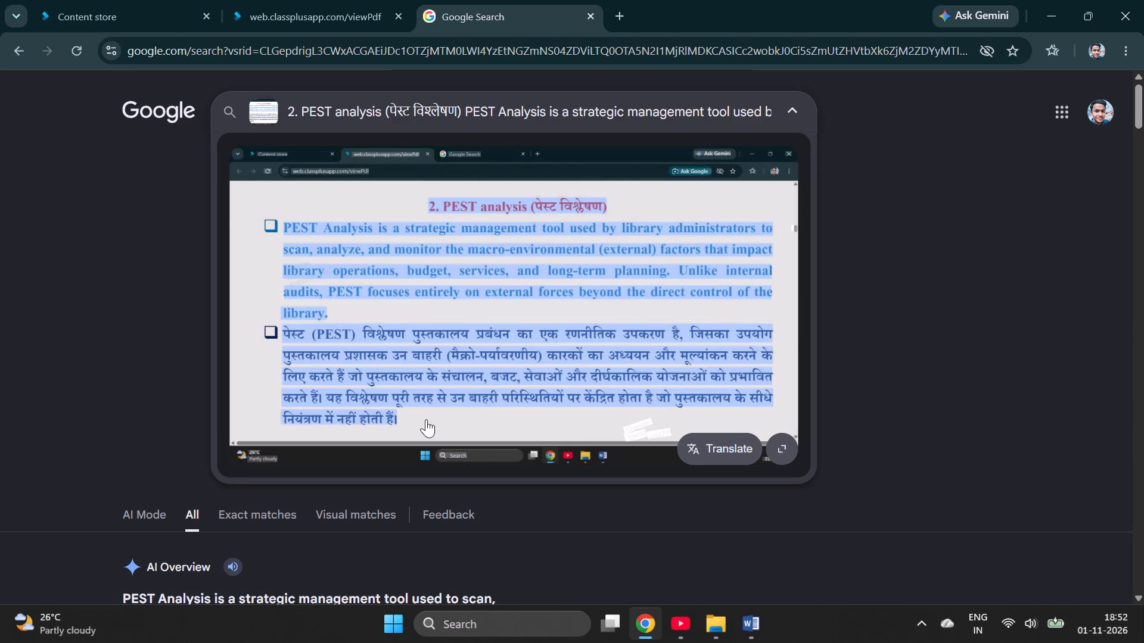
click(446, 167)
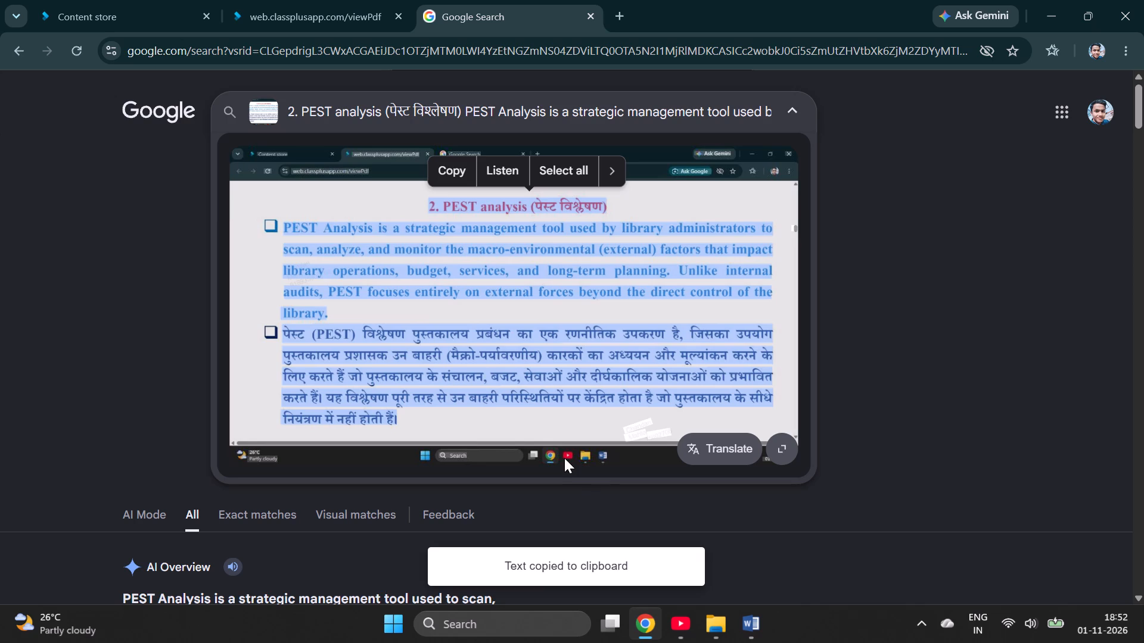
Switch to Word and paste the copied PEST analysis text at the empty bullet.
click(744, 622)
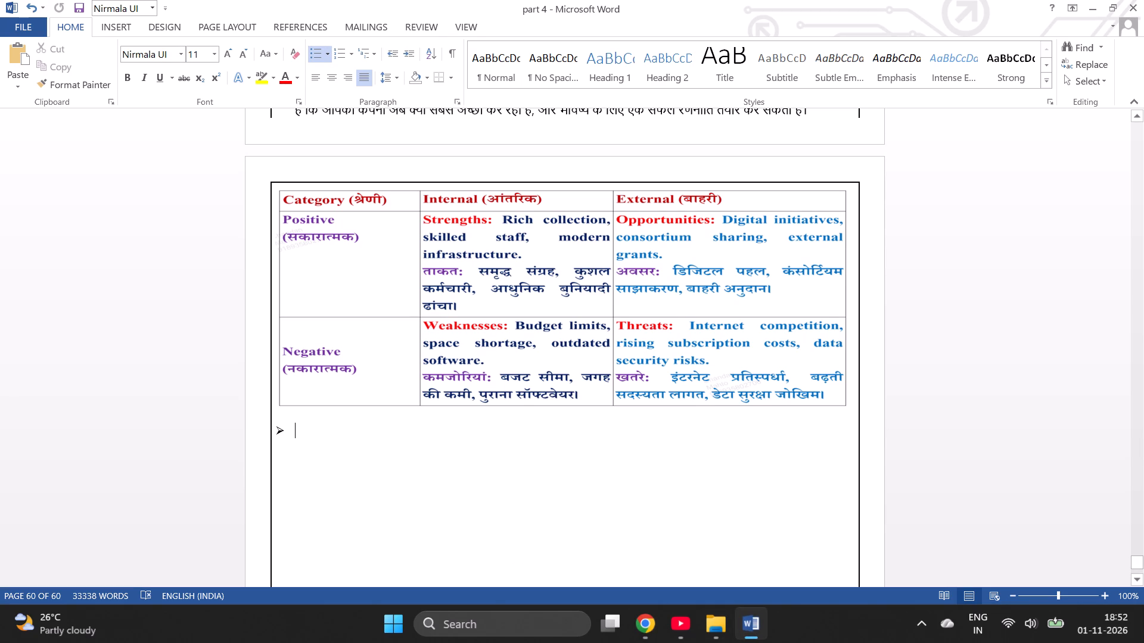
key(ctrl+v)
Move the SWOT table picture back to the top of page 60, above the pasted PEST heading and paragraphs.
drag(591, 457, 590, 453)
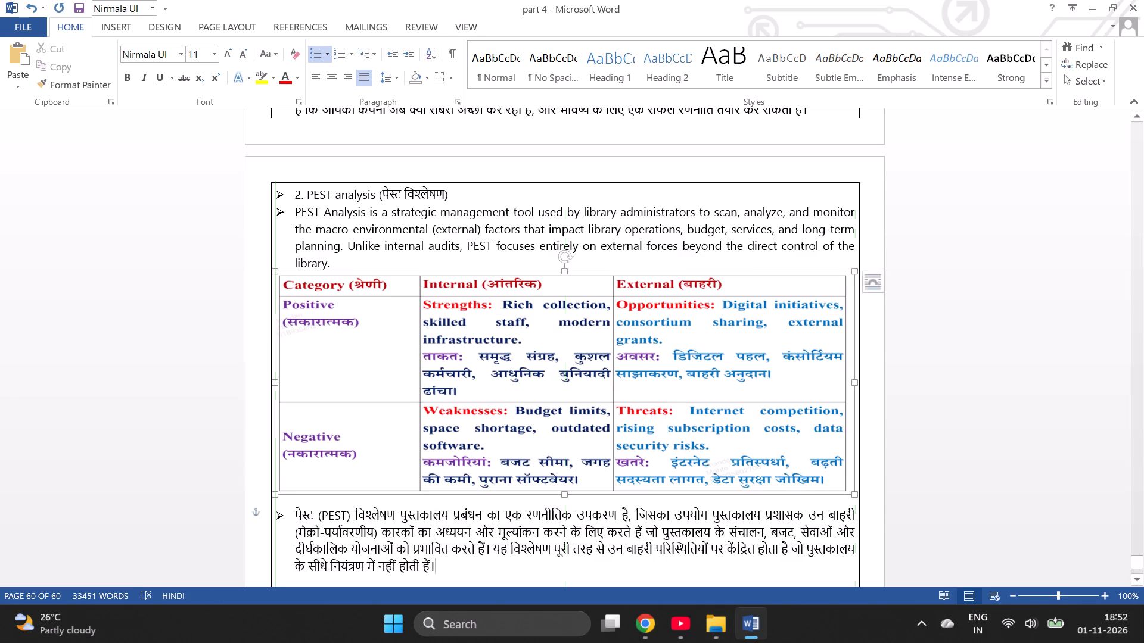
drag(590, 453, 590, 374)
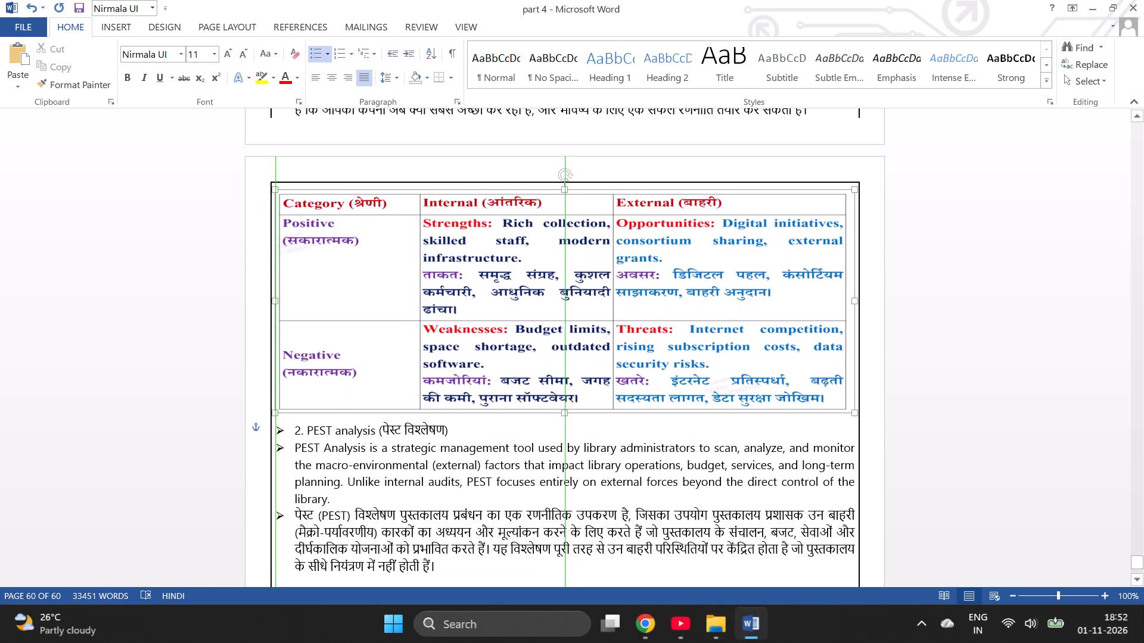
drag(590, 374, 592, 345)
Make the heading "2. PEST analysis (पेस्ट विश्लेषण)" bold.
scroll(592, 345, down, 7)
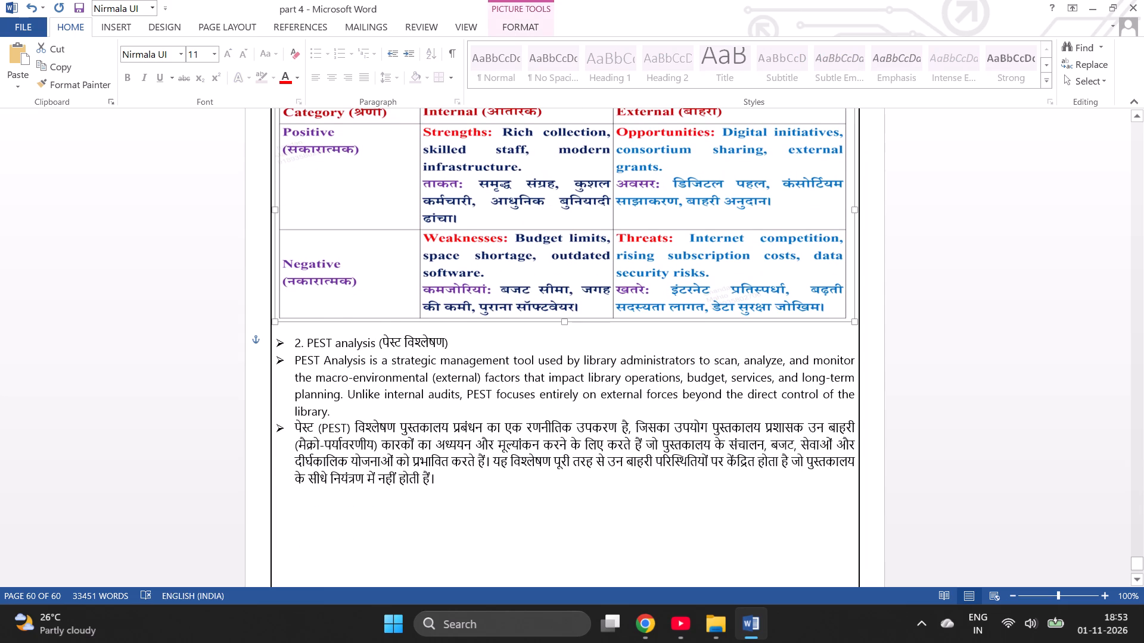
drag(296, 336, 311, 338)
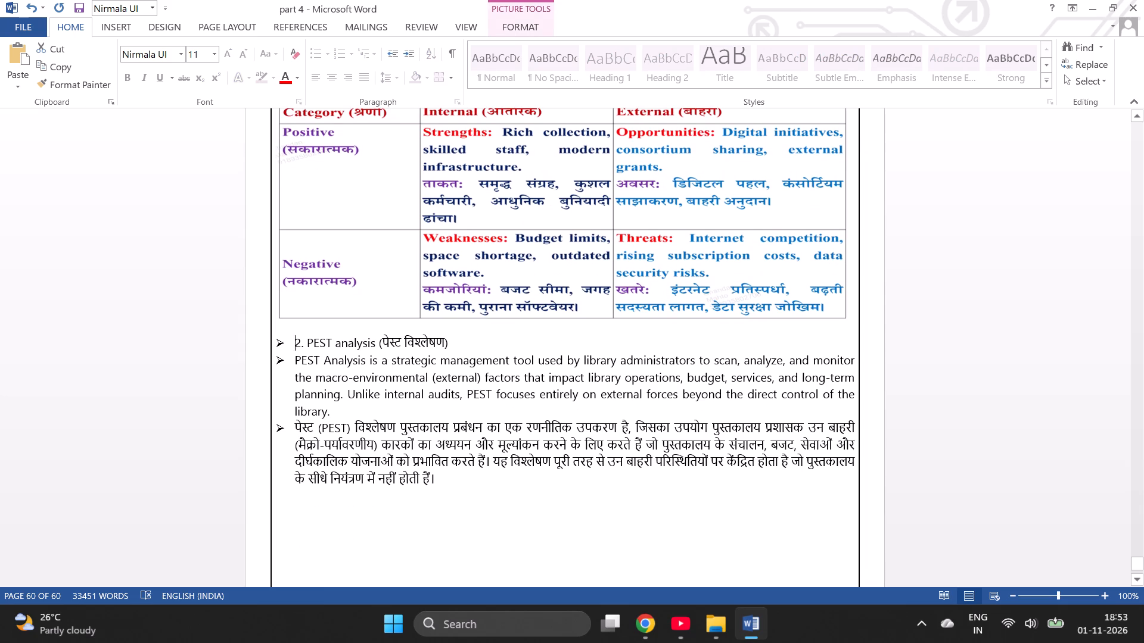
drag(311, 338, 460, 339)
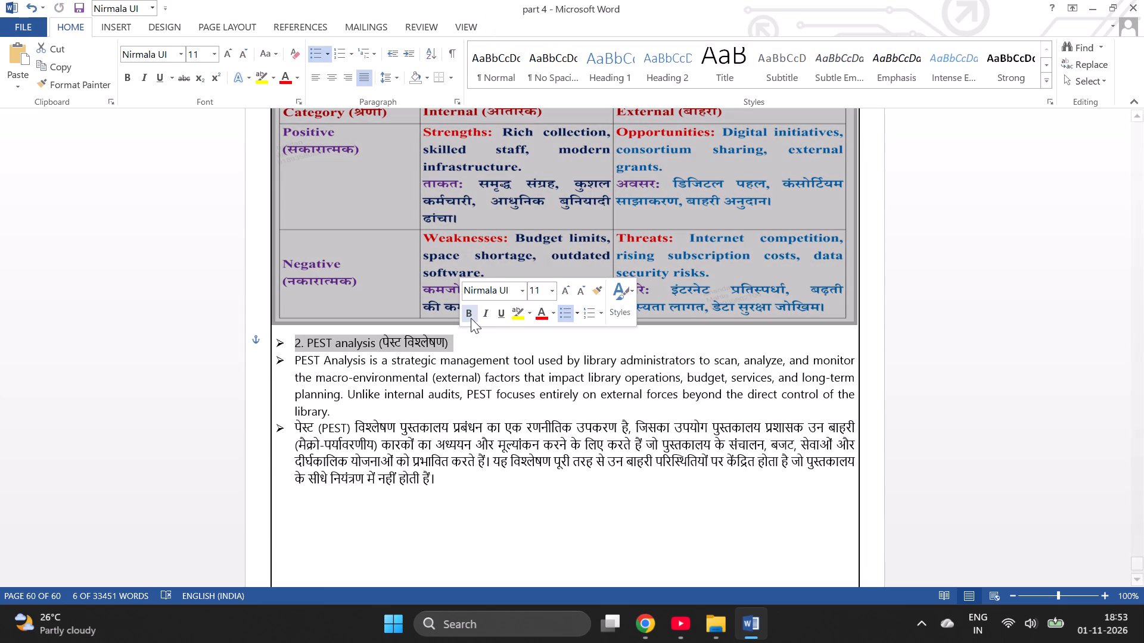
click(471, 318)
Cut the English paragraph beneath the "2. PEST analysis" heading and start an empty bullet after the Hindi paragraph.
click(289, 357)
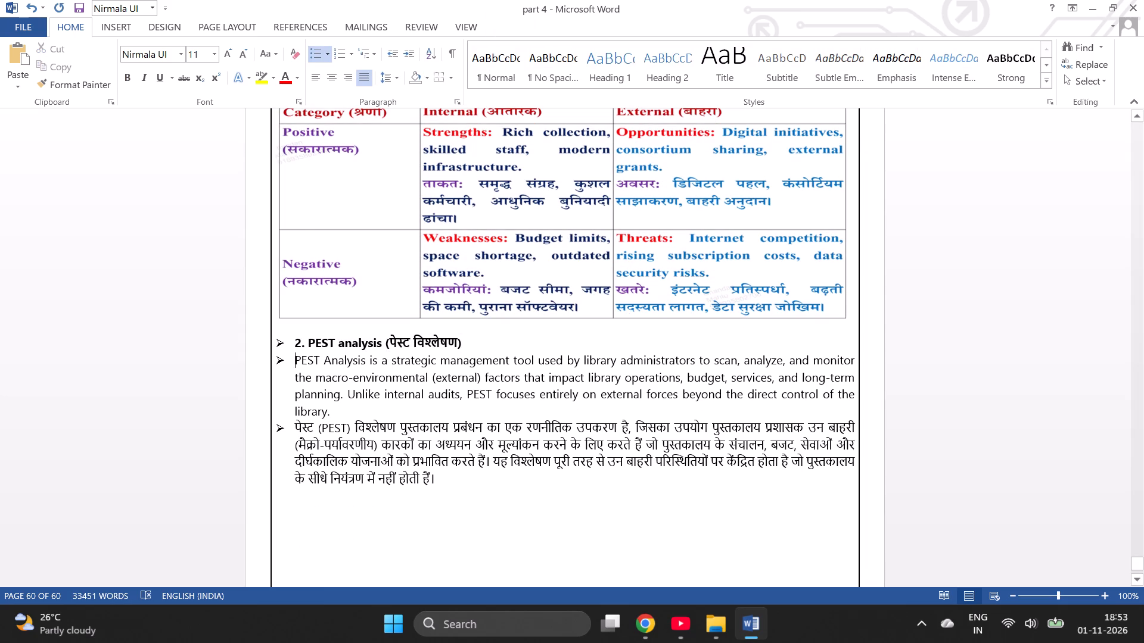
drag(283, 360, 262, 357)
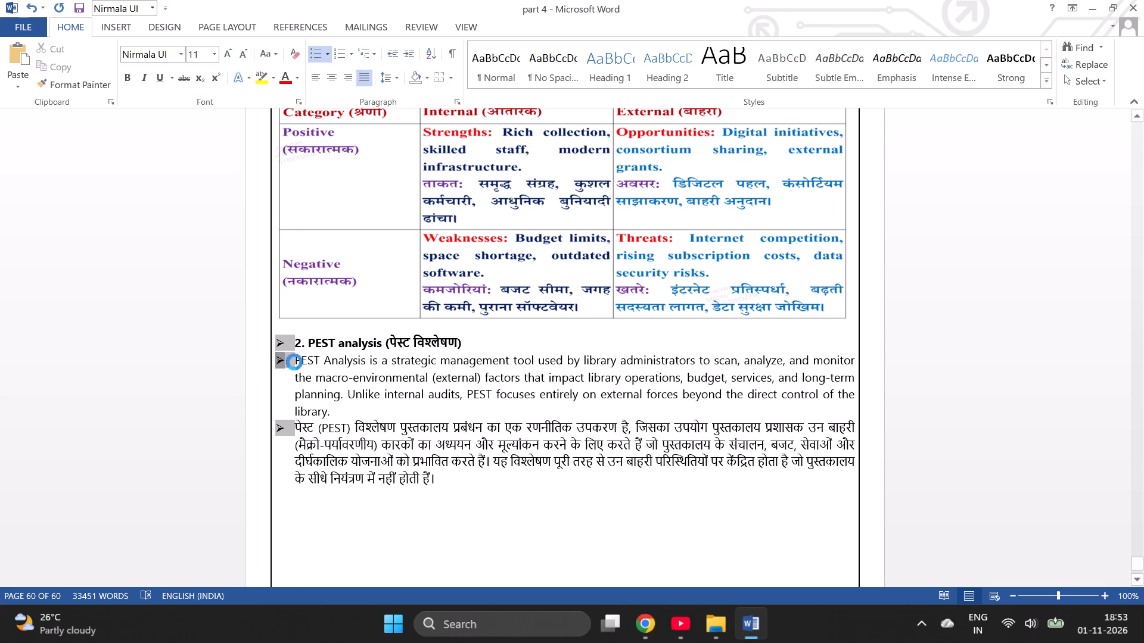
click(295, 362)
drag(296, 363, 343, 413)
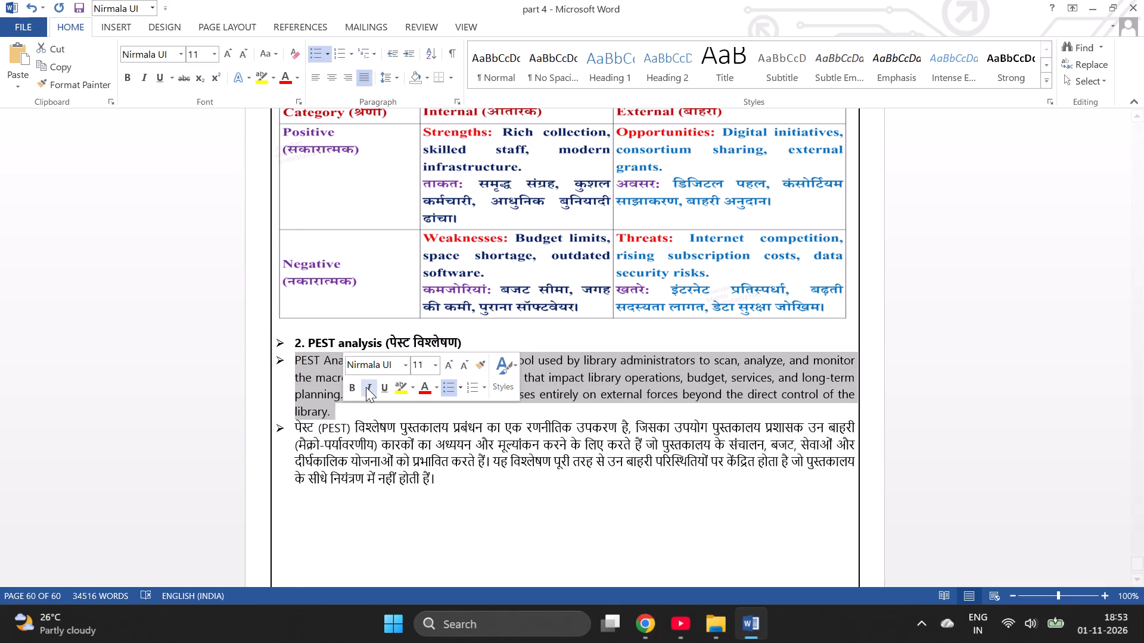
key(ctrl+x)
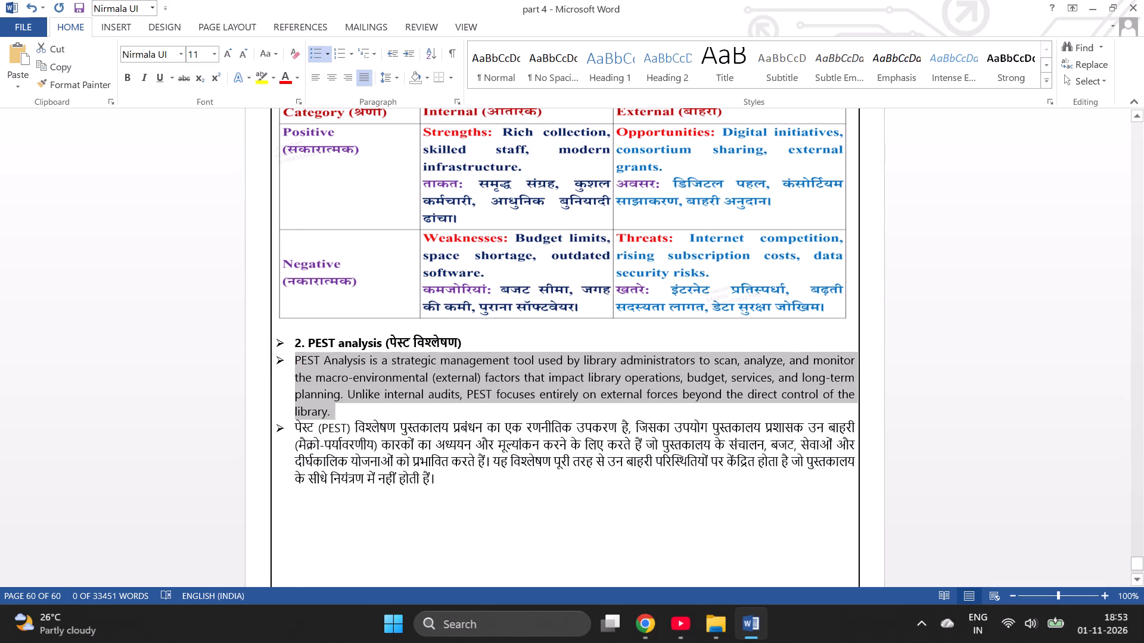
click(443, 422)
click(463, 405)
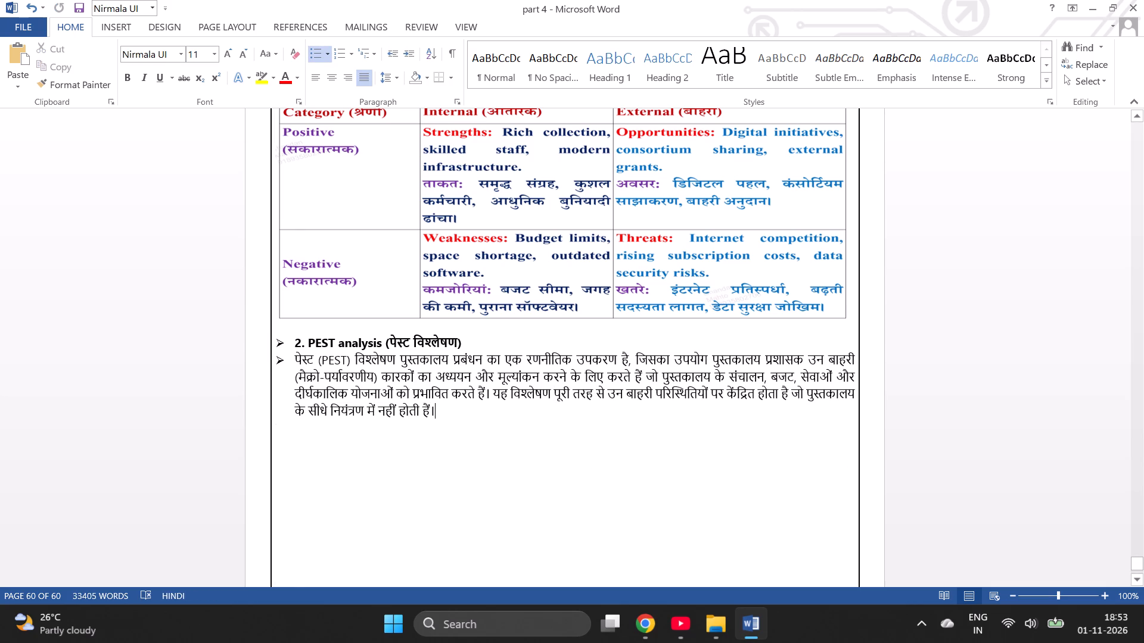
key(Return)
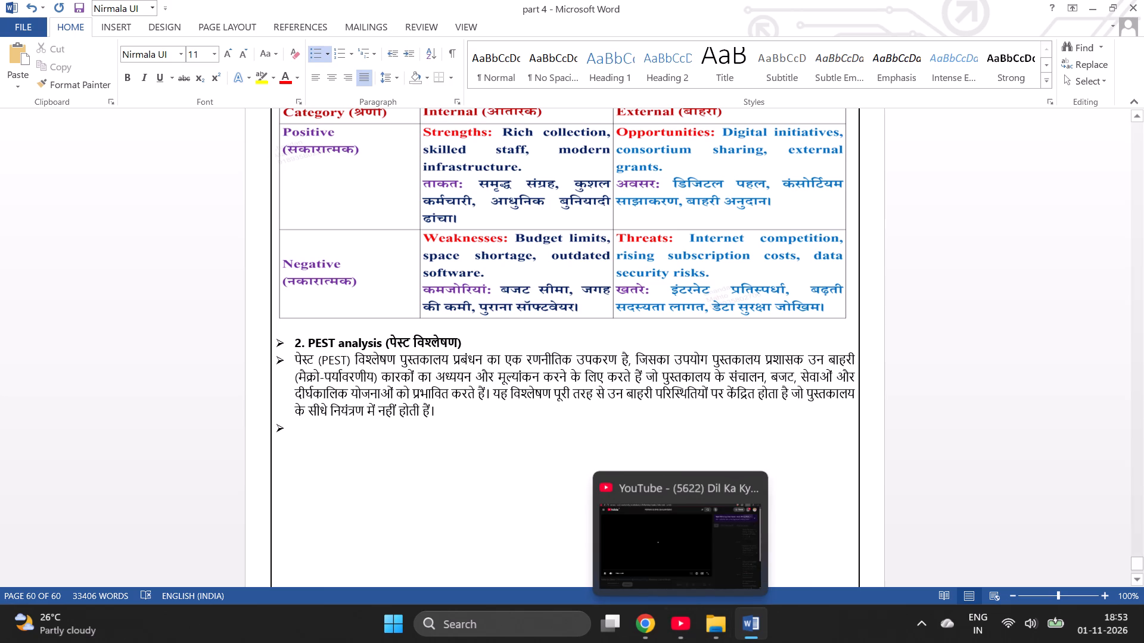
Switch to Chrome and take a full-screen screenshot of the slide "The acronym PEST stands for:".
click(633, 622)
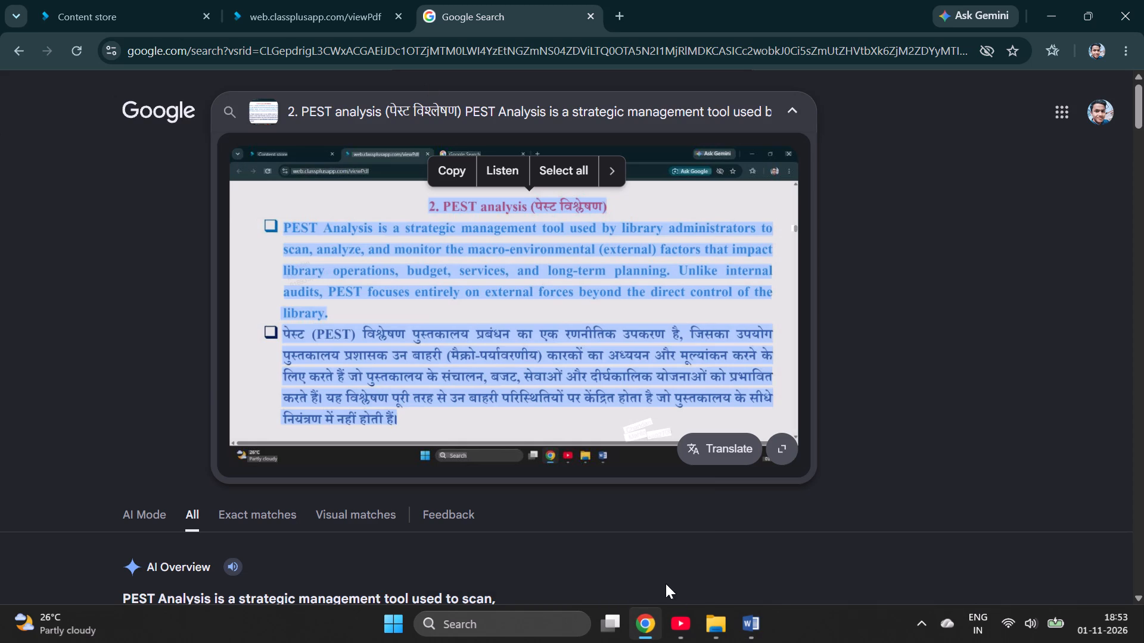
click(764, 622)
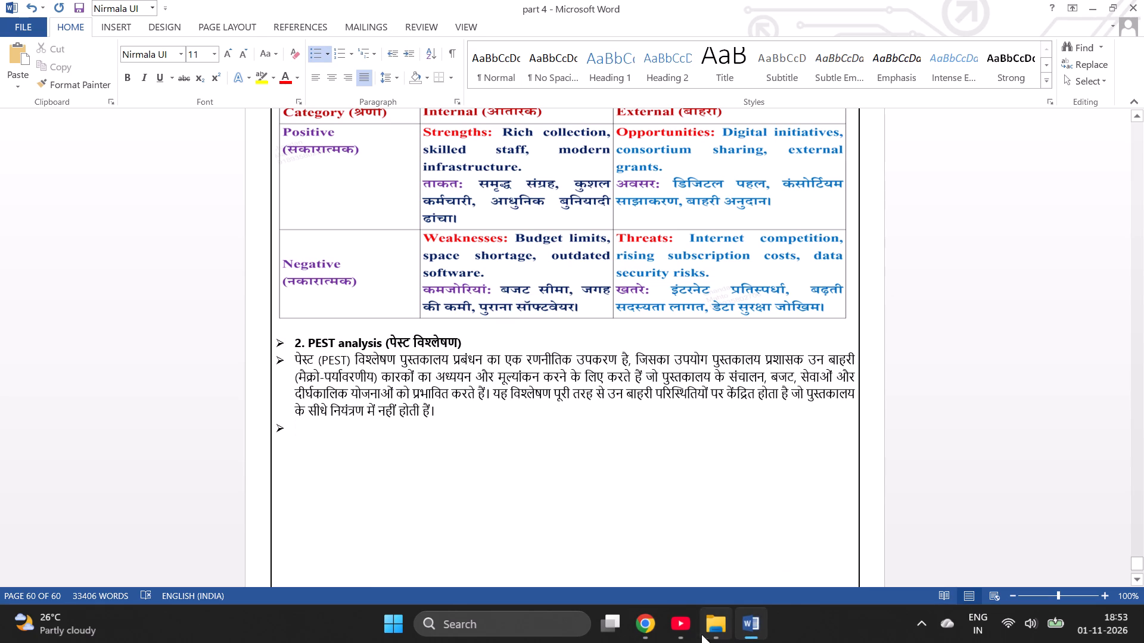
click(650, 618)
click(321, 5)
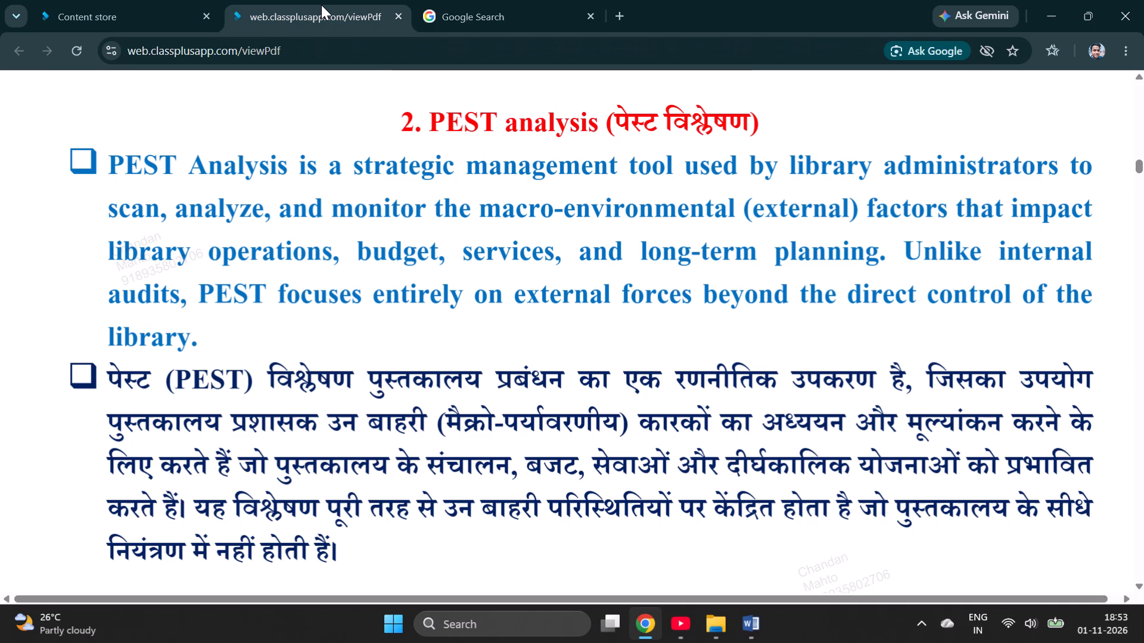
scroll(428, 341, down, 15)
scroll(430, 349, down, 8)
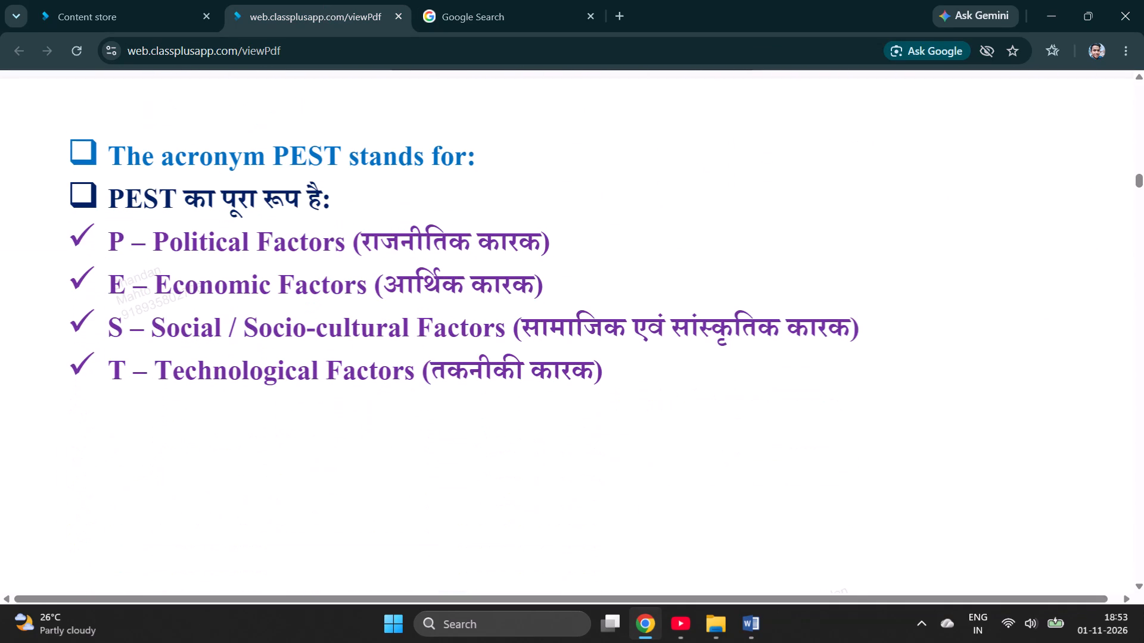
key(super+Print)
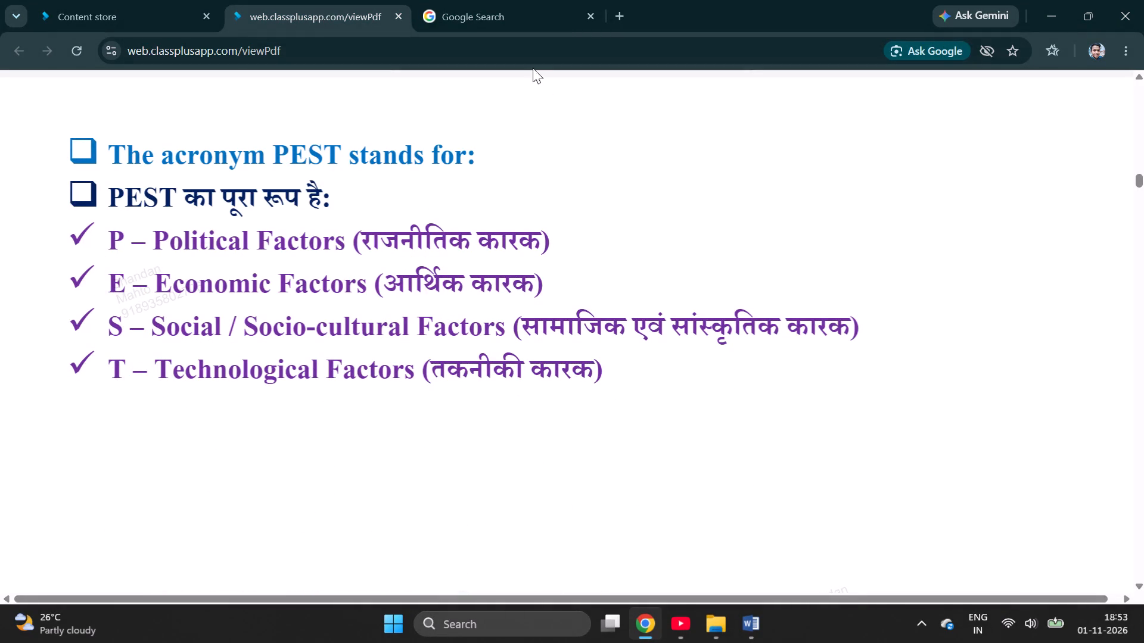
click(501, 6)
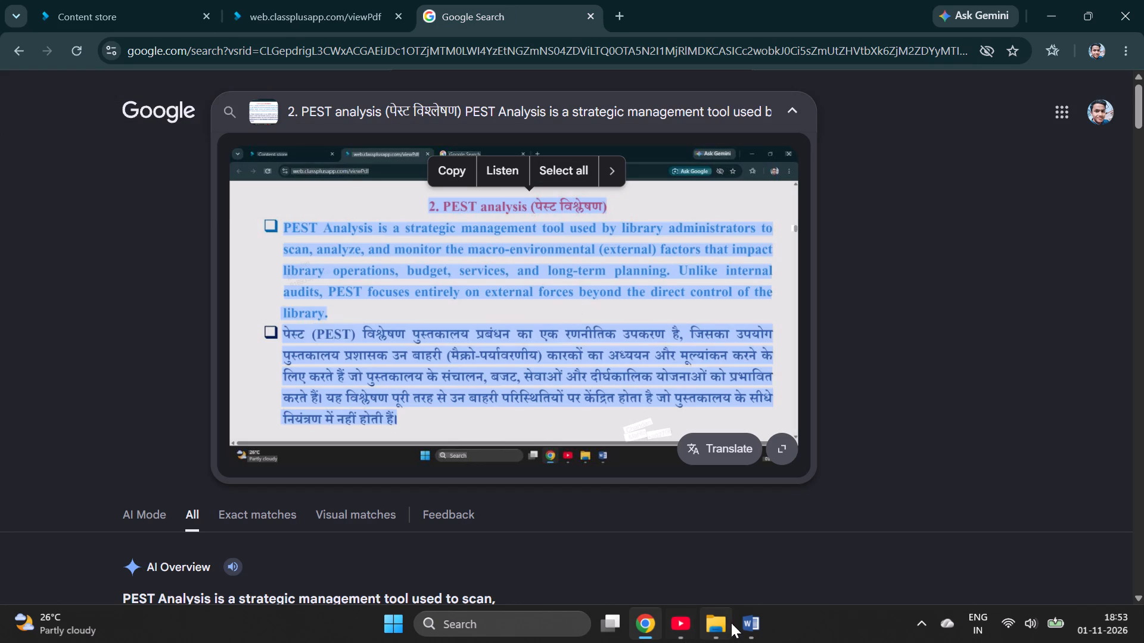
Switch to Word and insert the picture Screenshot (1872) at the empty bullet below the Hindi PEST paragraph.
click(753, 617)
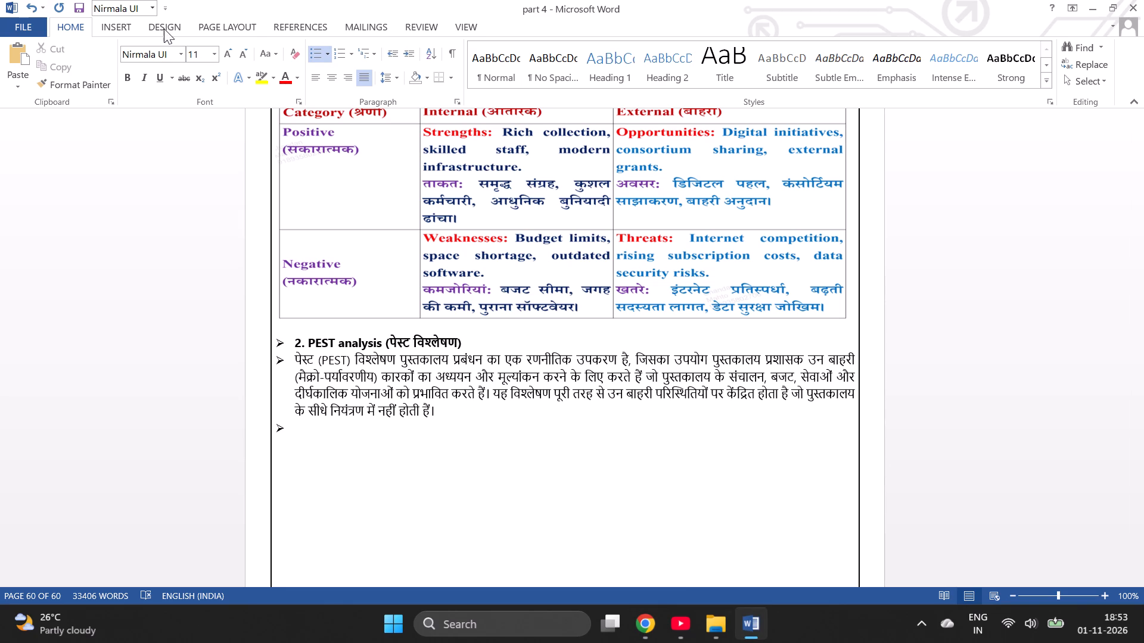
click(120, 24)
click(169, 47)
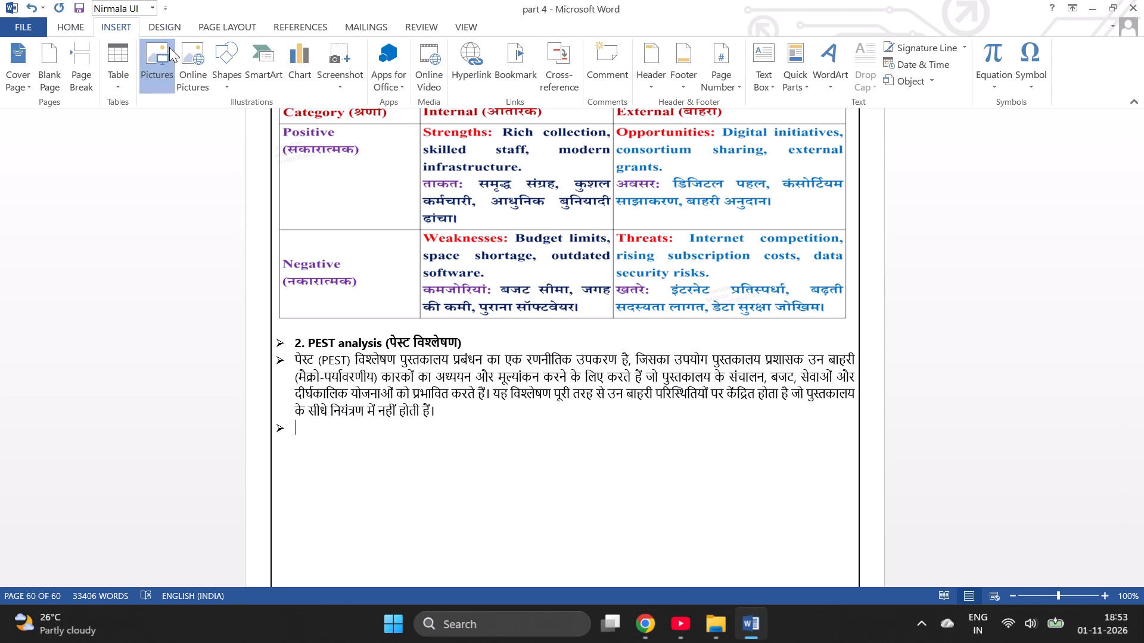
scroll(169, 51, down, 5)
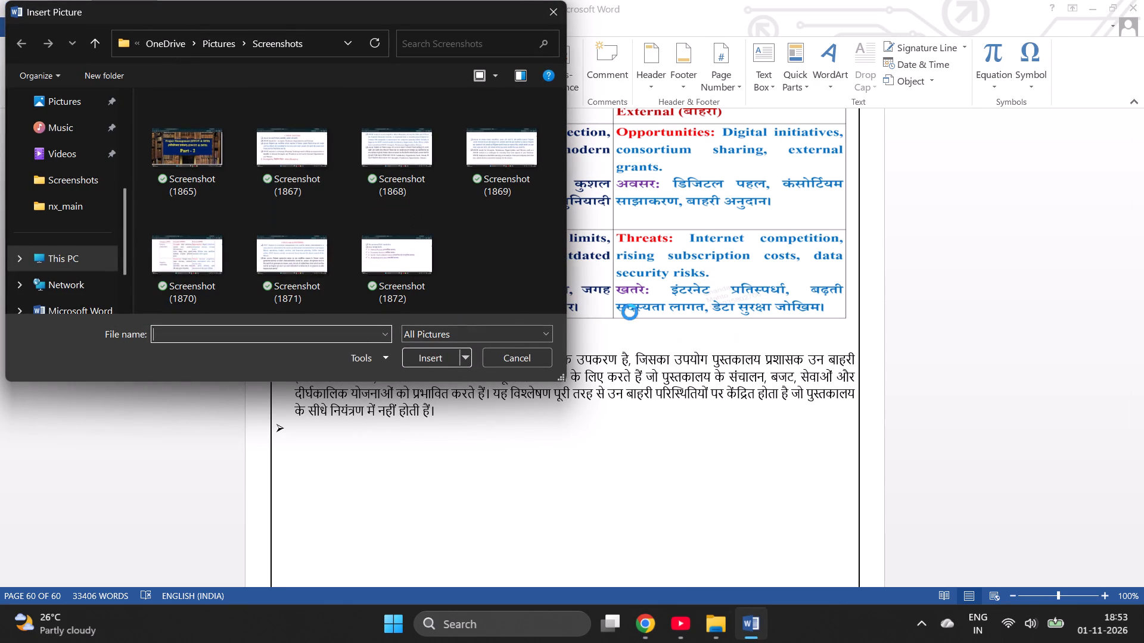
click(388, 260)
click(428, 348)
Crop the inserted screenshot to just the PEST acronym list, about 4.45 cm high and 13.85 cm wide.
scroll(421, 339, down, 3)
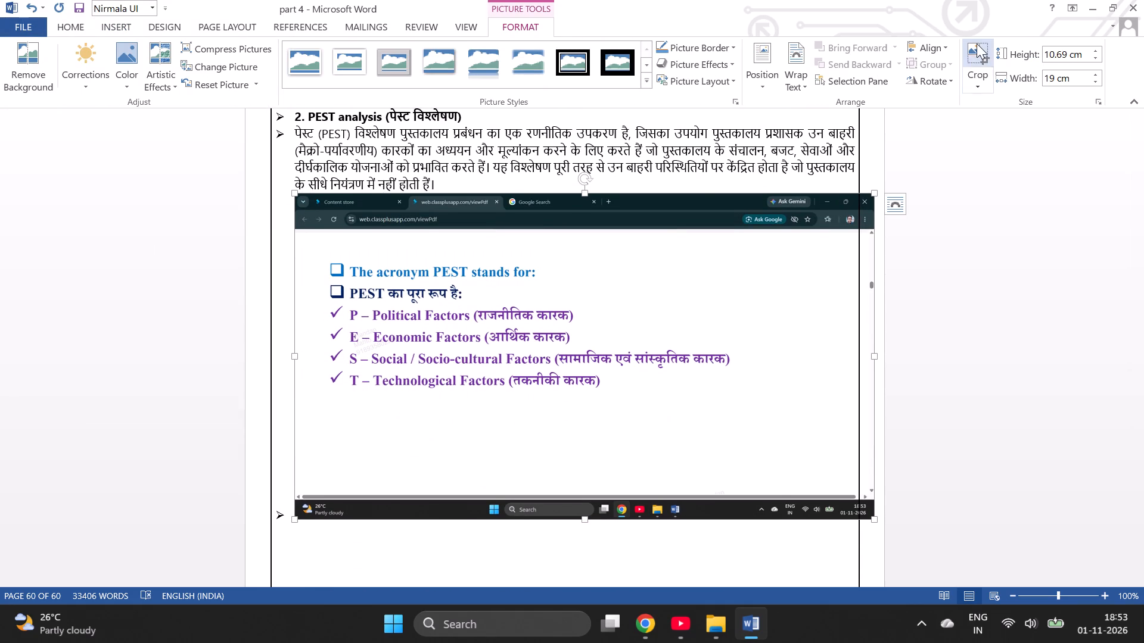
click(977, 43)
drag(872, 197, 854, 222)
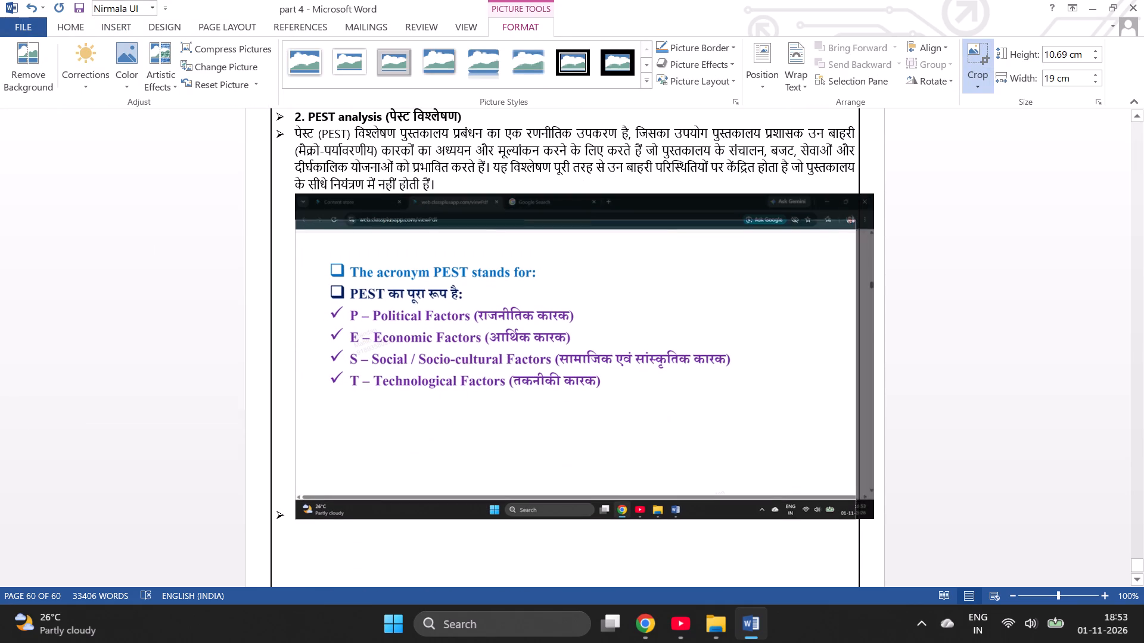
drag(854, 222, 739, 250)
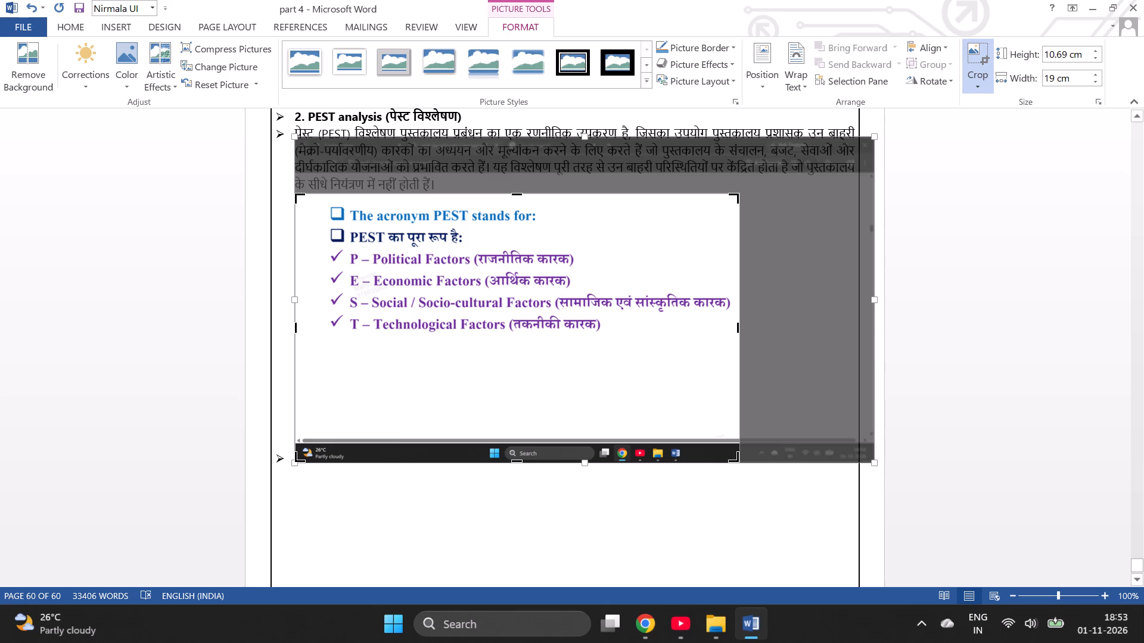
drag(300, 459, 327, 335)
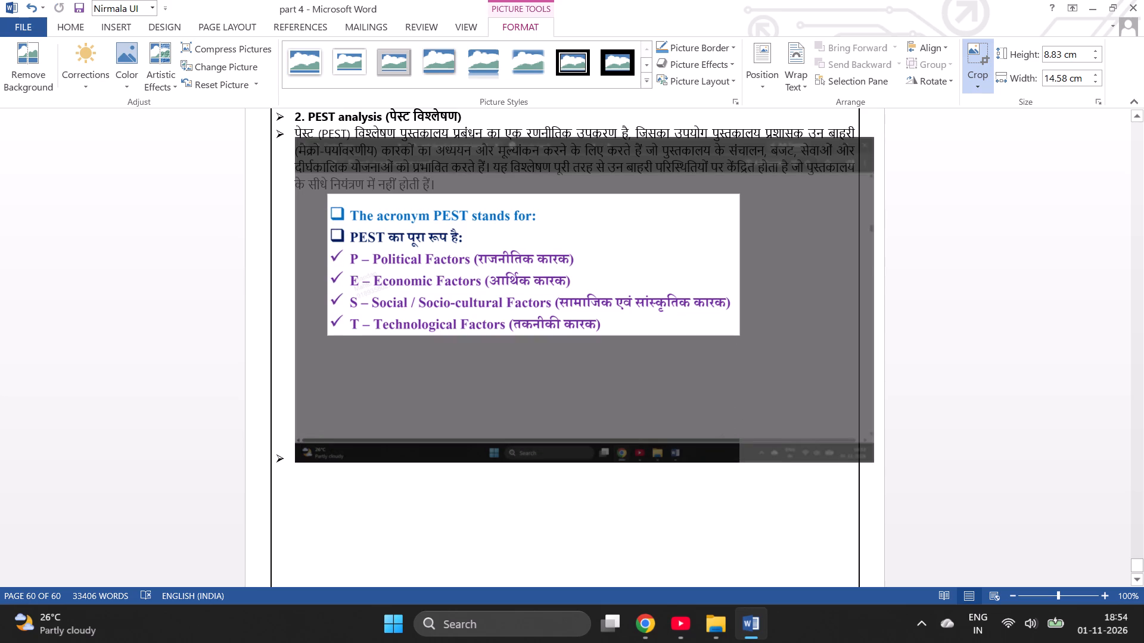
drag(327, 335, 317, 337)
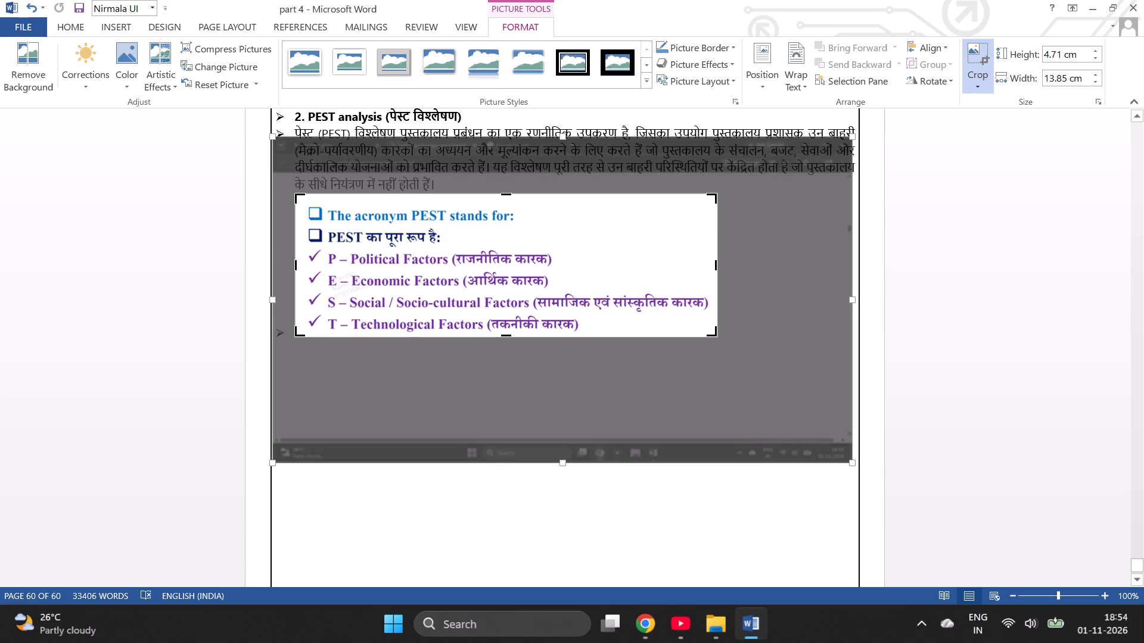
drag(506, 193, 505, 196)
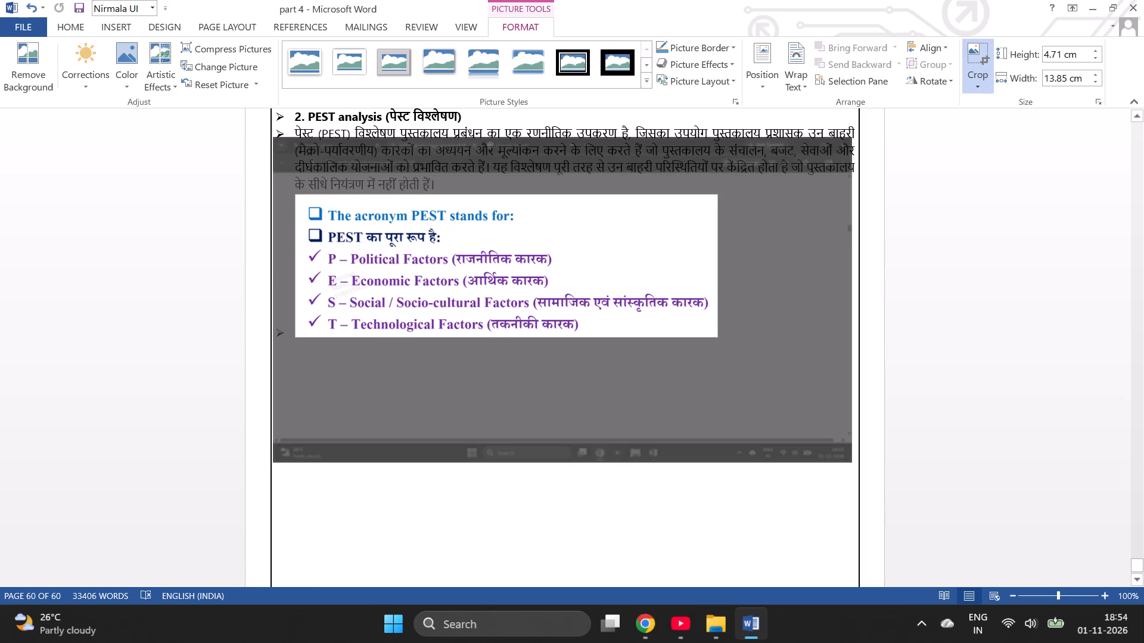
drag(505, 196, 508, 201)
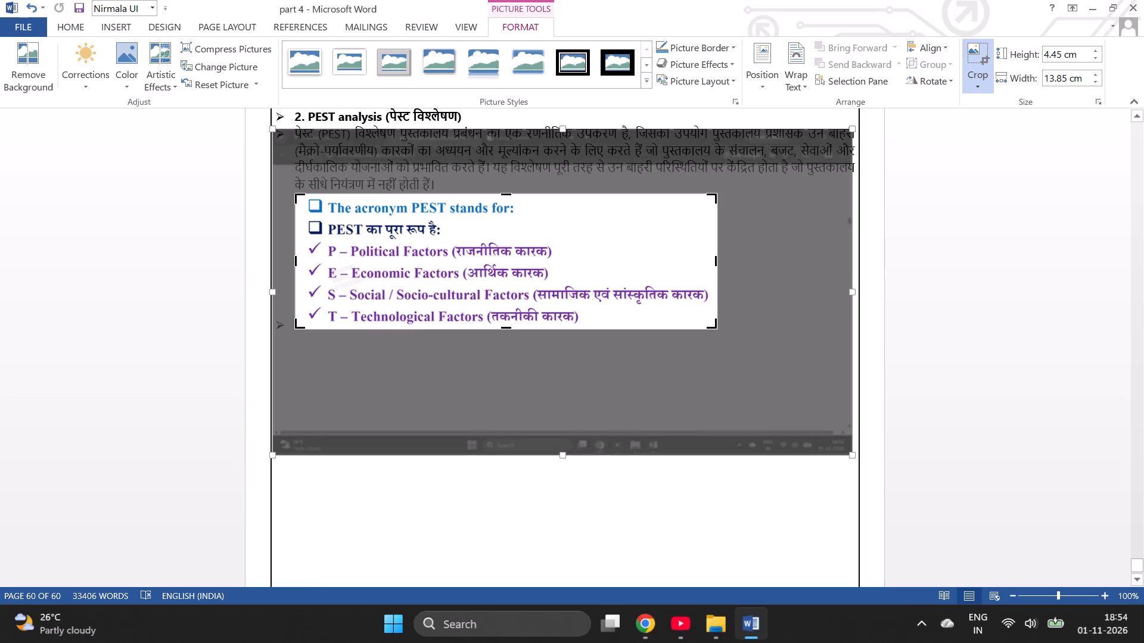
click(589, 514)
Set the PEST acronym picture's text wrapping to Tight and move it slightly toward the left page border.
click(443, 171)
click(460, 264)
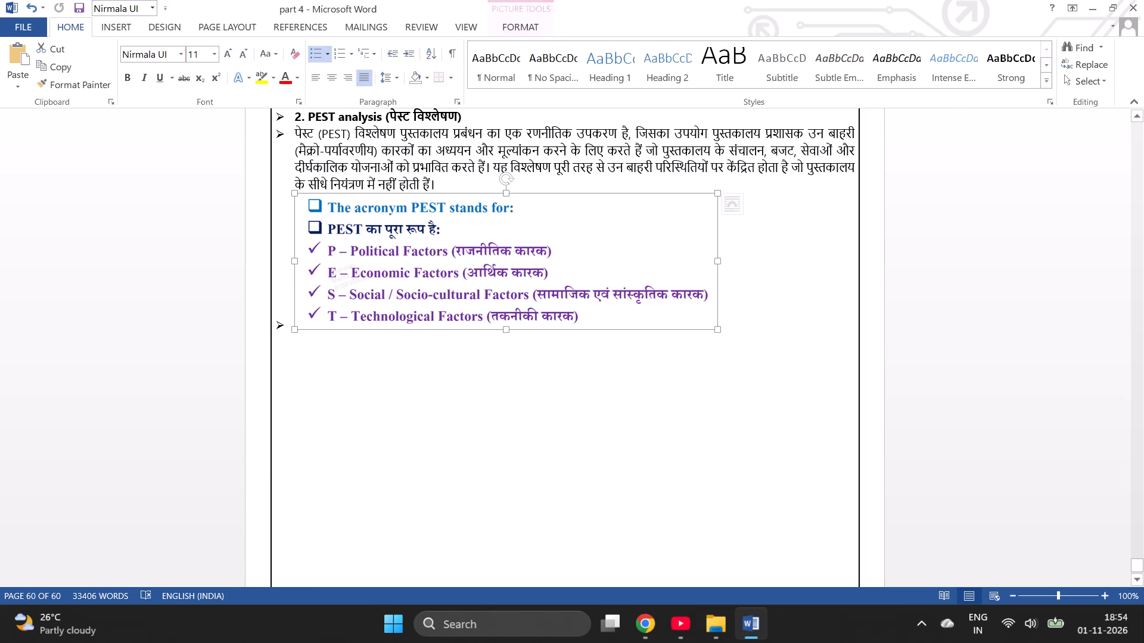
drag(463, 271, 419, 269)
drag(436, 266, 427, 263)
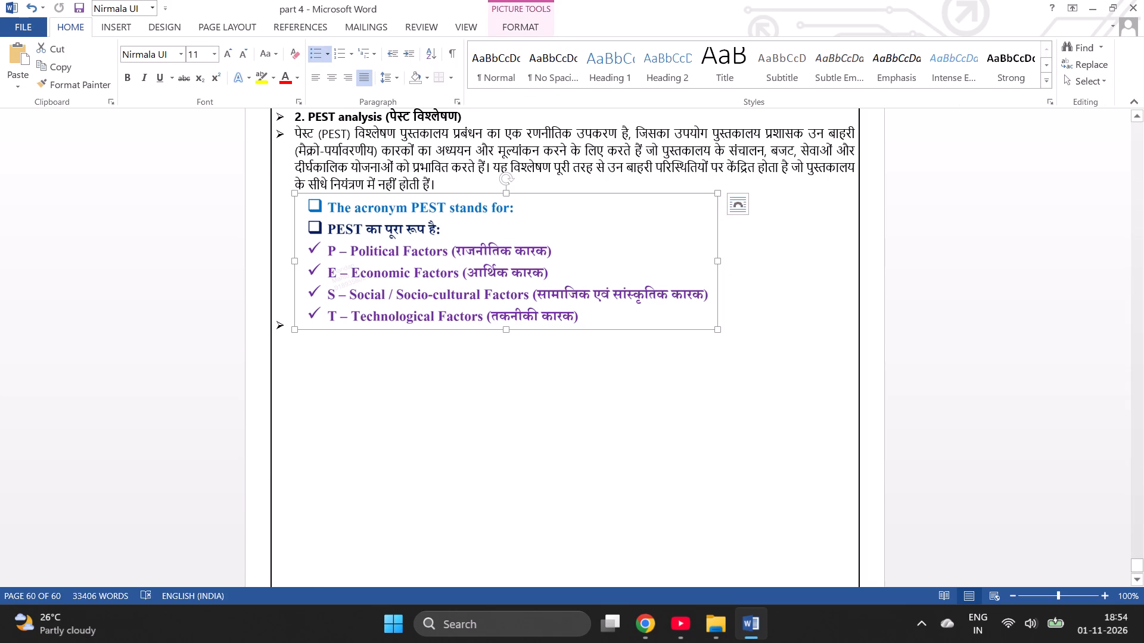
click(747, 202)
click(812, 309)
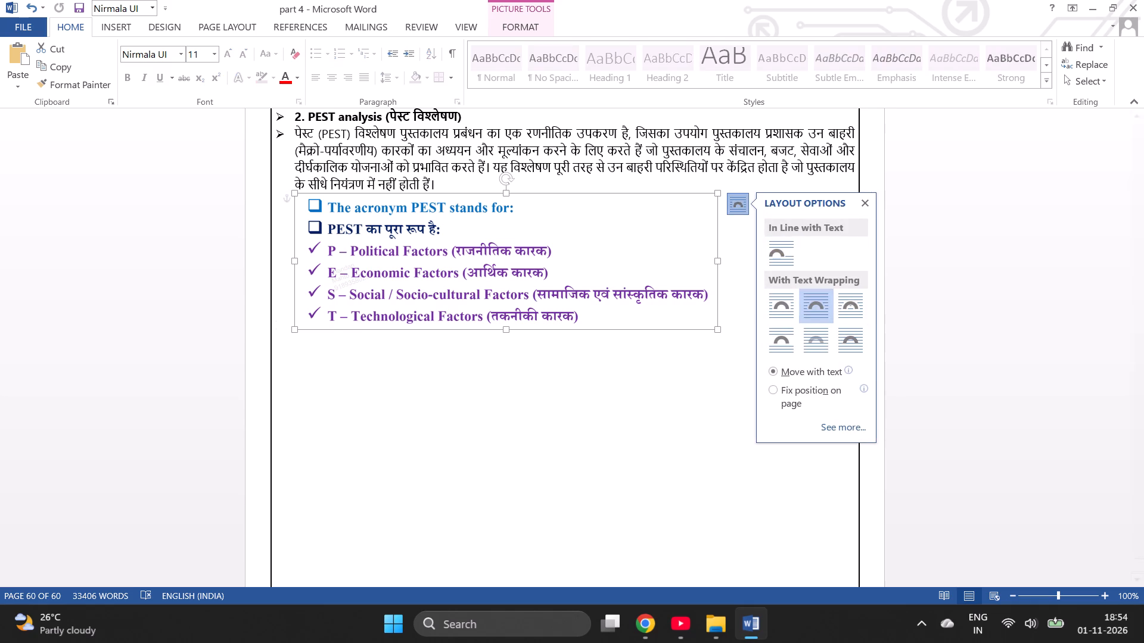
drag(639, 289, 627, 298)
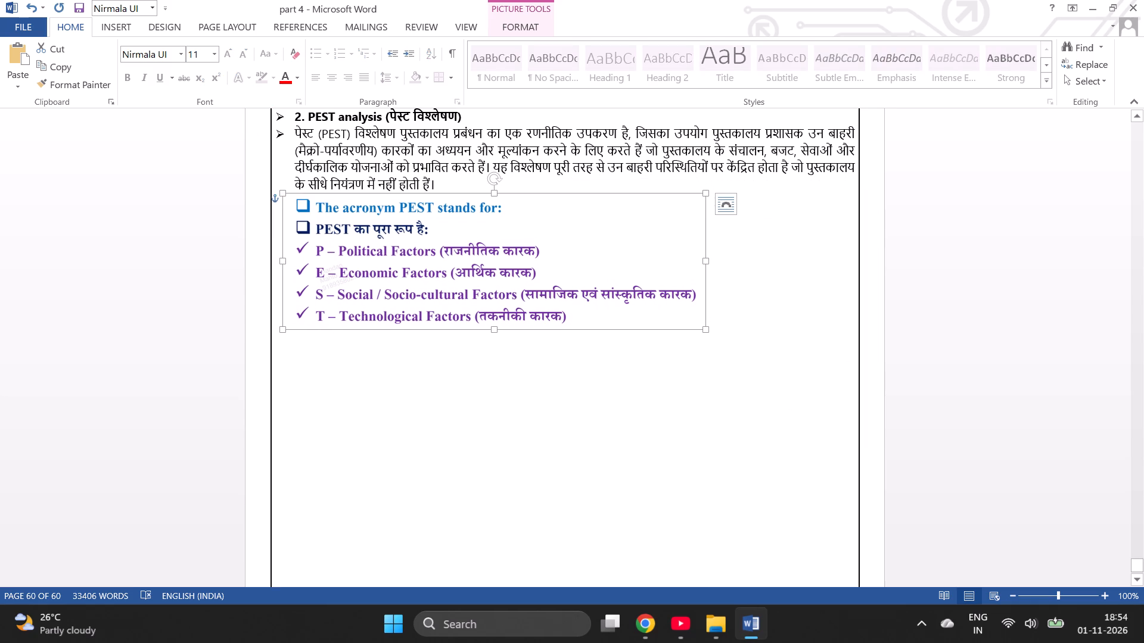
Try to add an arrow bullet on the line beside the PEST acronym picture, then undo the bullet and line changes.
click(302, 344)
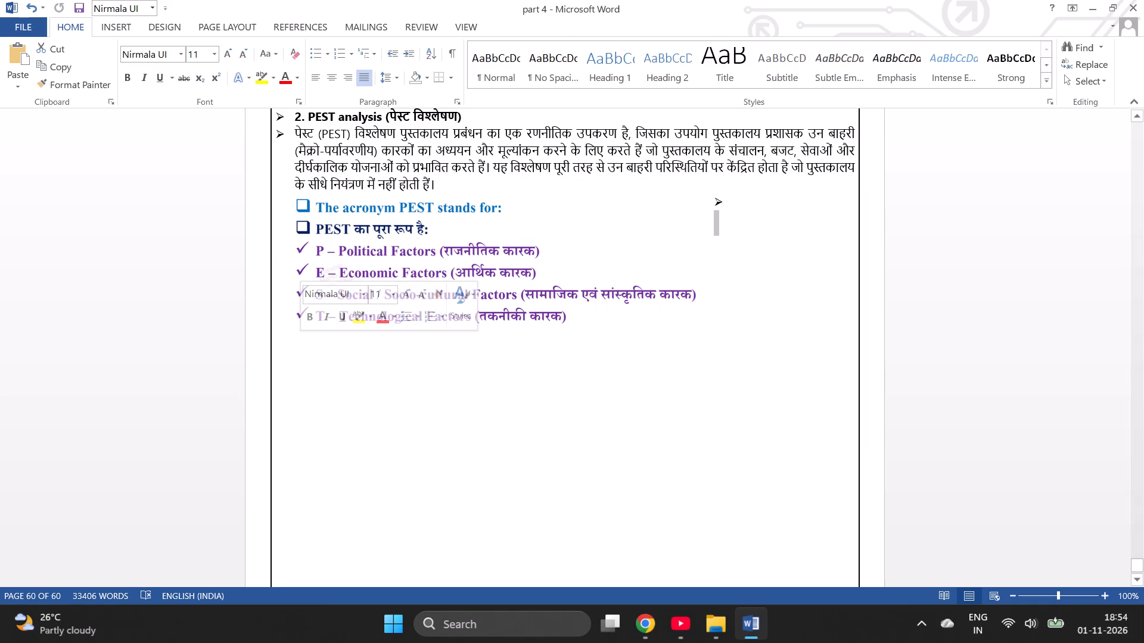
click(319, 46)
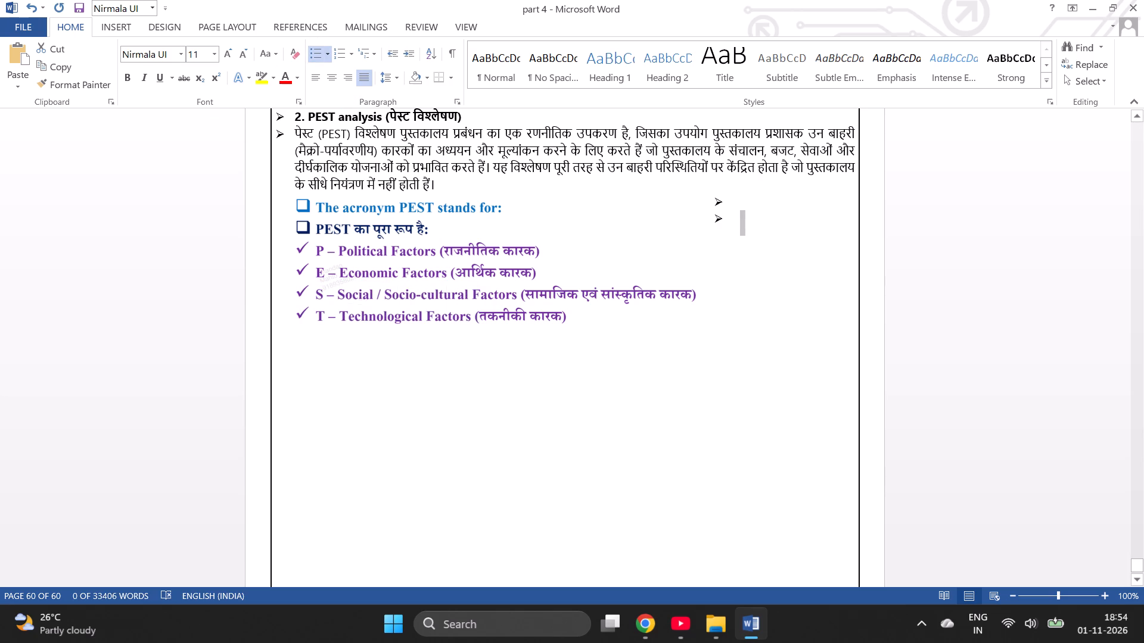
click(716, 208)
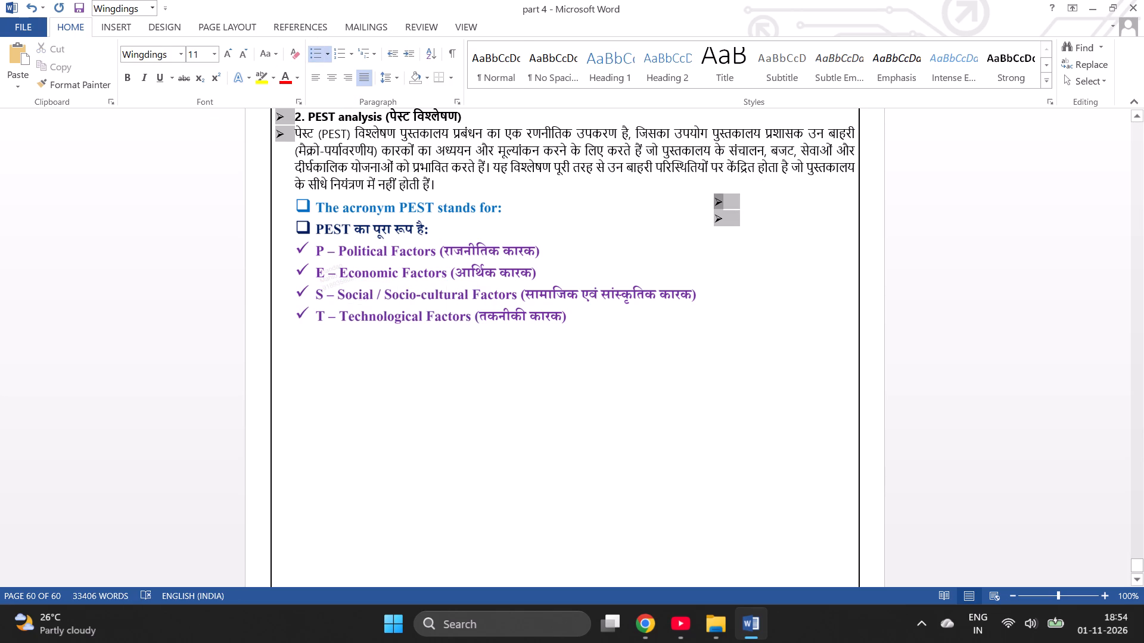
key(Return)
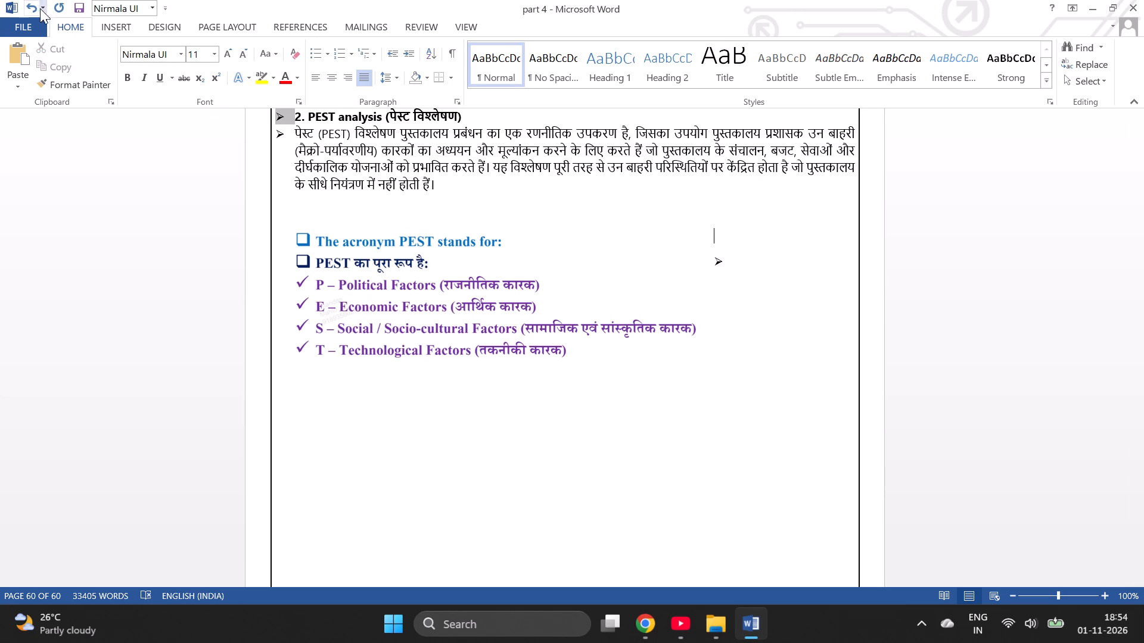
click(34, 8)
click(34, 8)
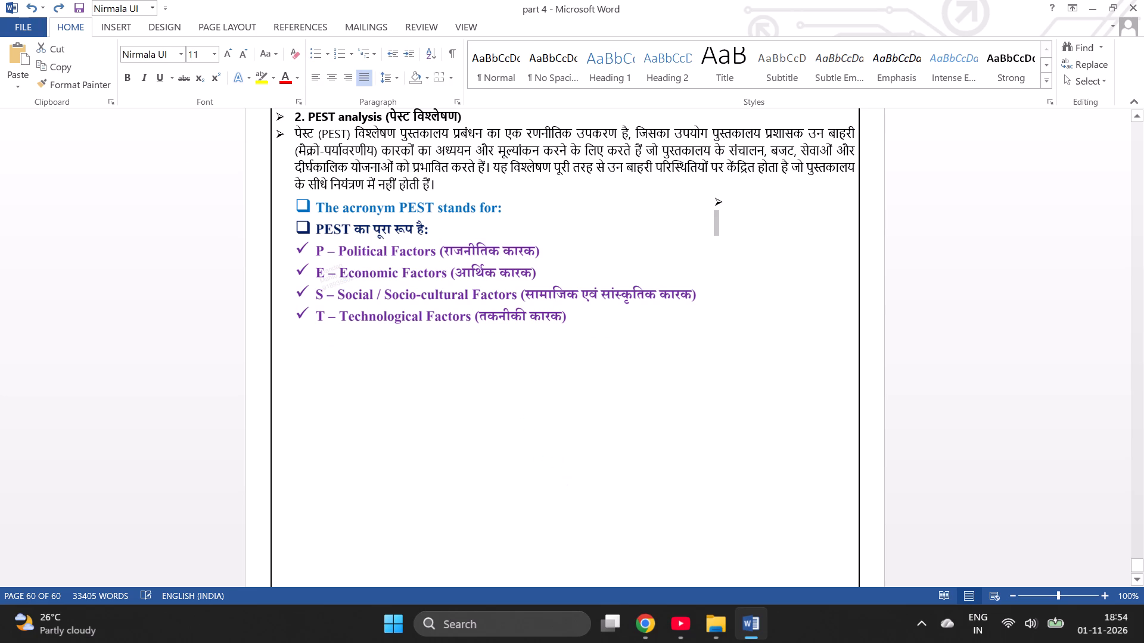
Start a new line directly below the PEST acronym picture and give it an arrow bullet.
click(668, 347)
click(674, 308)
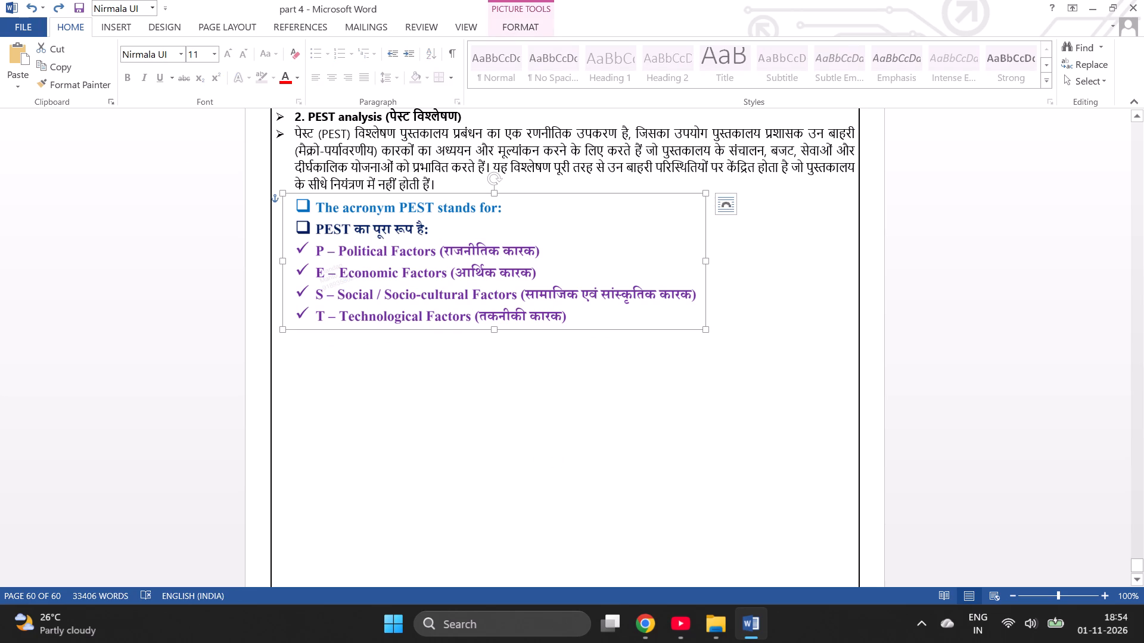
double_click(297, 341)
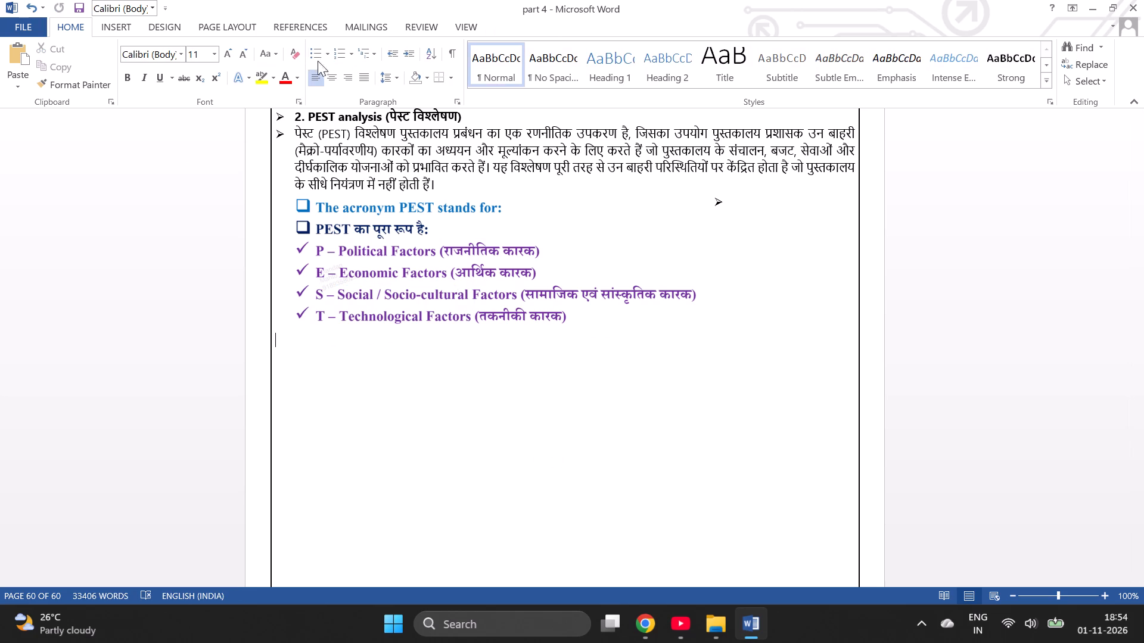
click(313, 52)
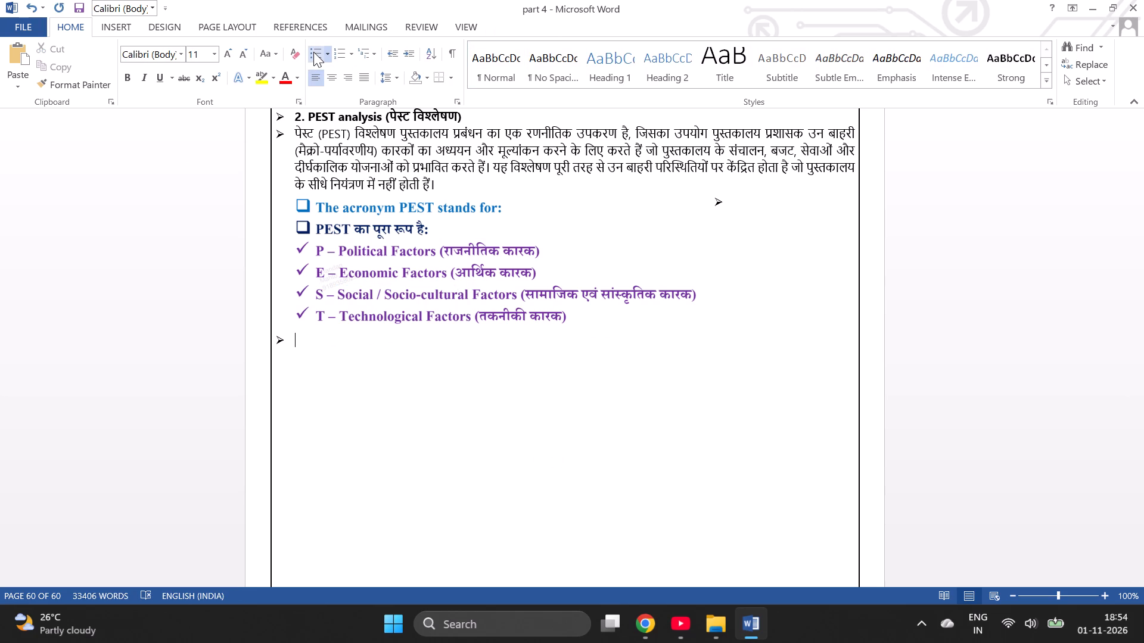
Switch to the slide PDF in Chrome and capture a full-screen screenshot showing the Hindi paragraph on the 1967 origin of PEST analysis.
click(713, 630)
click(639, 622)
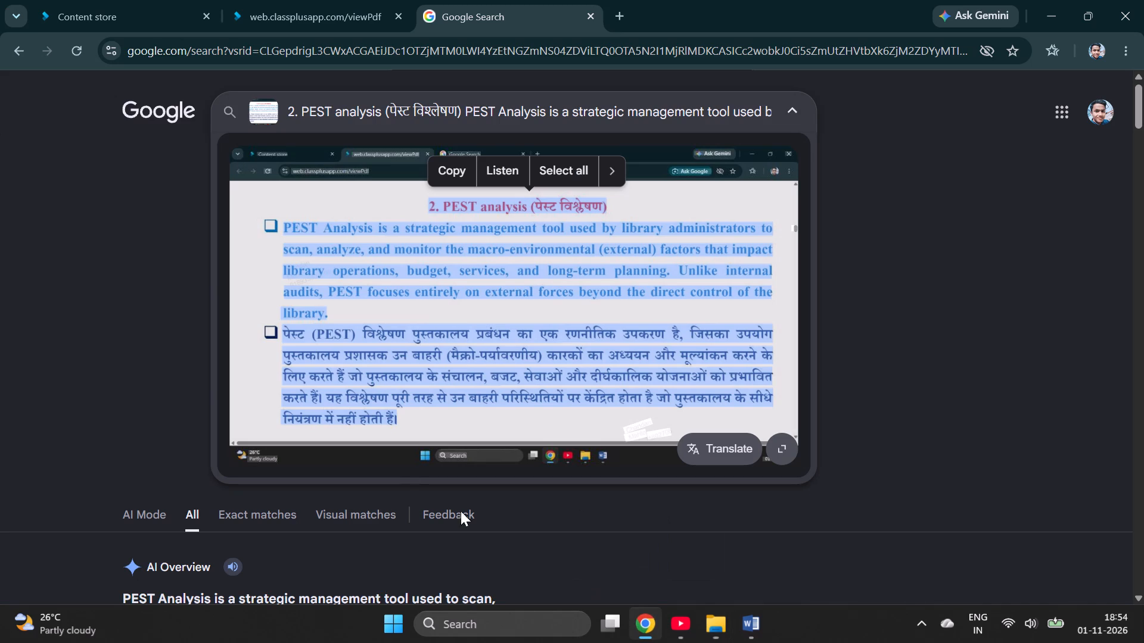
click(300, 9)
scroll(533, 364, down, 5)
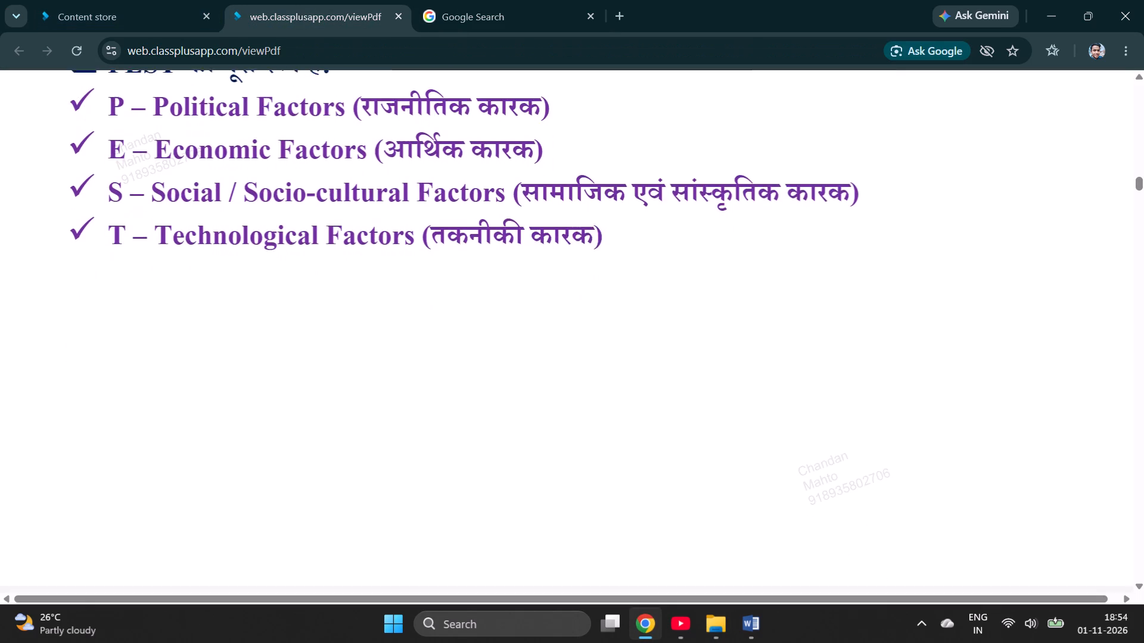
scroll(533, 364, up, 4)
scroll(531, 379, down, 6)
scroll(528, 408, down, 17)
scroll(528, 408, down, 4)
scroll(528, 408, up, 1)
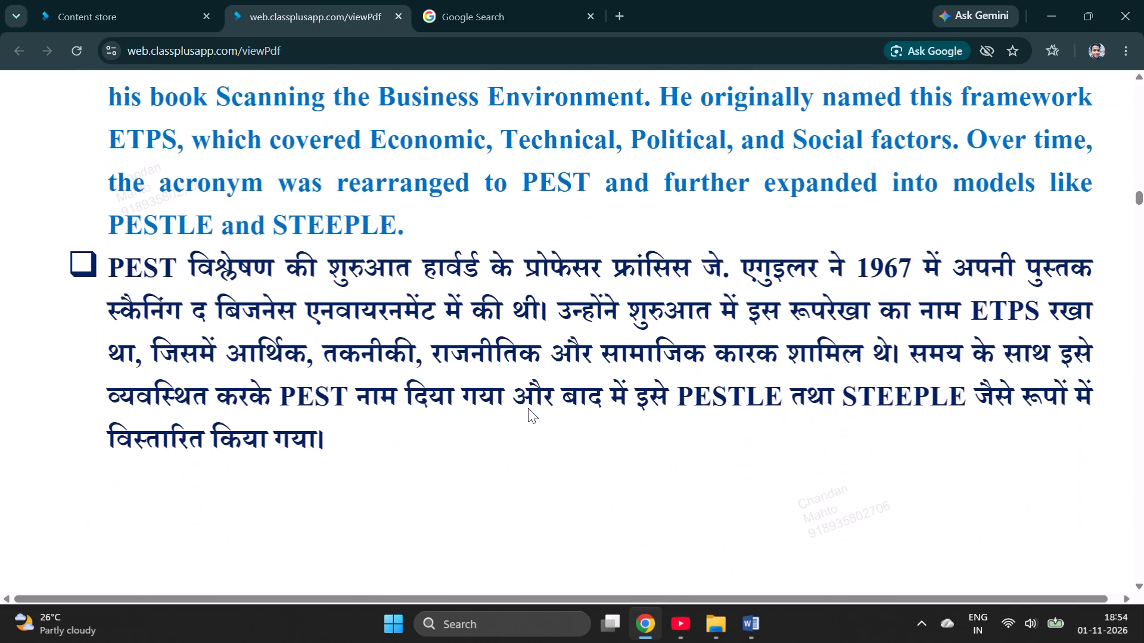
scroll(528, 408, up, 10)
scroll(528, 408, up, 13)
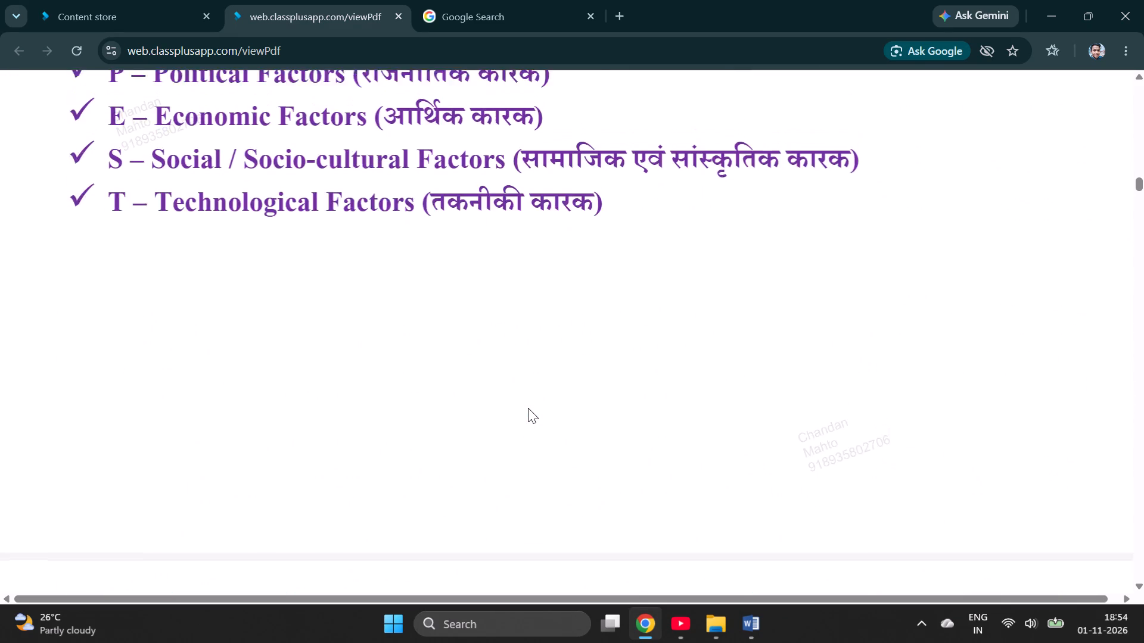
scroll(528, 408, up, 5)
scroll(528, 408, down, 20)
scroll(528, 408, down, 4)
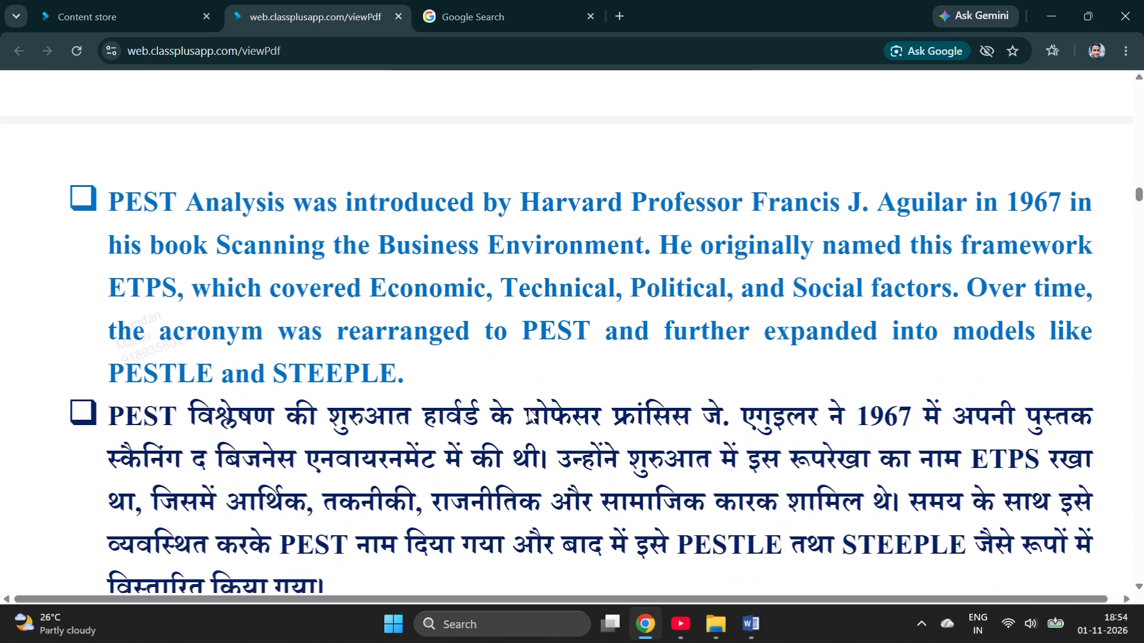
scroll(528, 408, down, 7)
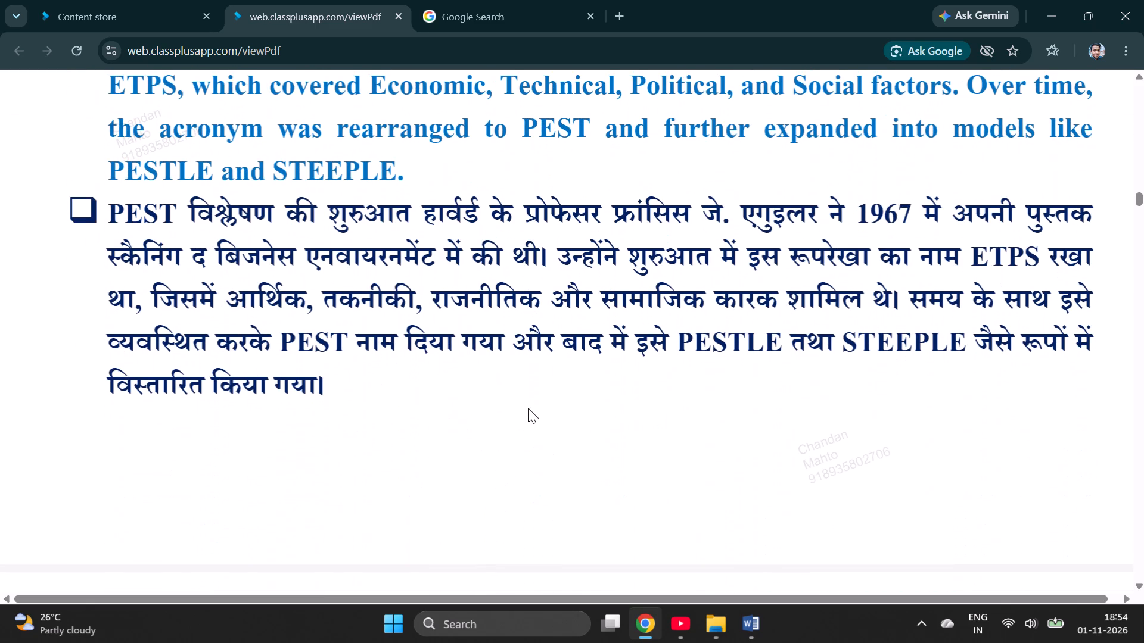
key(super+Print)
Run a new Google Lens image search with the file Screenshot (1873) from the Screenshots folder.
click(515, 0)
scroll(529, 575, down, 4)
scroll(515, 557, up, 5)
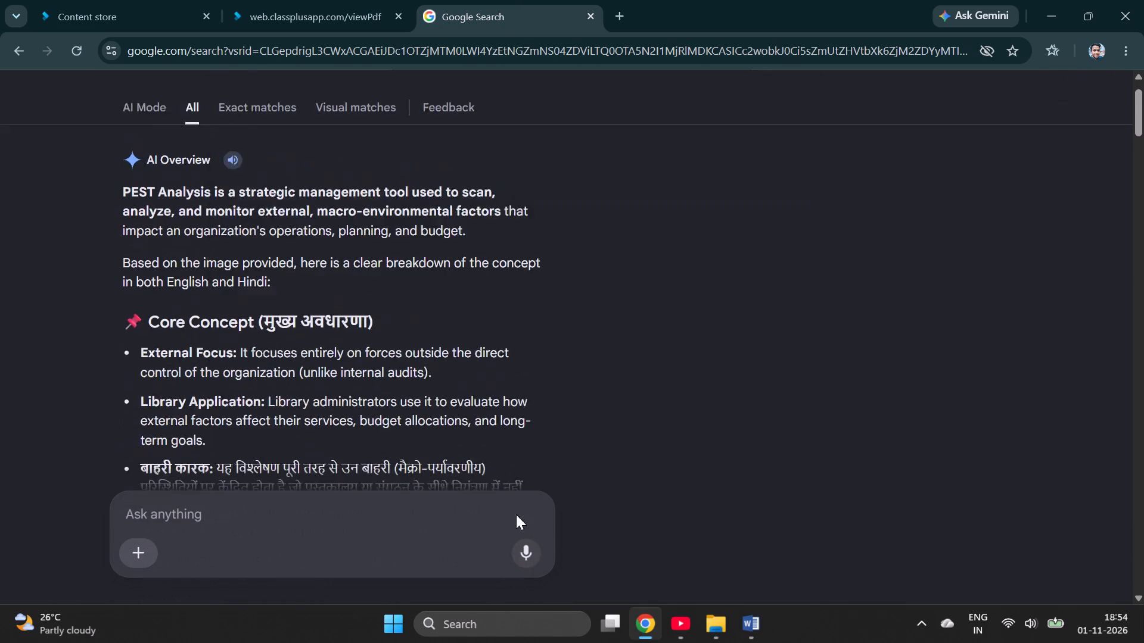
scroll(643, 219, up, 3)
click(753, 114)
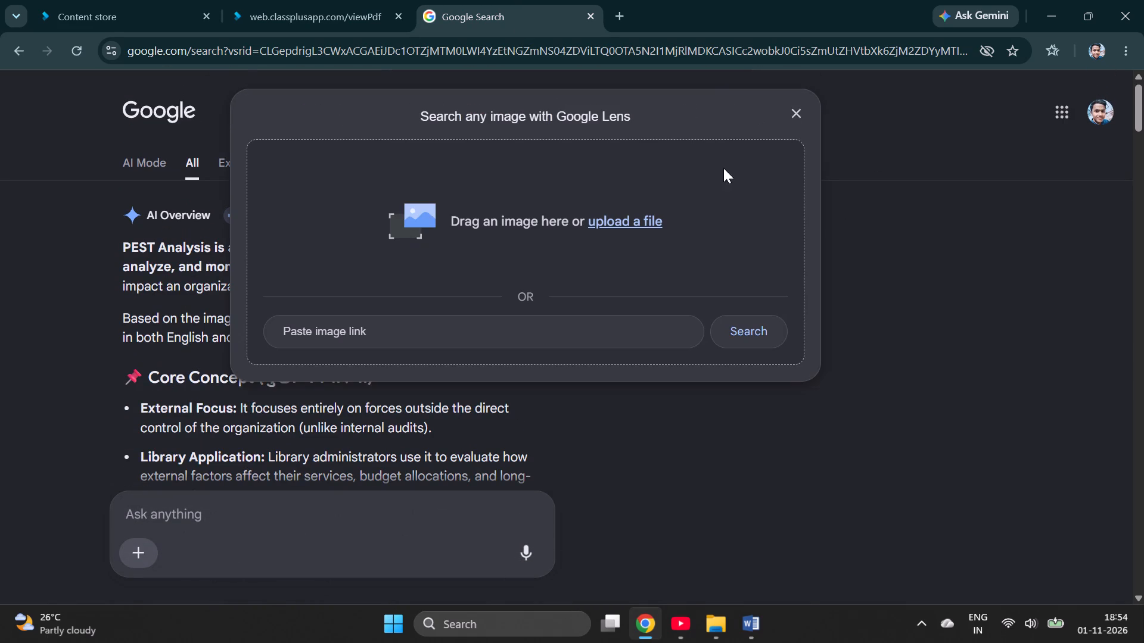
click(646, 211)
click(614, 212)
click(615, 213)
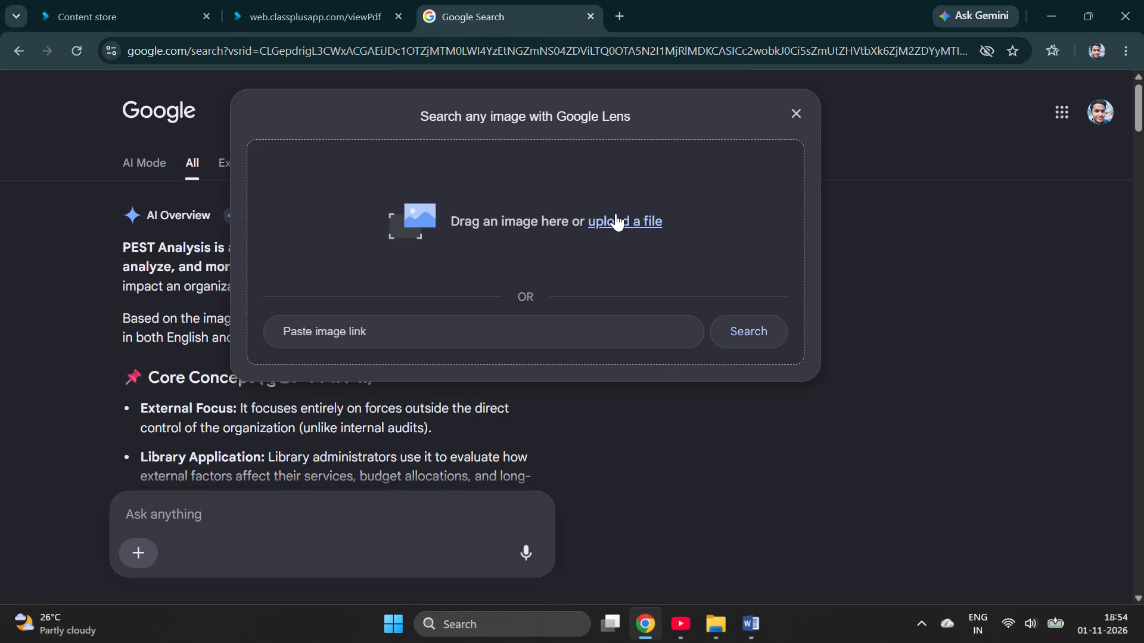
scroll(465, 244, down, 6)
click(497, 264)
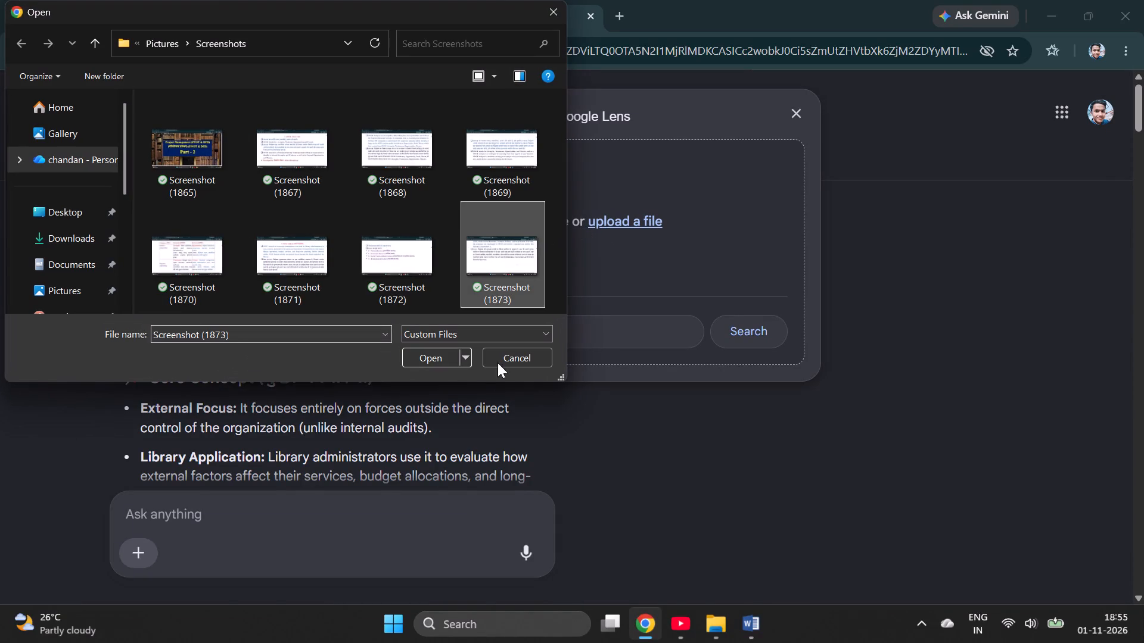
click(441, 356)
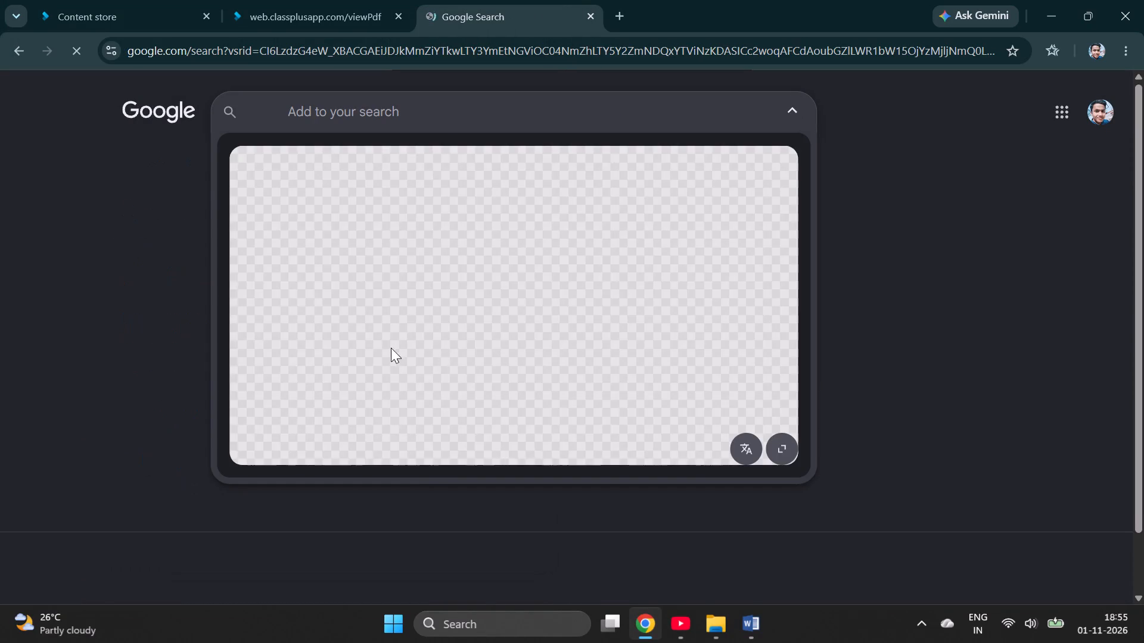
Copy the full Hindi paragraph on the origin of PEST, through "विस्तारित किया गया।", from the Lens image.
click(299, 258)
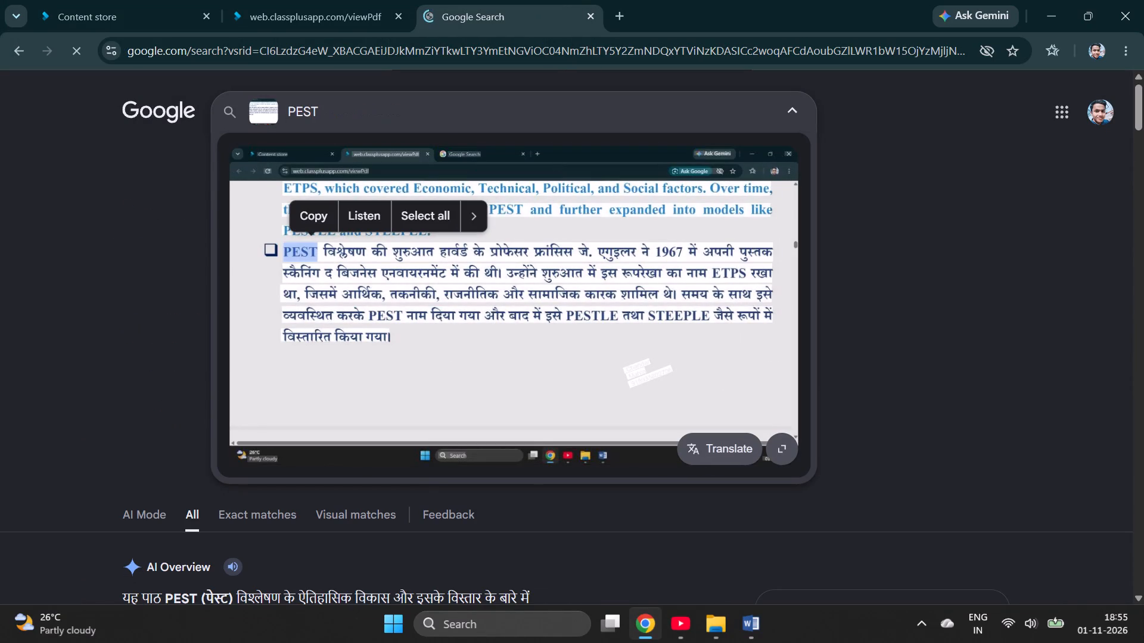
drag(299, 258, 408, 325)
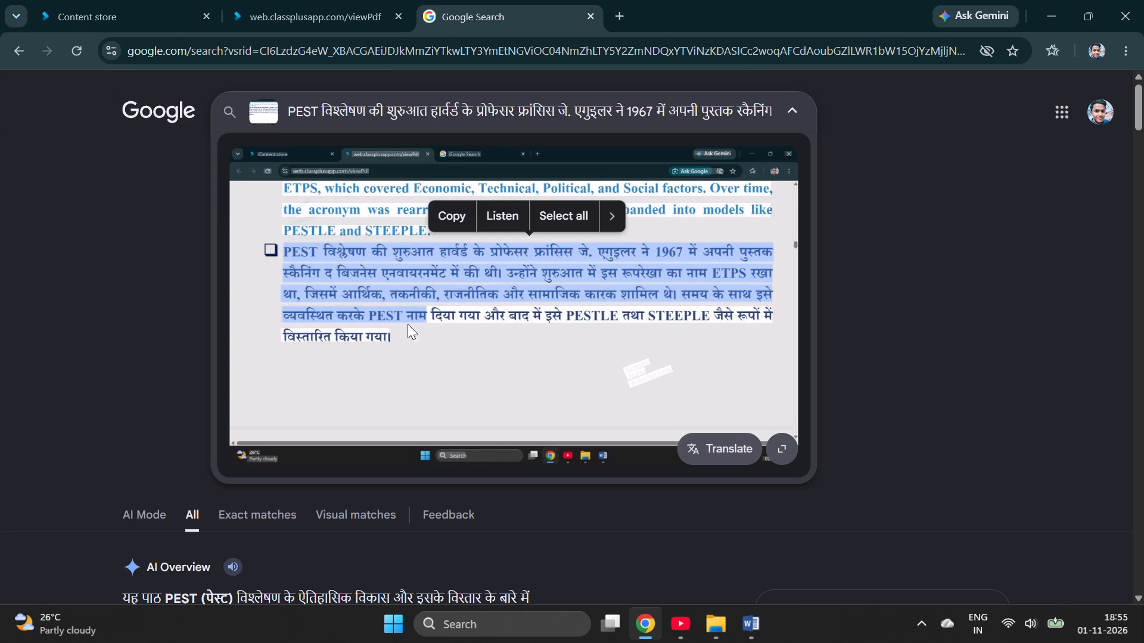
click(288, 242)
click(290, 247)
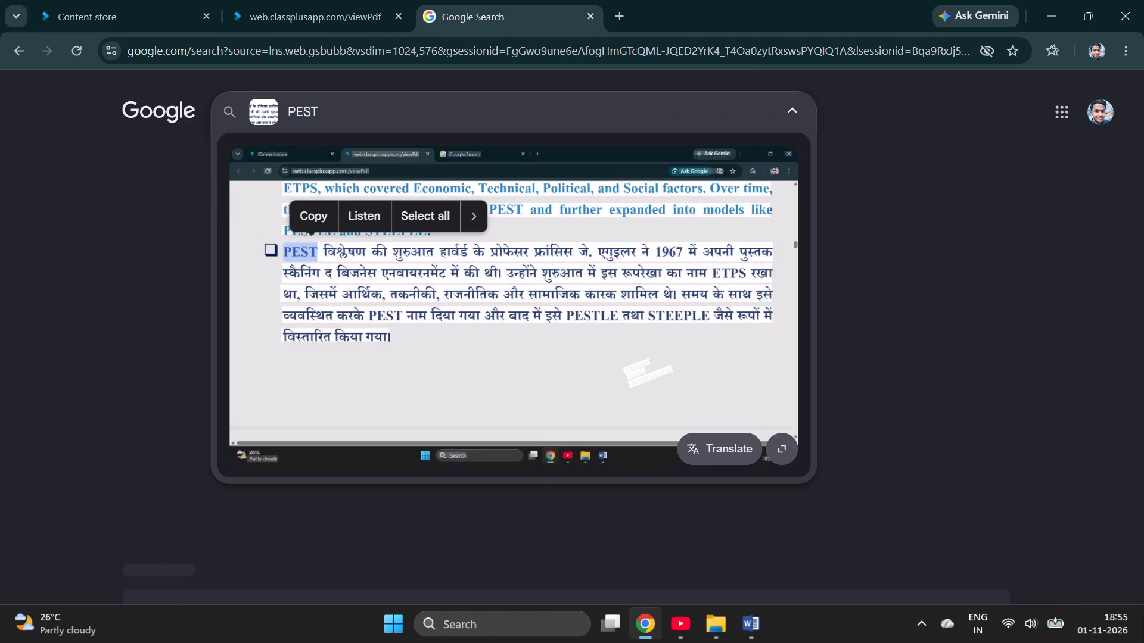
drag(290, 247, 402, 339)
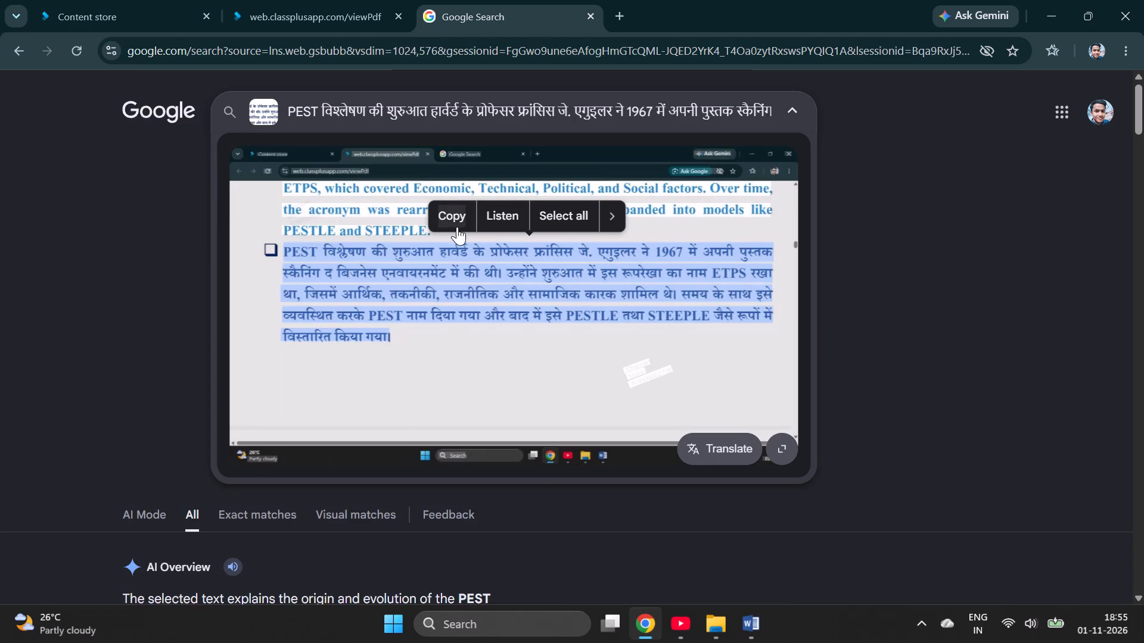
click(452, 216)
Switch to the part 4 Word document and paste the copied Hindi paragraph at the empty arrow bullet below the PEST acronym picture.
click(713, 627)
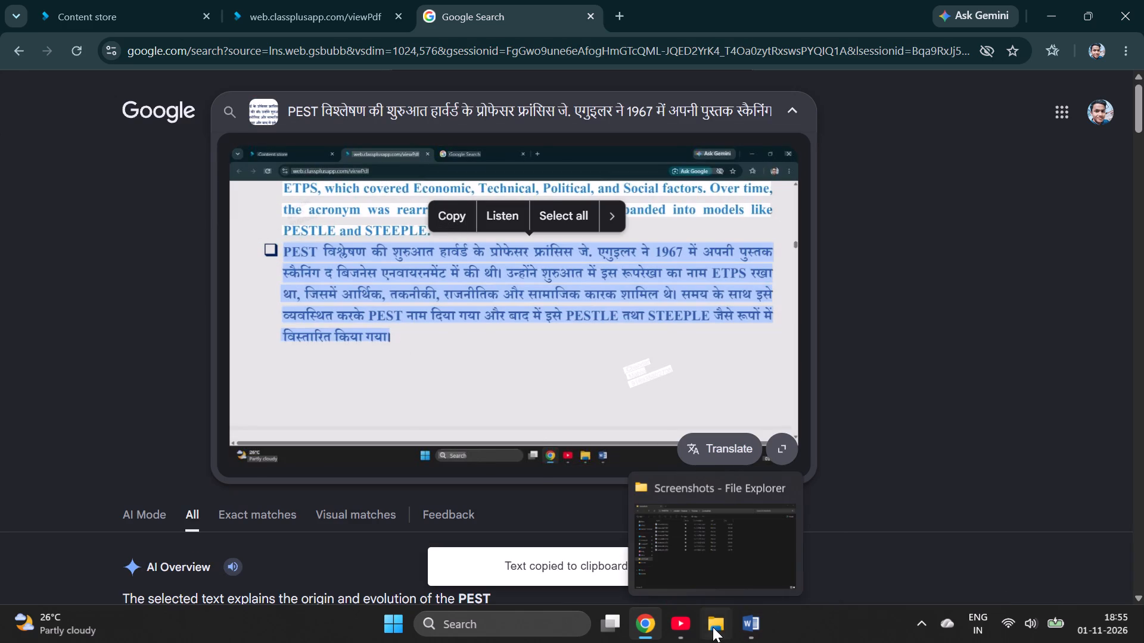
click(754, 617)
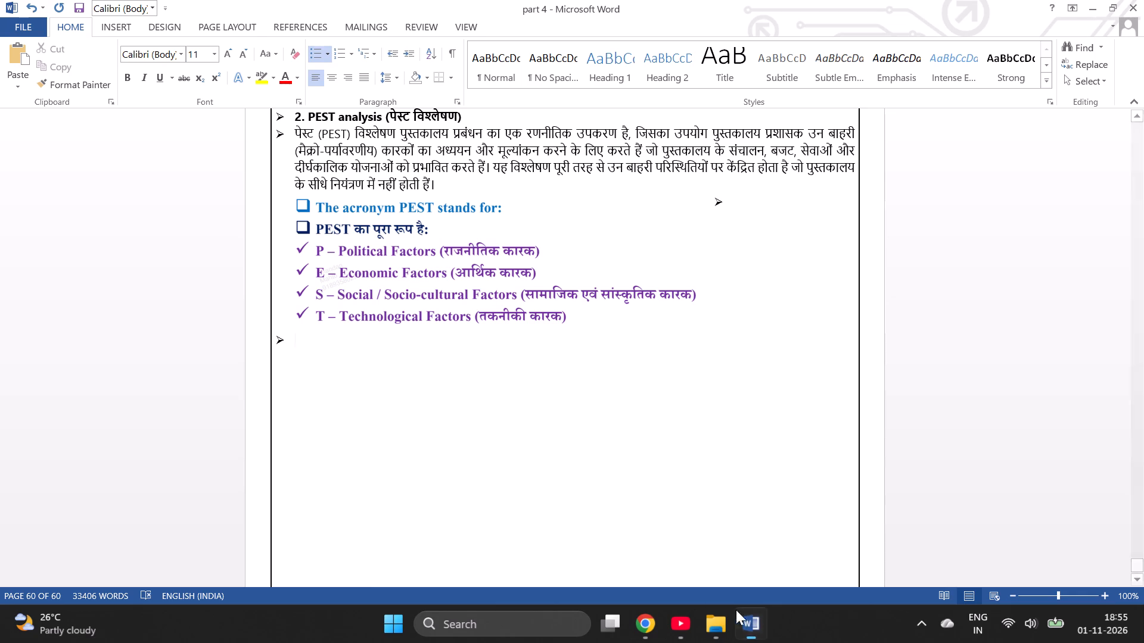
key(ctrl+v)
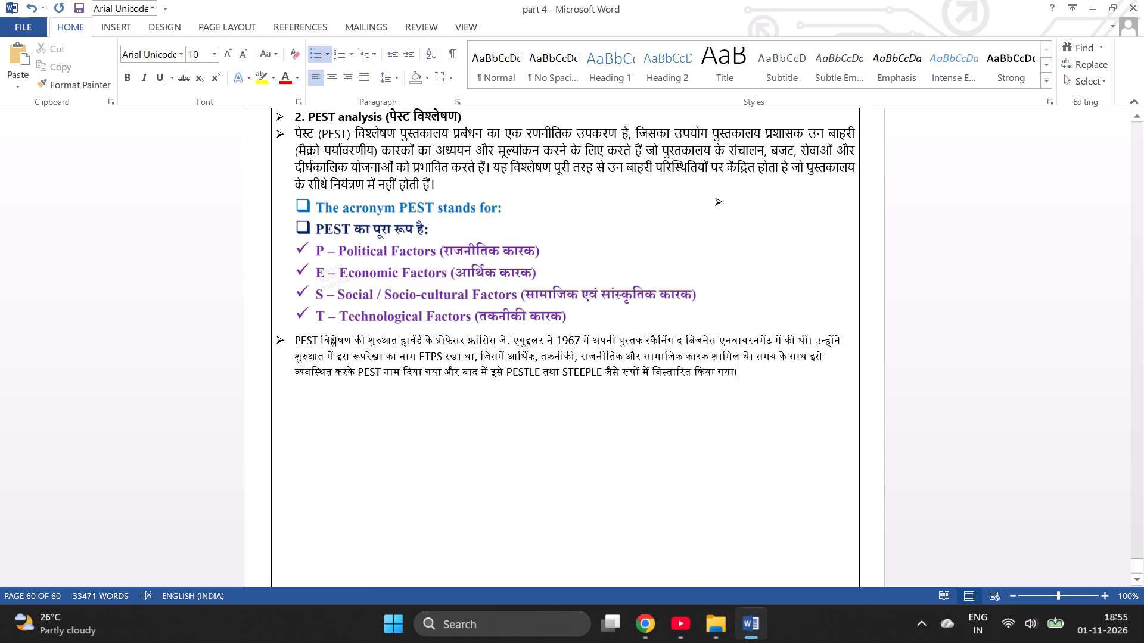
Format the pasted Hindi PEST origin paragraph as justified, one font size step larger, in Nirmala UI.
click(296, 342)
drag(296, 342, 655, 379)
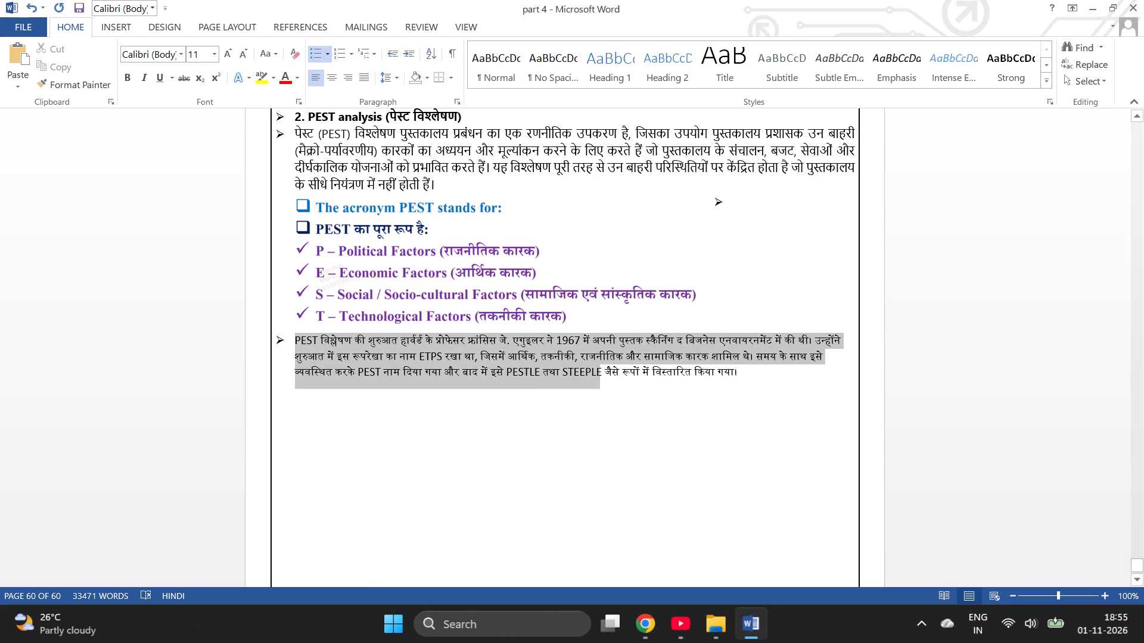
drag(655, 379, 840, 379)
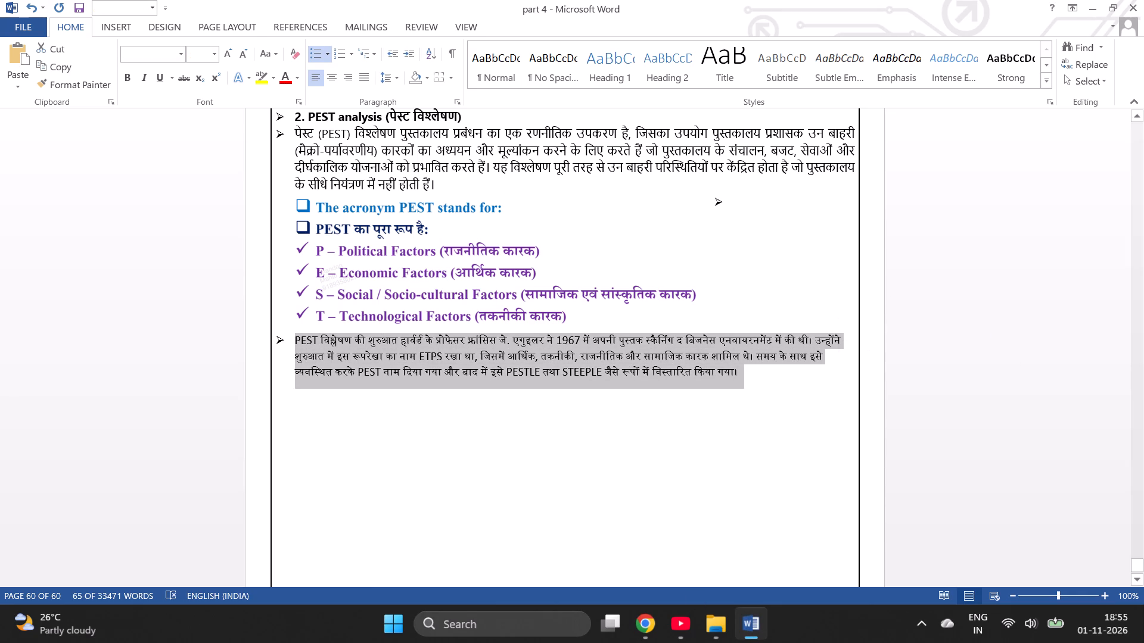
click(360, 74)
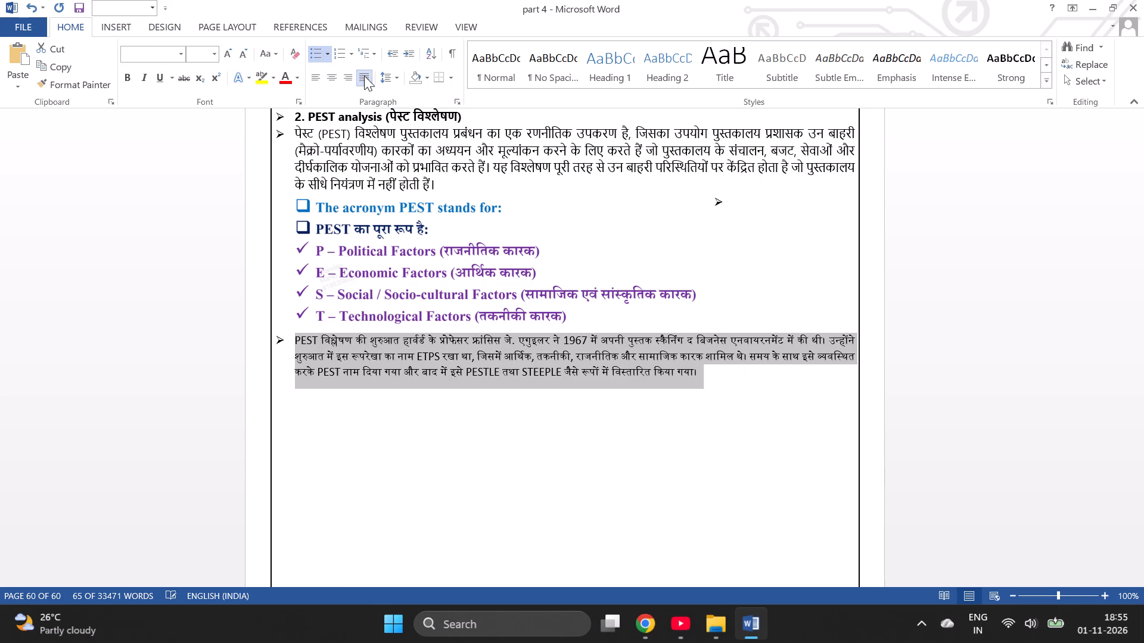
click(225, 54)
click(183, 50)
click(196, 179)
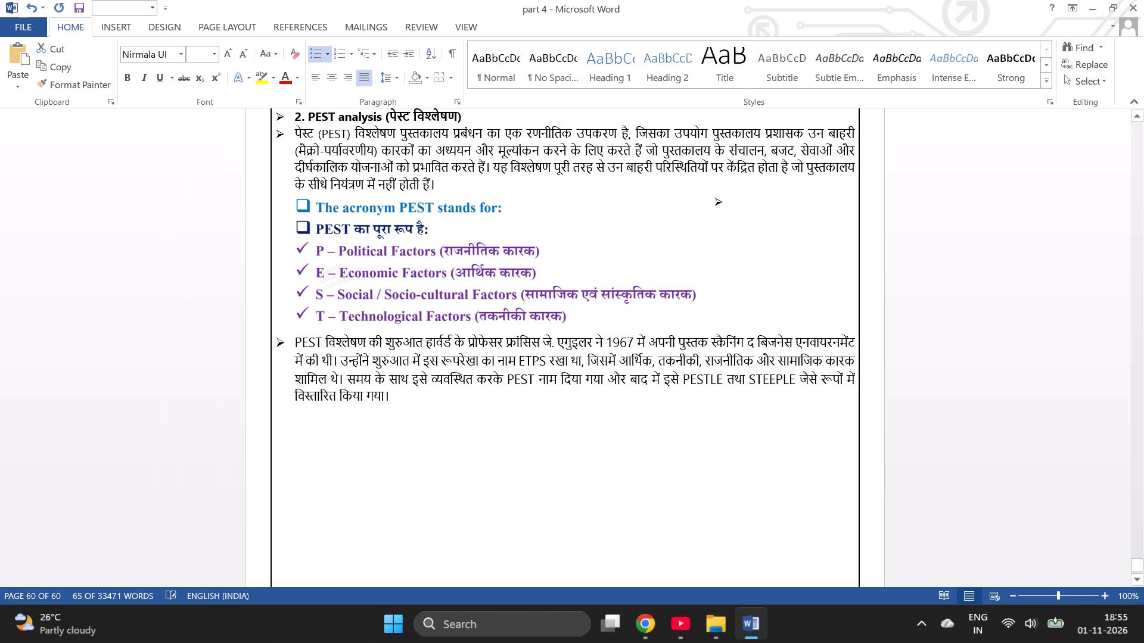
Start a new arrow-bulleted line after the Hindi PEST origin paragraph.
click(409, 410)
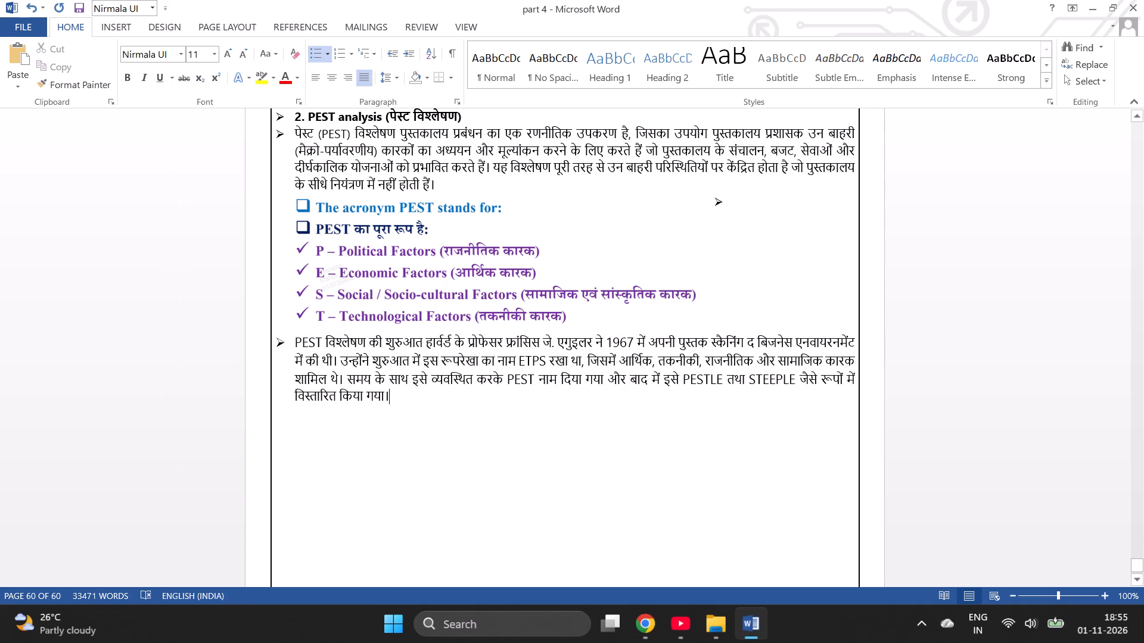
key(Return)
Review the PEST slides in the Chrome PDF against the PEST analysis section of the part 4 Word document.
click(650, 638)
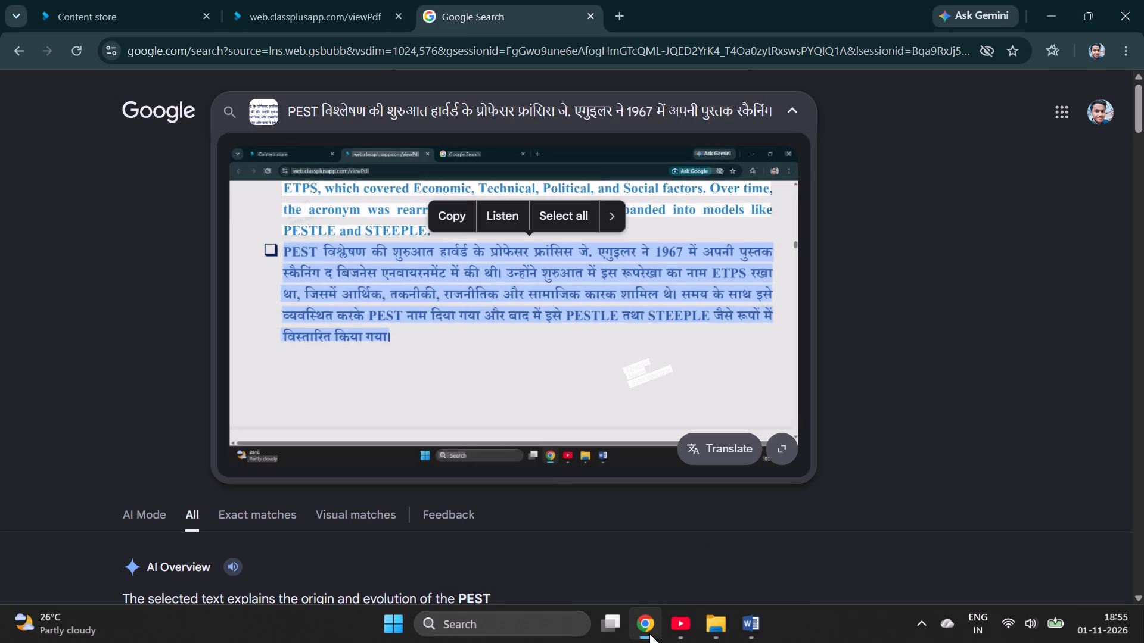
click(308, 0)
scroll(424, 354, up, 9)
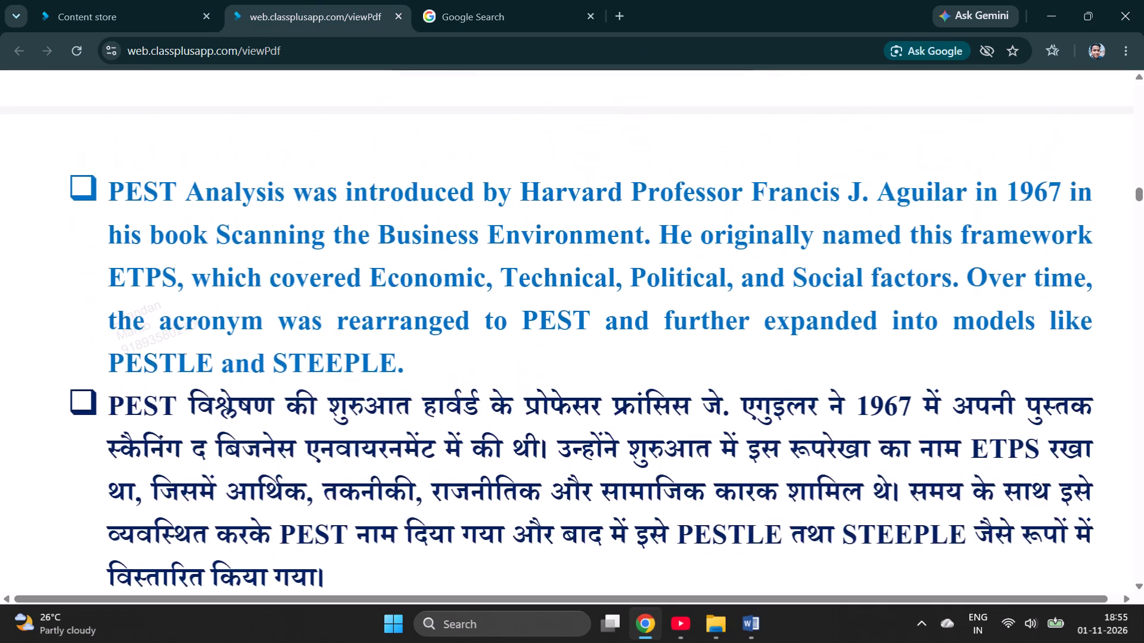
scroll(424, 356, up, 20)
scroll(424, 356, up, 3)
scroll(424, 356, down, 8)
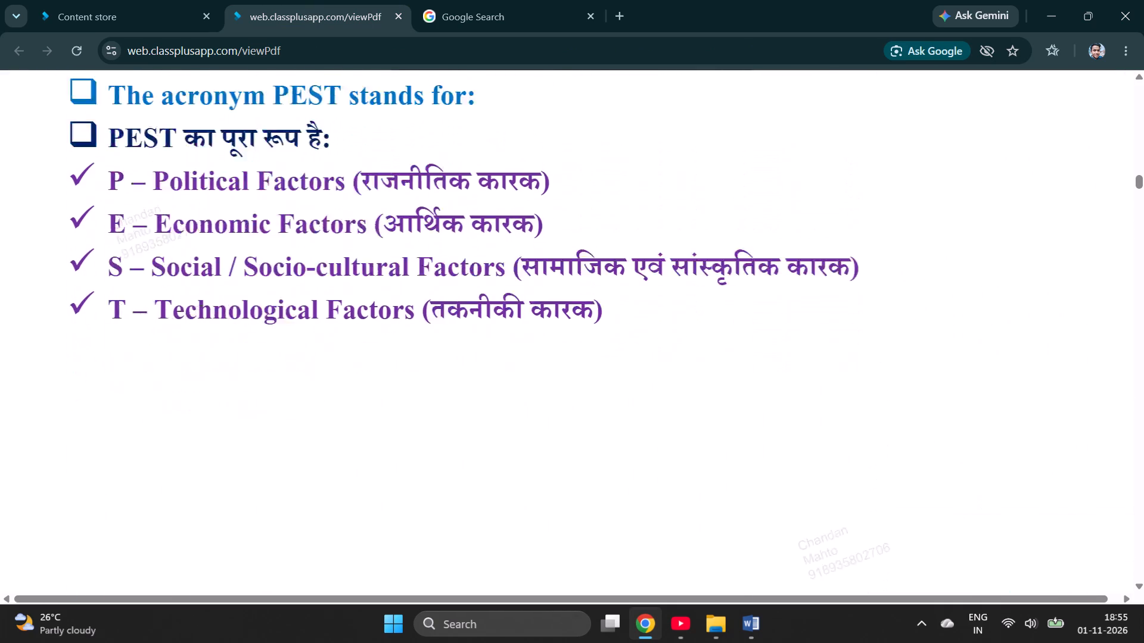
scroll(421, 352, up, 20)
scroll(421, 352, up, 2)
scroll(338, 246, up, 2)
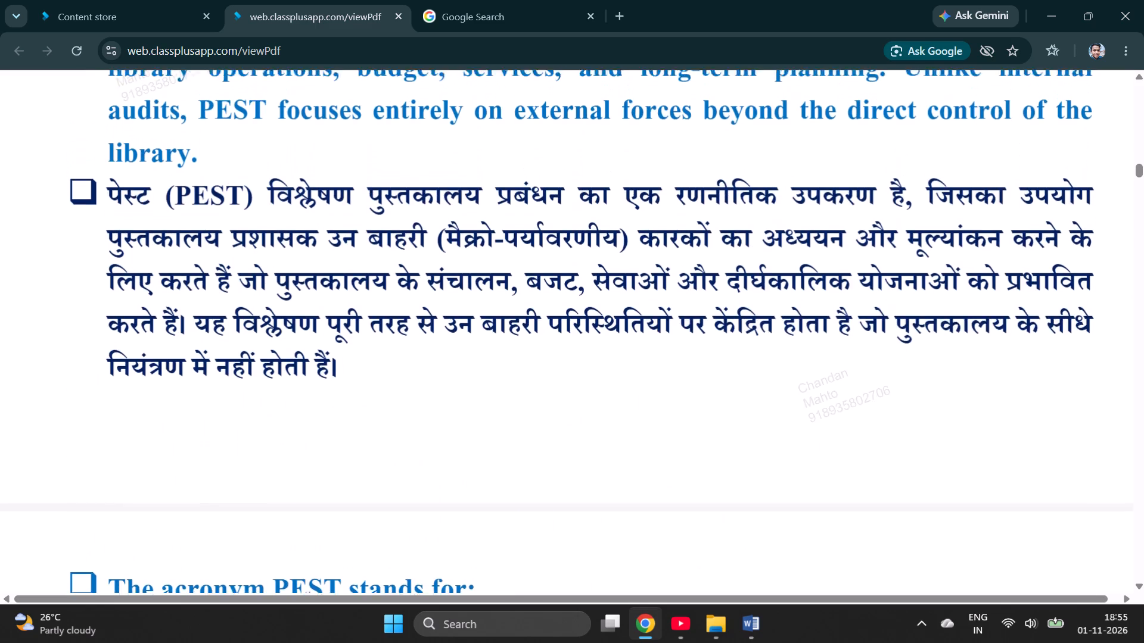
scroll(338, 246, up, 8)
scroll(338, 246, down, 8)
scroll(339, 249, down, 15)
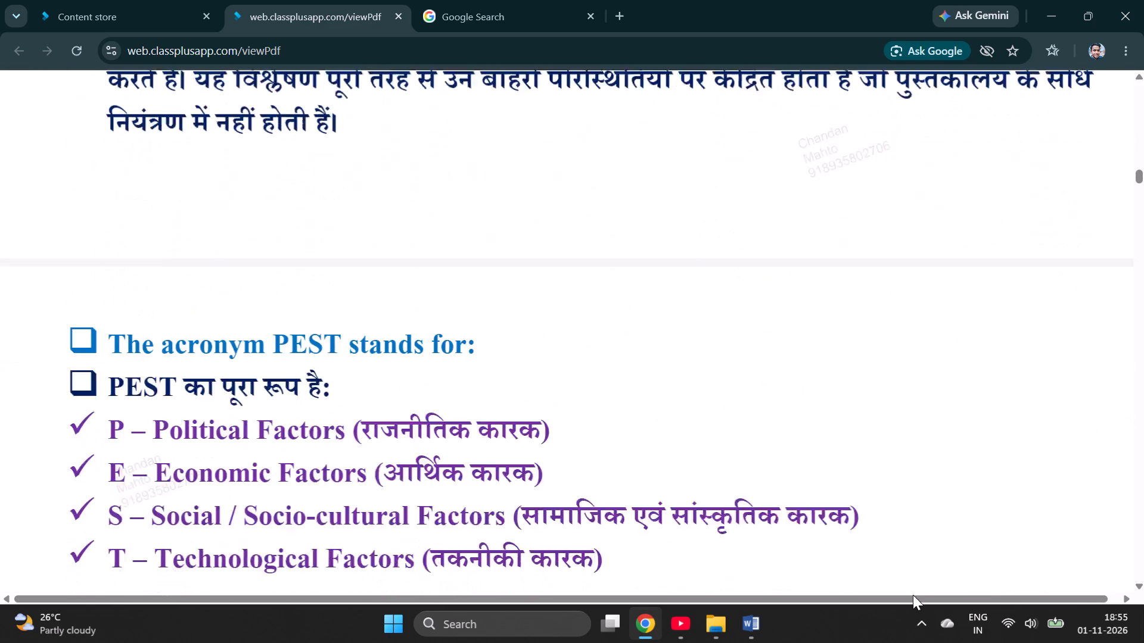
click(751, 626)
scroll(772, 361, up, 5)
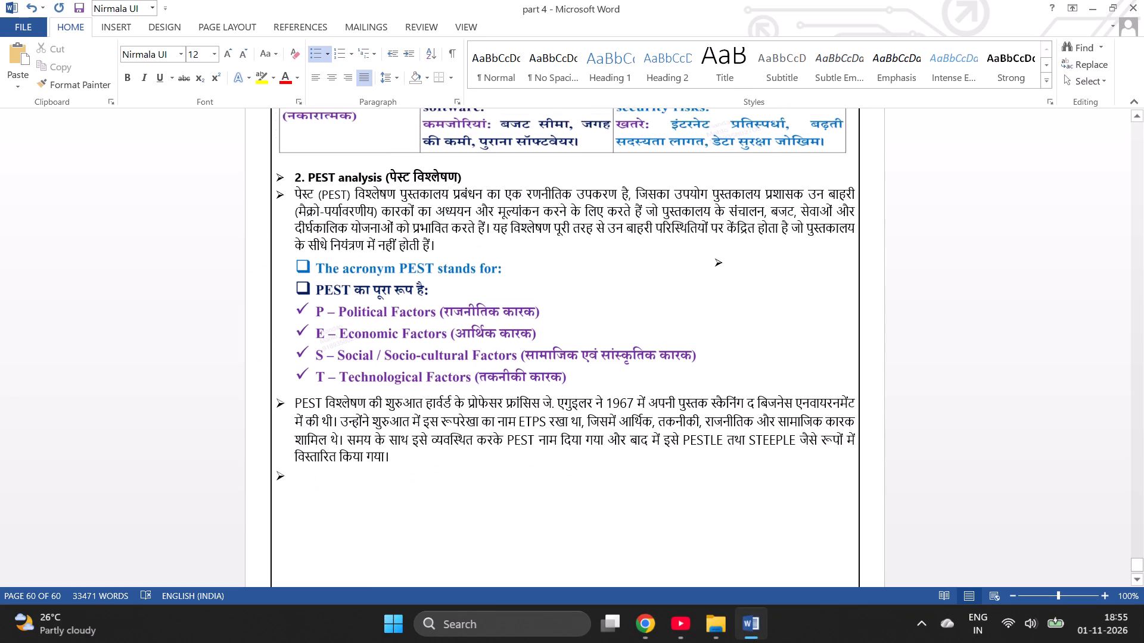
scroll(772, 361, down, 5)
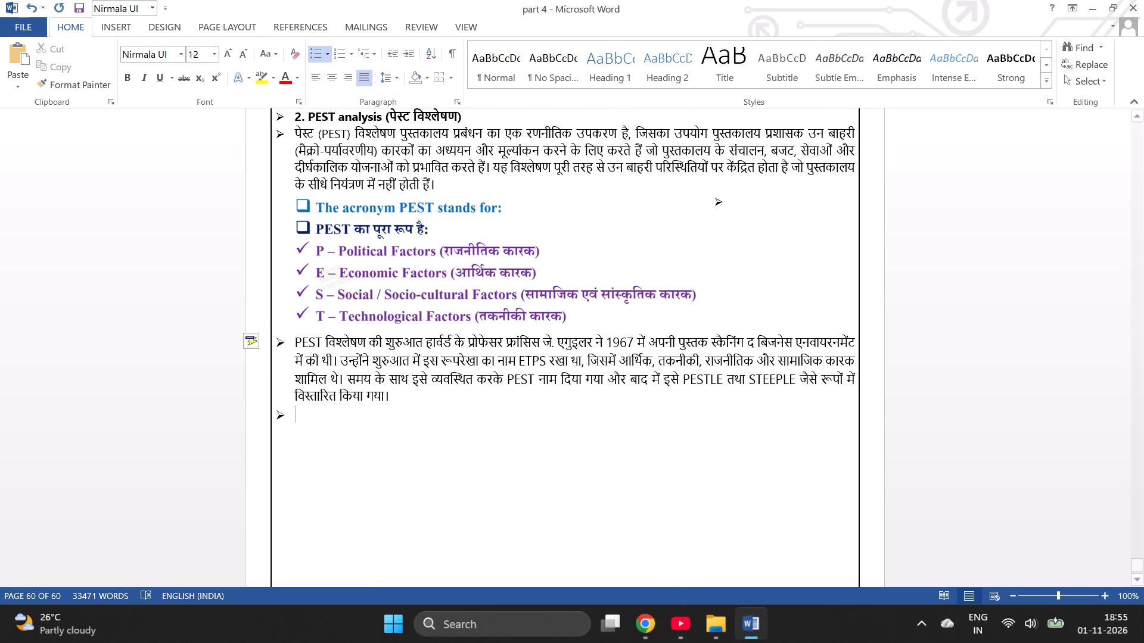
scroll(642, 428, up, 7)
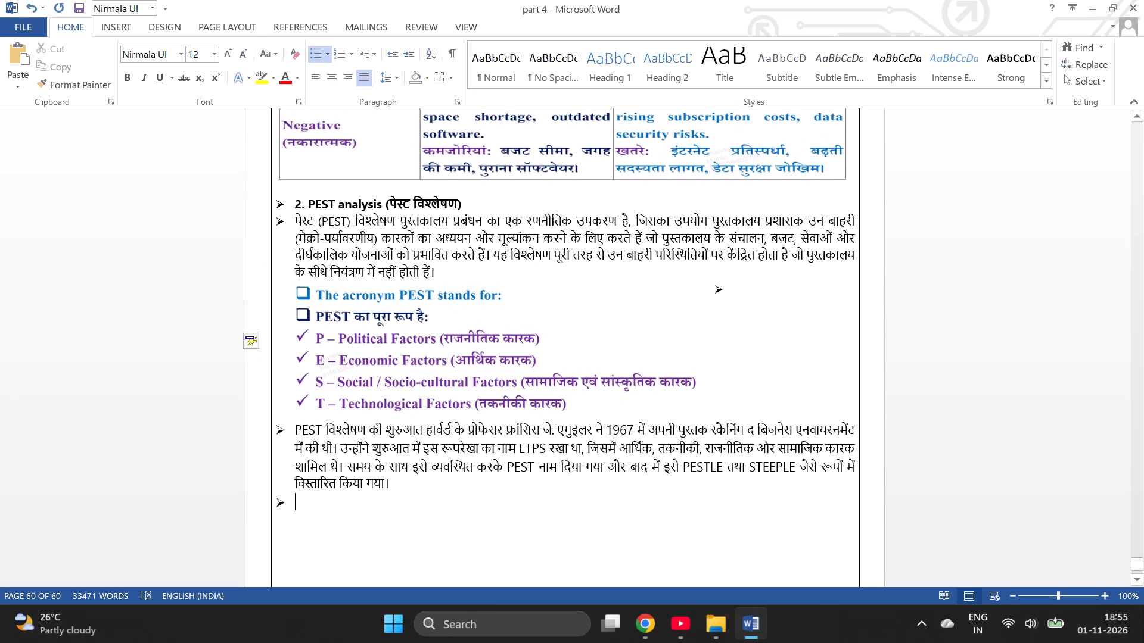
scroll(636, 427, down, 5)
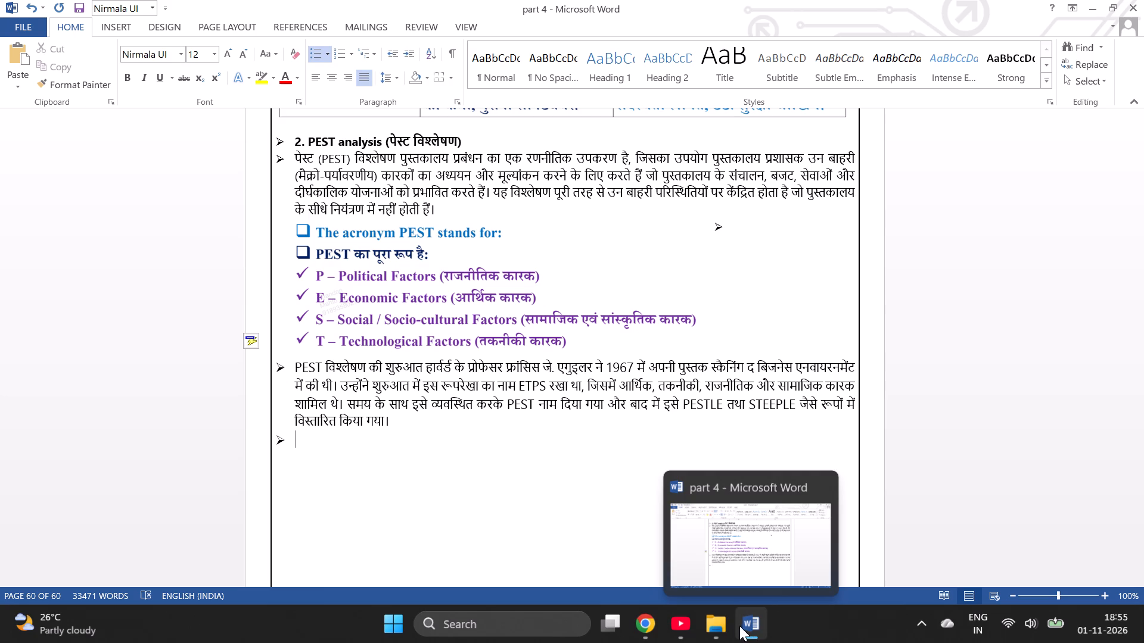
Compare the PEST slides in the Chrome PDF, up to the Political Factors heading, with the PEST analysis section of the part 4 document.
click(710, 625)
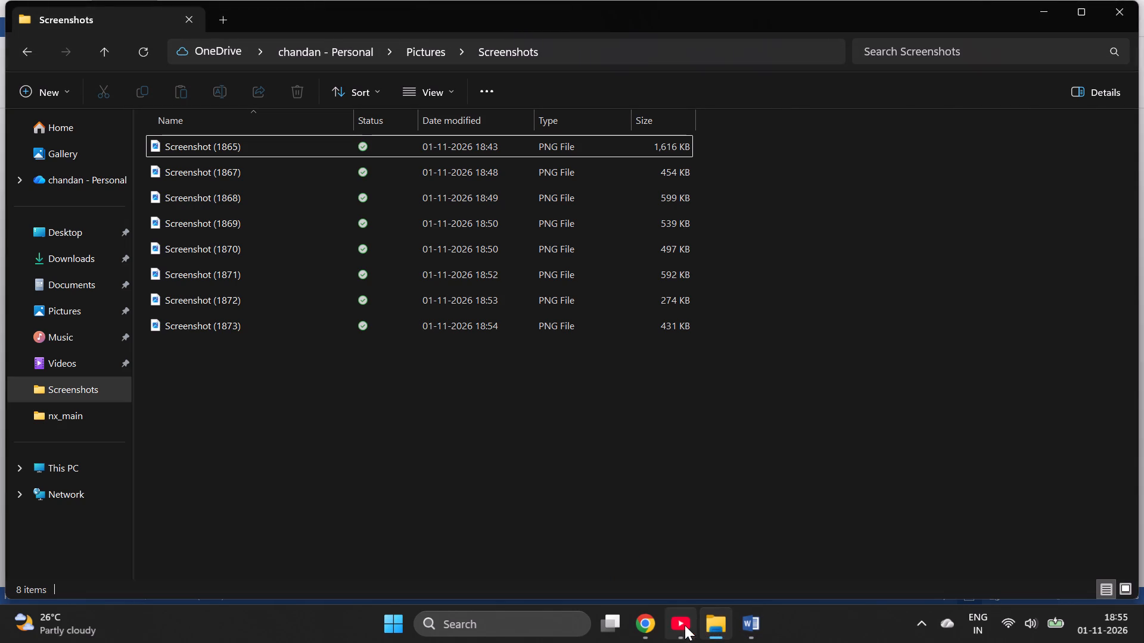
click(654, 619)
scroll(502, 447, down, 4)
scroll(502, 447, up, 6)
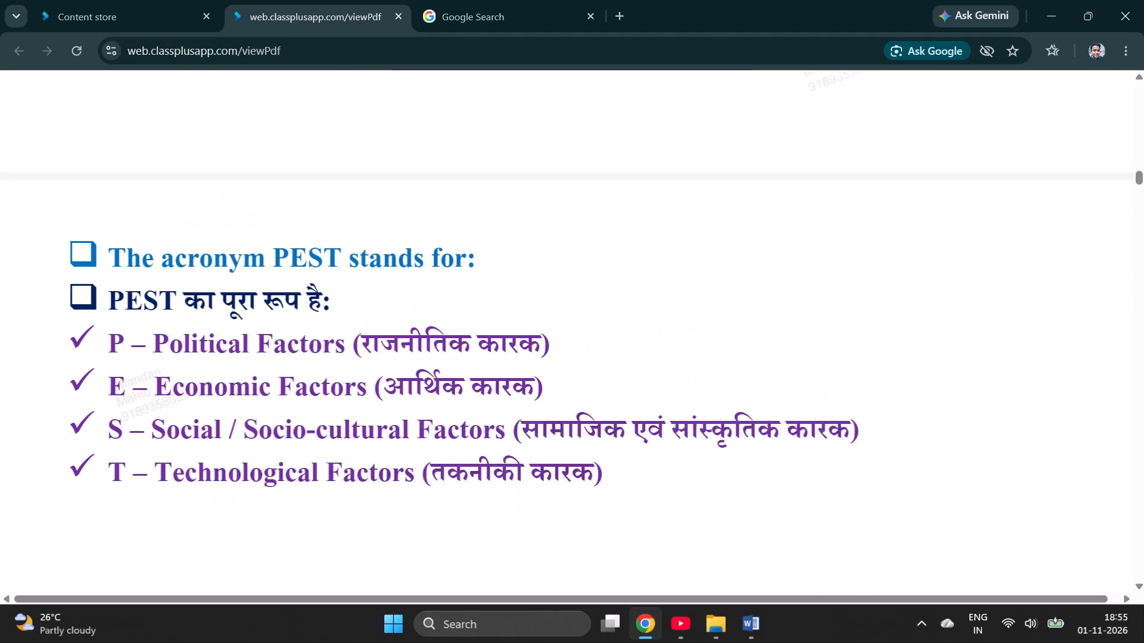
scroll(502, 447, up, 7)
scroll(502, 447, down, 7)
scroll(502, 447, down, 15)
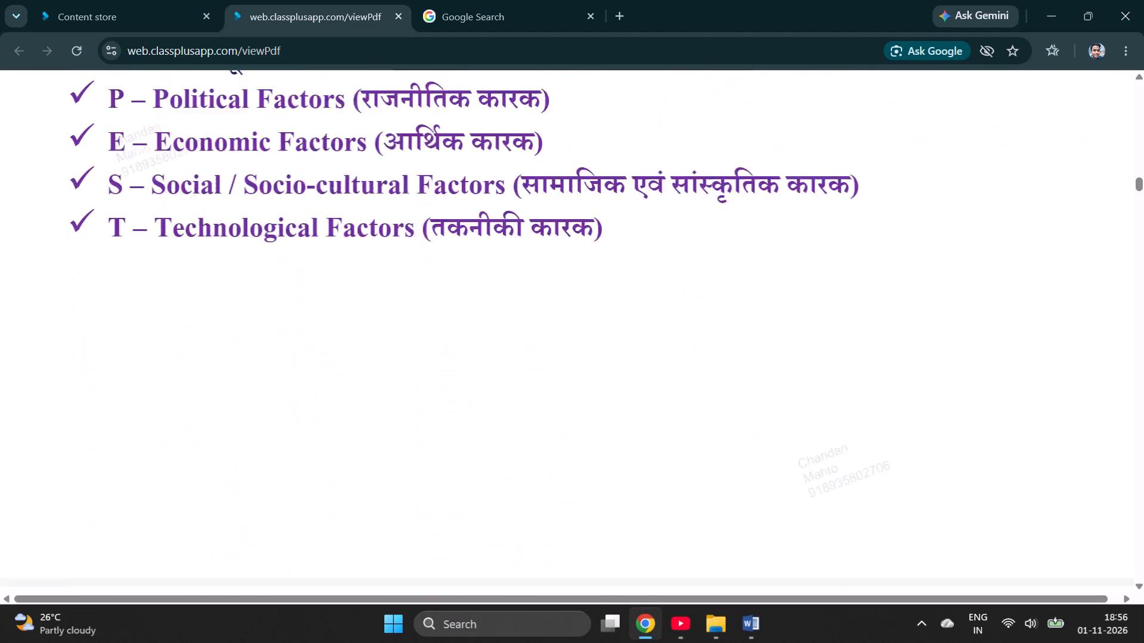
scroll(502, 447, down, 15)
scroll(502, 447, down, 14)
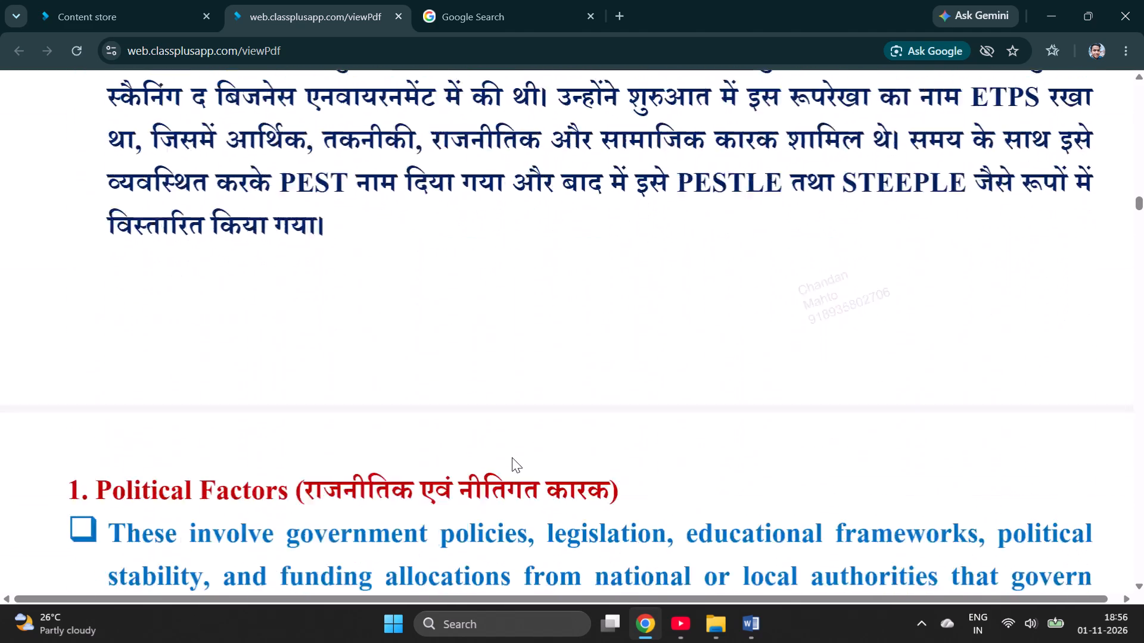
scroll(512, 457, down, 6)
scroll(512, 457, up, 9)
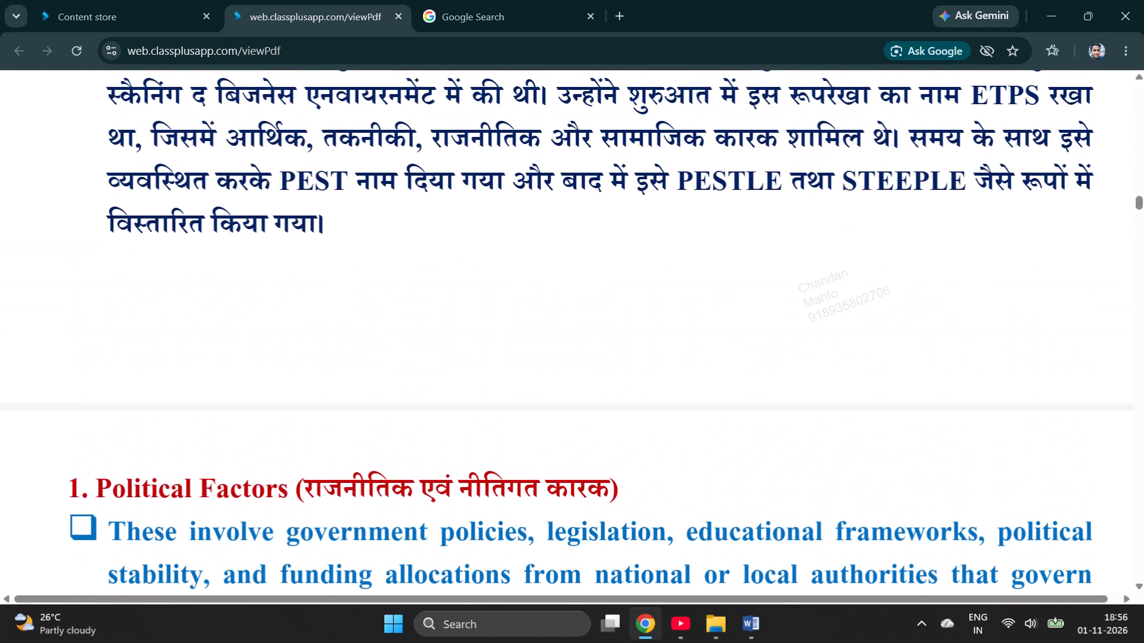
scroll(650, 557, up, 4)
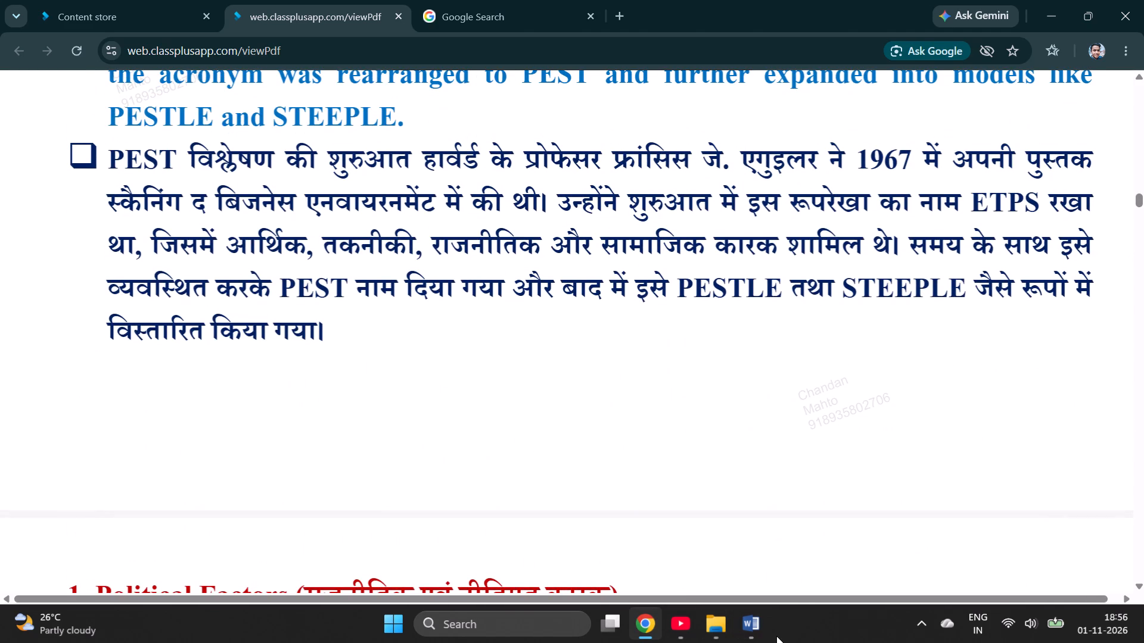
click(776, 635)
click(750, 624)
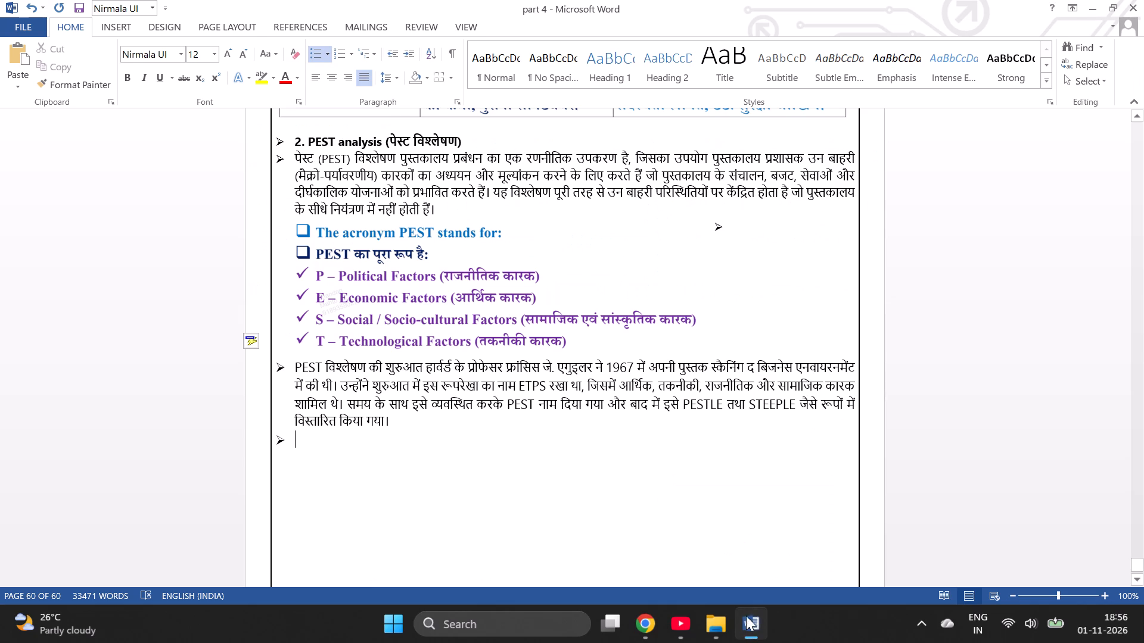
click(642, 628)
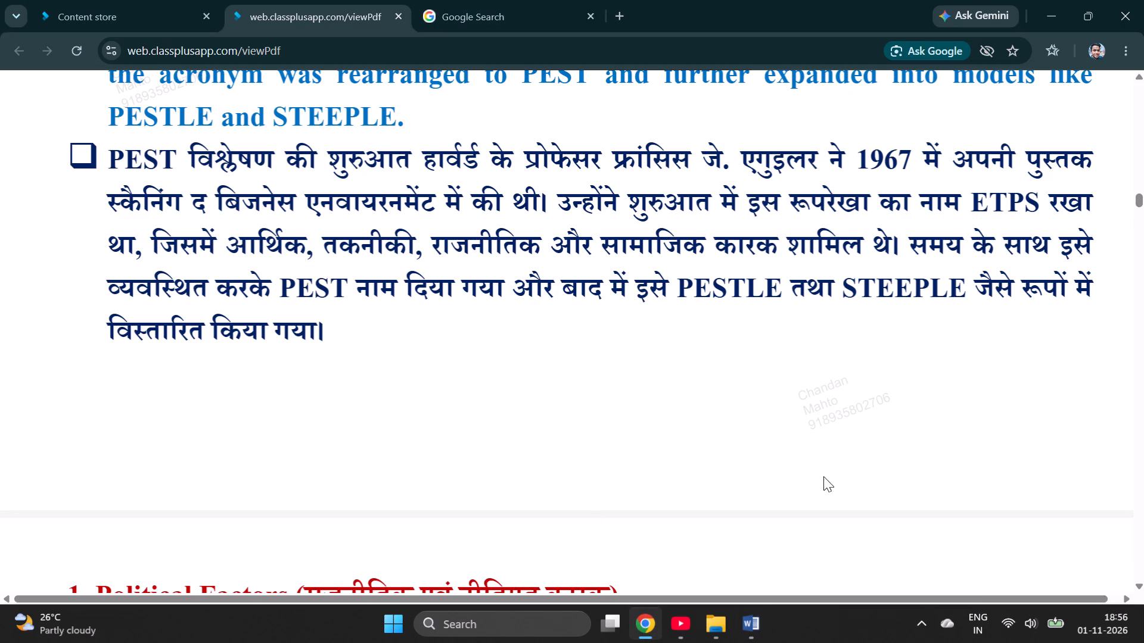
click(752, 624)
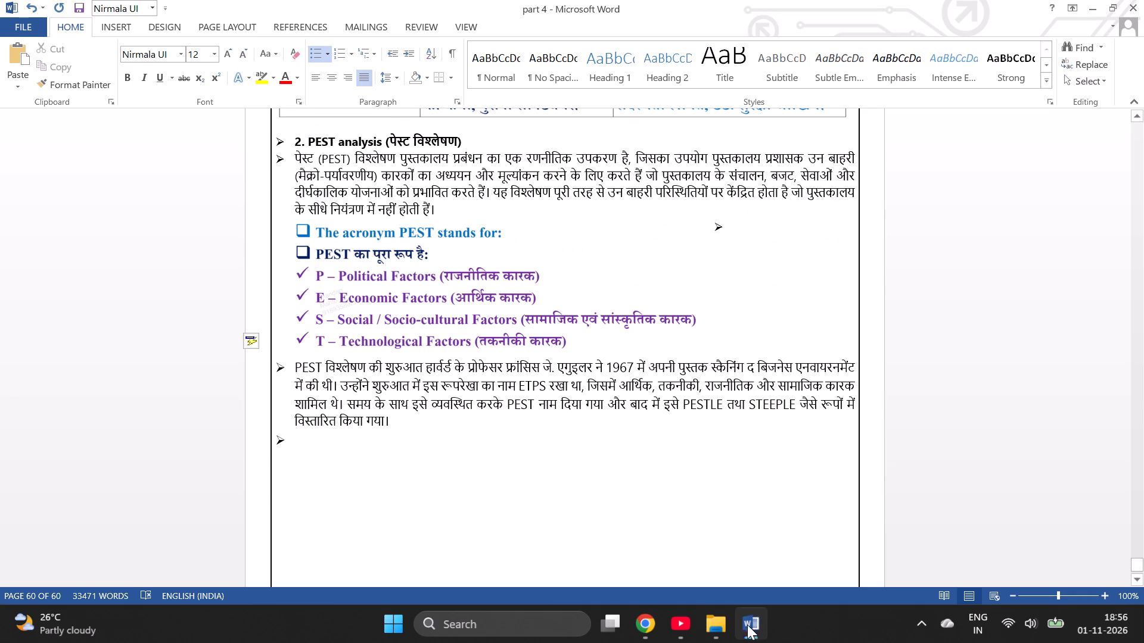
Capture a full-screen screenshot of the Chrome PDF slide covering Political Factors and Economic Factors, and leave full-screen view.
click(658, 625)
scroll(573, 373, down, 14)
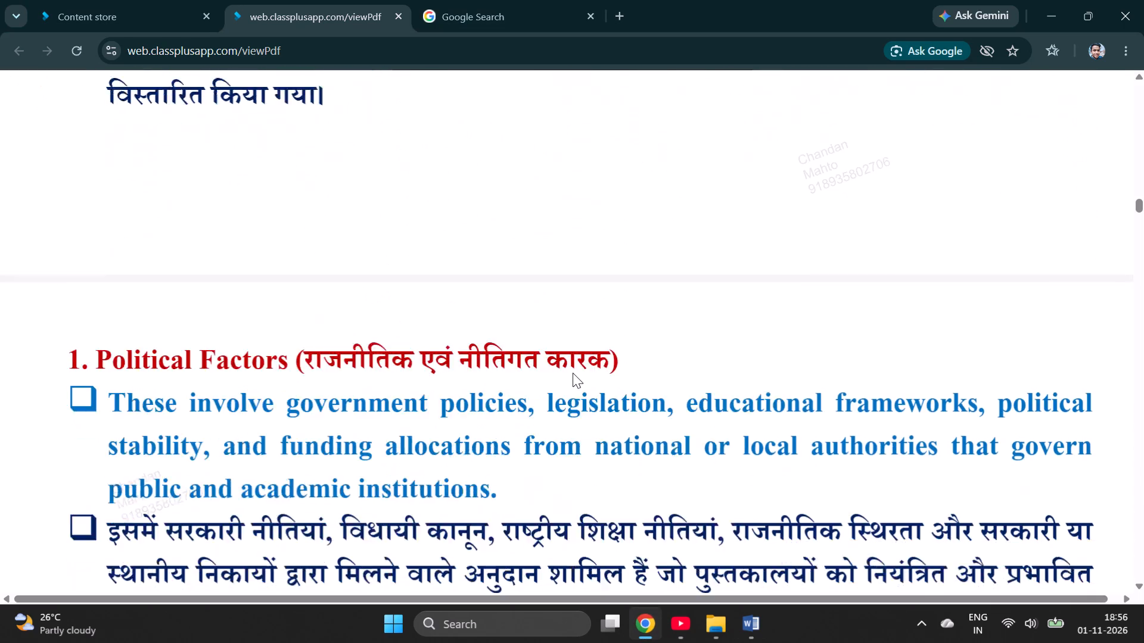
scroll(573, 373, down, 10)
scroll(573, 373, up, 3)
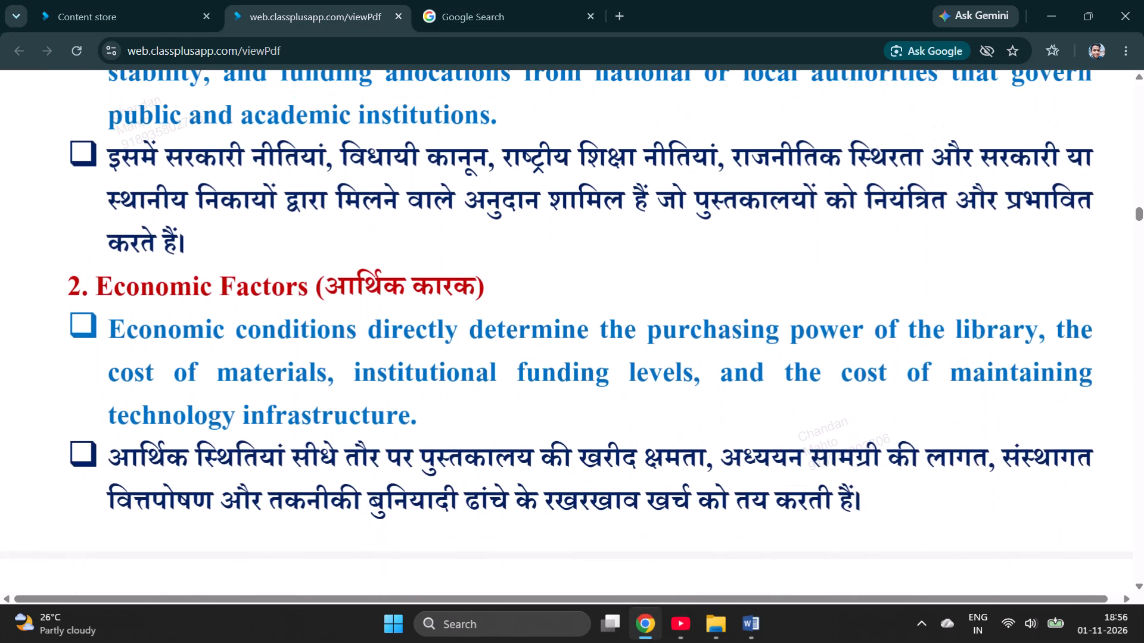
scroll(573, 373, up, 2)
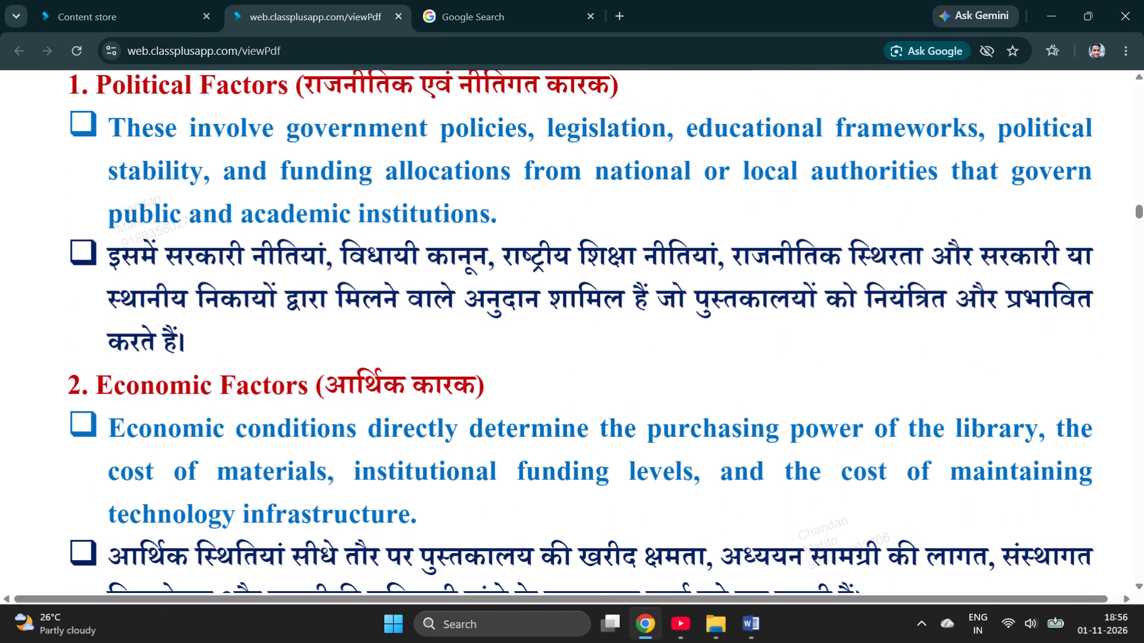
key(F11)
scroll(573, 372, up, 2)
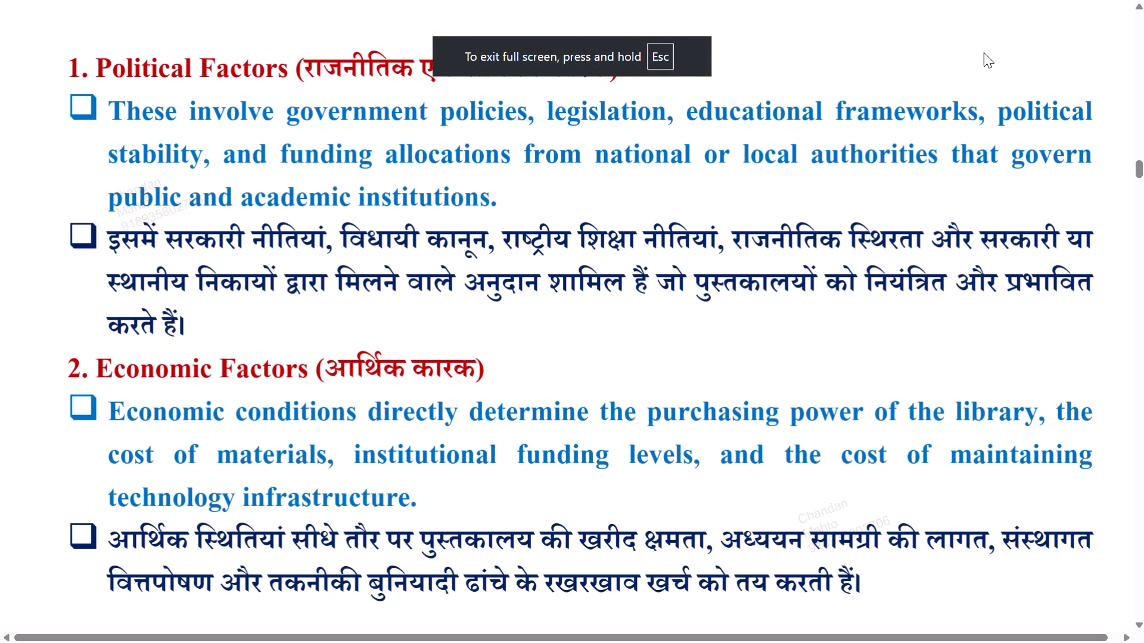
click(973, 44)
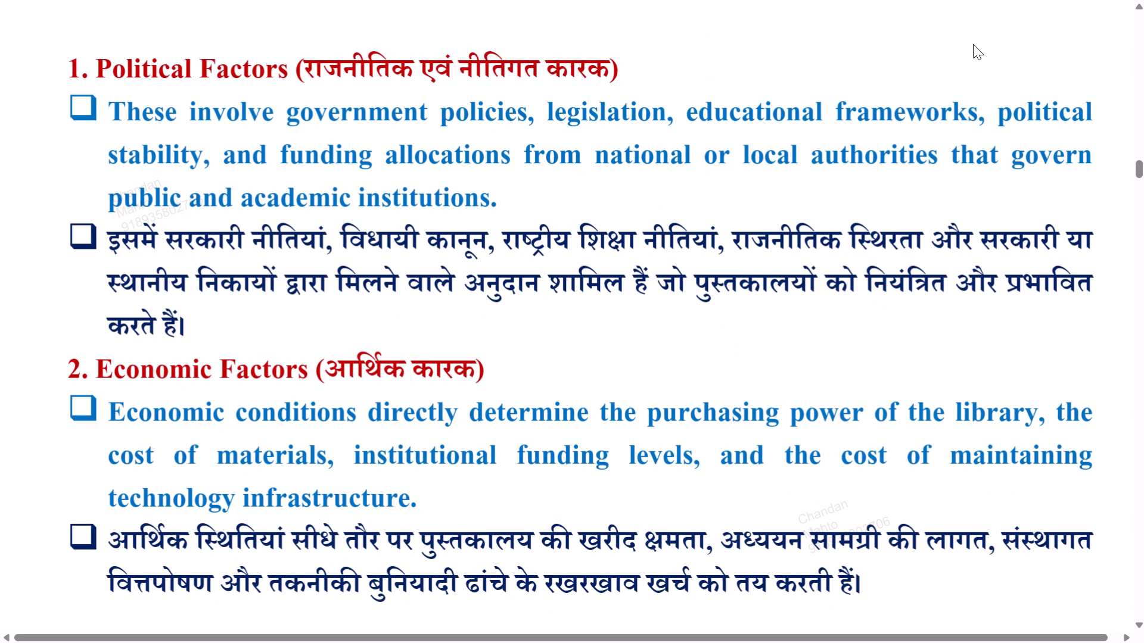
key(super+Print)
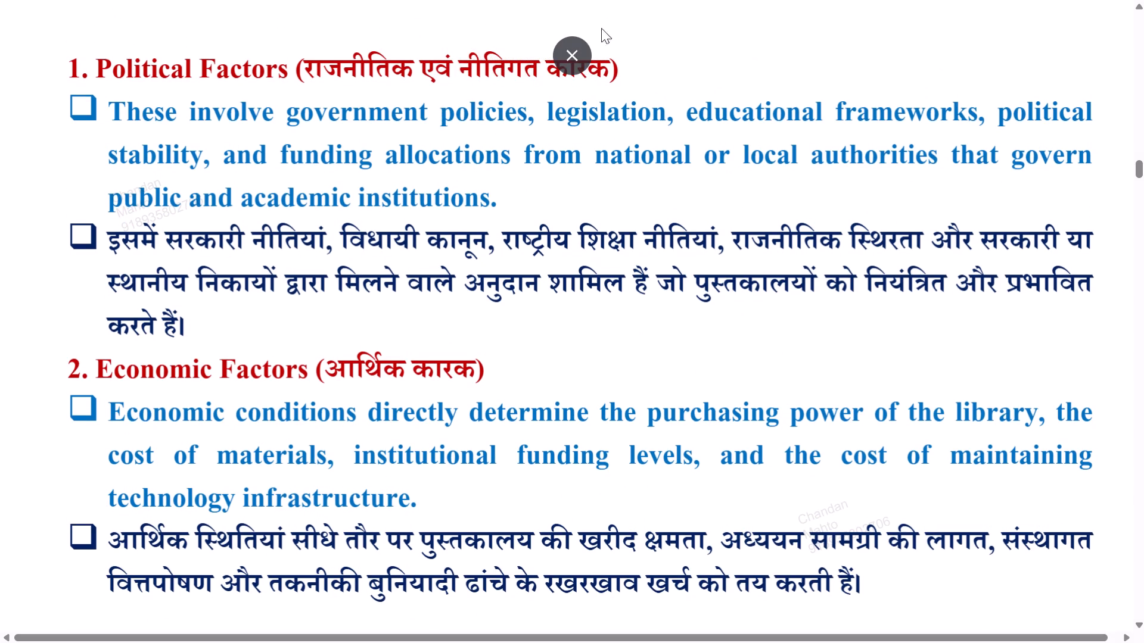
click(570, 58)
Upload Screenshot (1874) from the Screenshots folder to Google Lens in the Google Search tab.
click(520, 14)
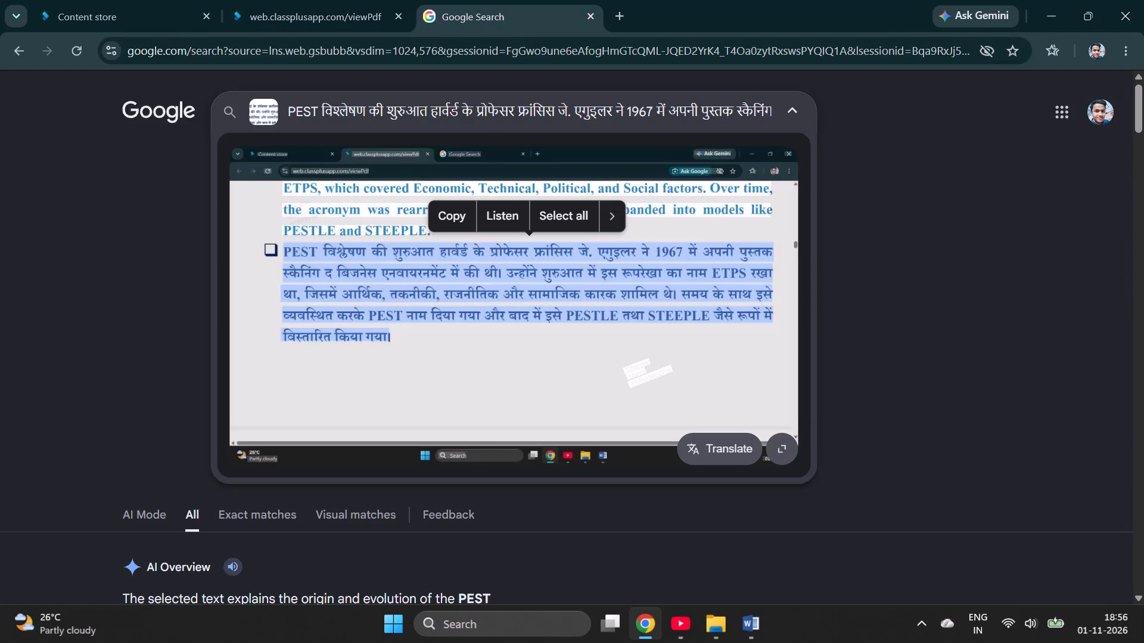
scroll(480, 213, down, 3)
scroll(480, 213, up, 1)
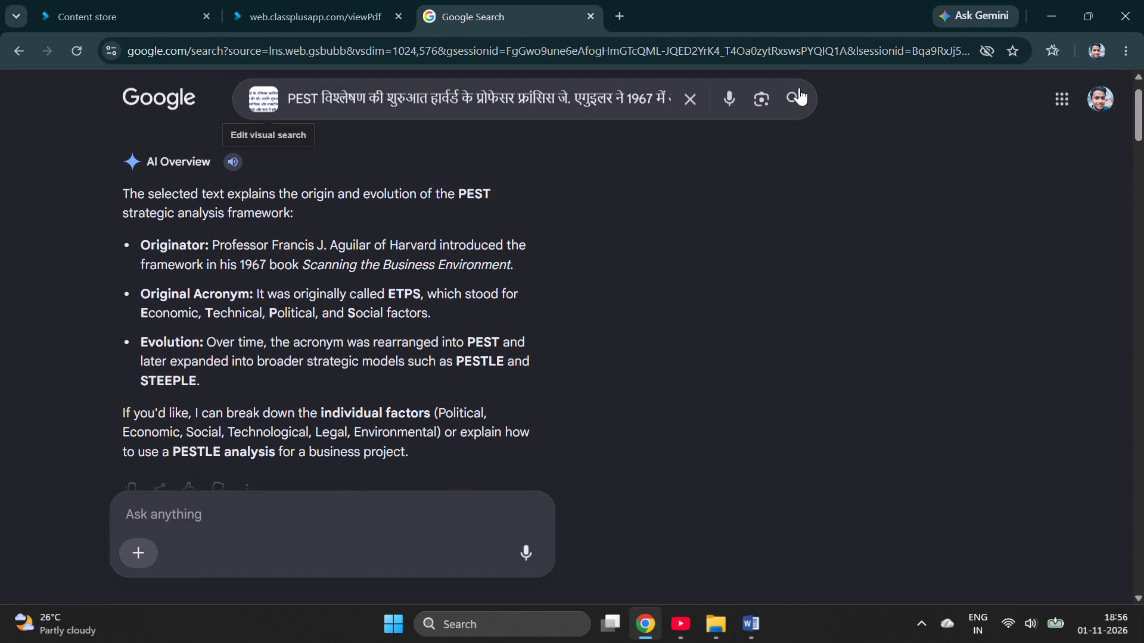
click(764, 96)
click(620, 202)
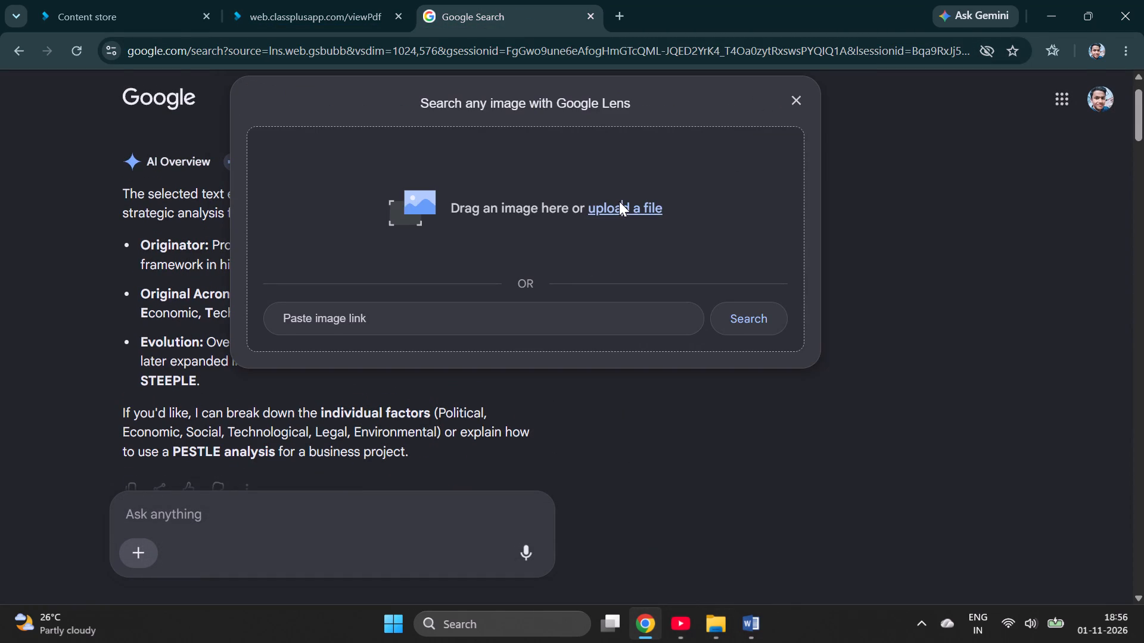
scroll(520, 217, down, 6)
scroll(405, 236, down, 1)
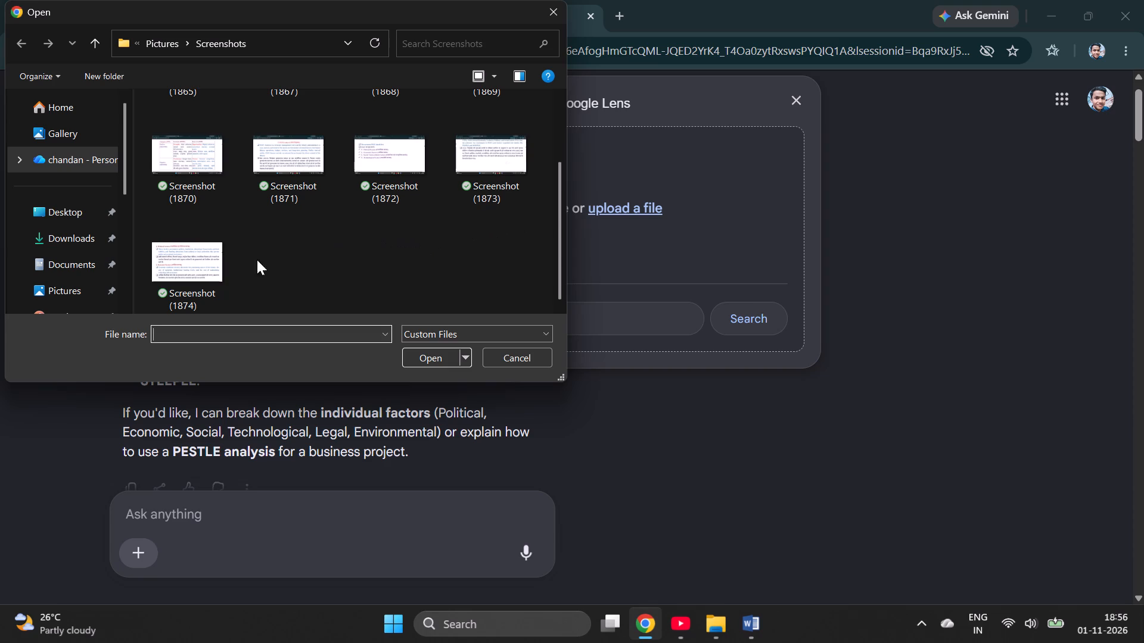
click(161, 271)
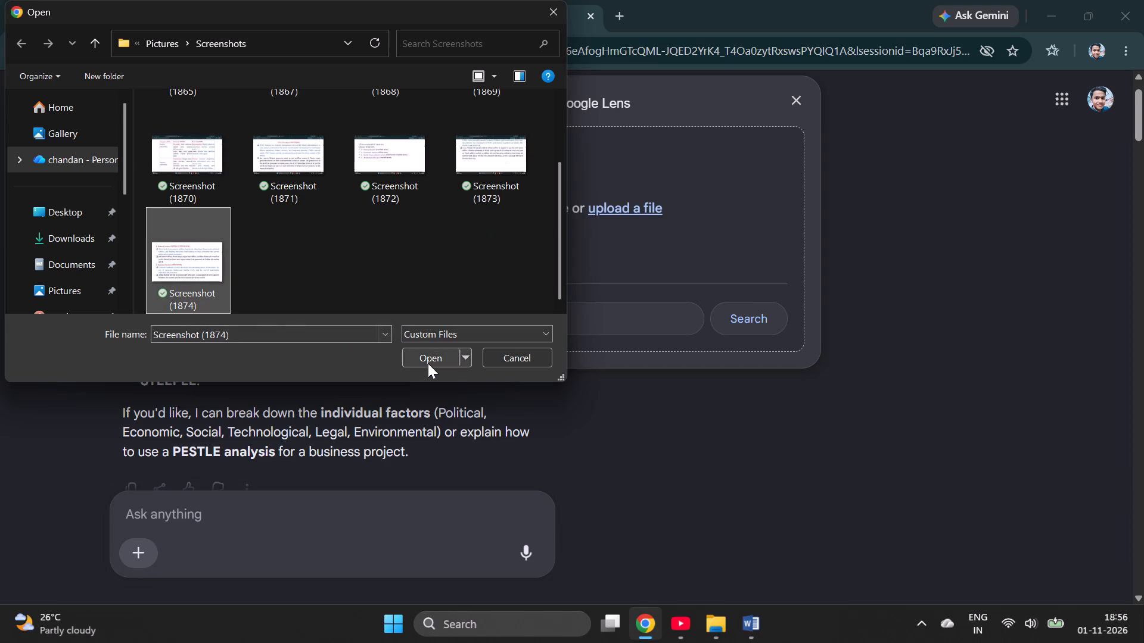
click(428, 363)
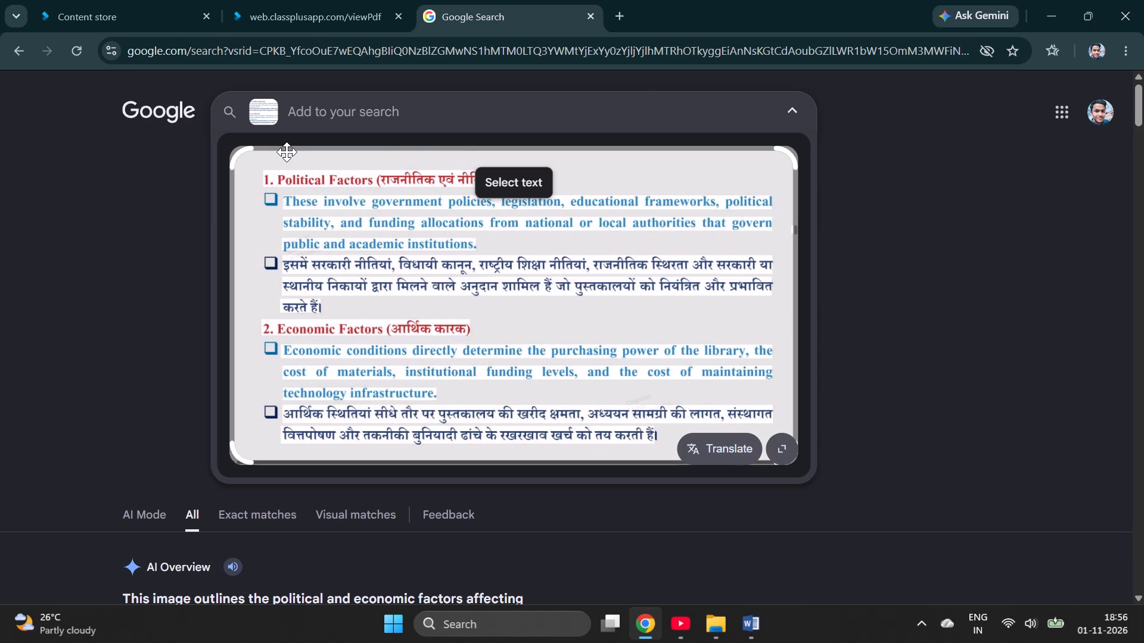
Copy all the recognised text in the Lens image, from "1. Political Factors" through the last Hindi Economic Factors sentence.
click(272, 174)
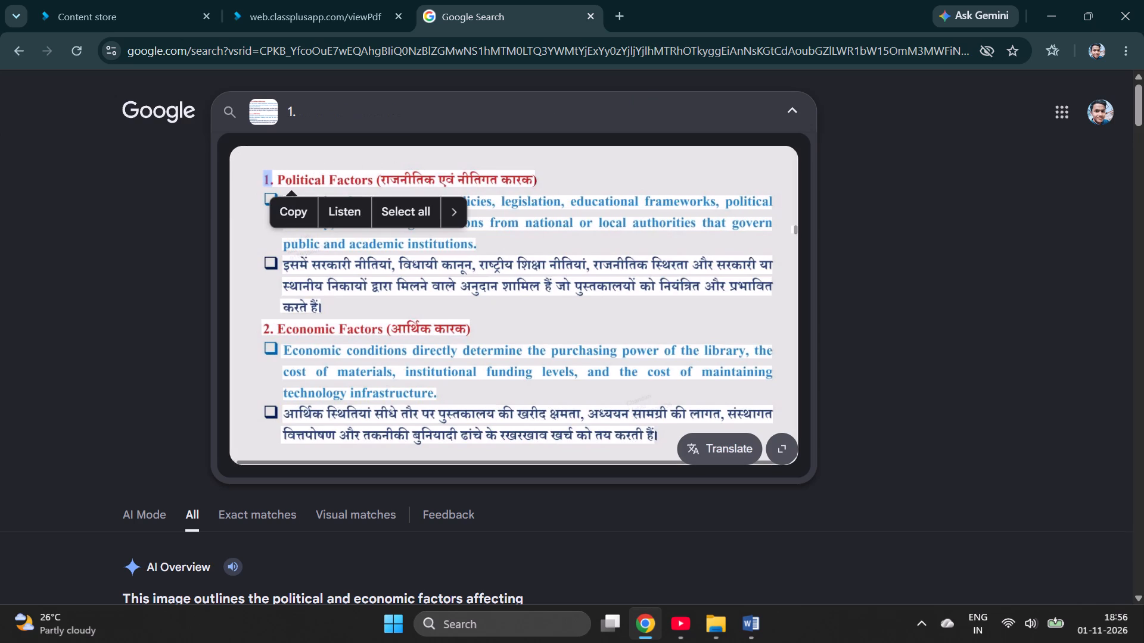
drag(264, 174, 565, 489)
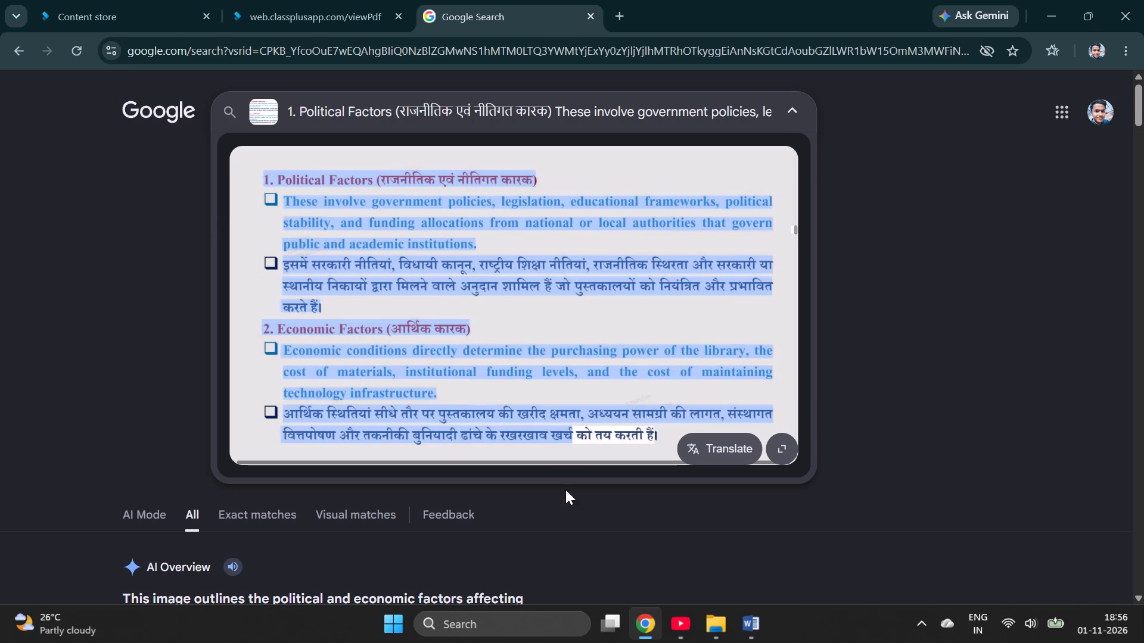
drag(565, 489, 693, 462)
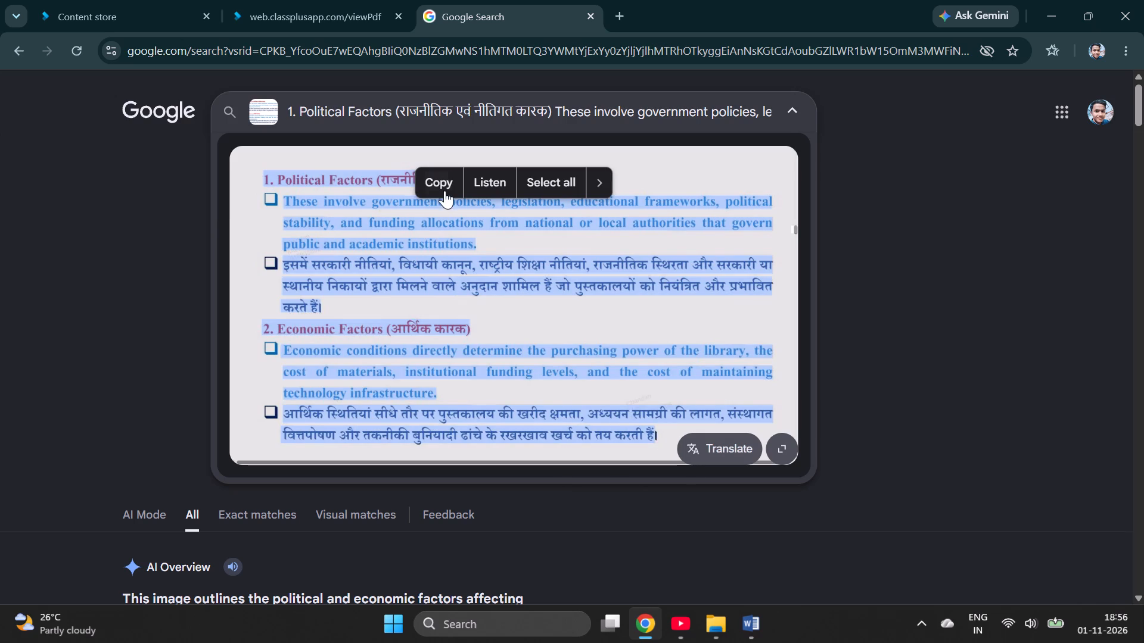
click(434, 174)
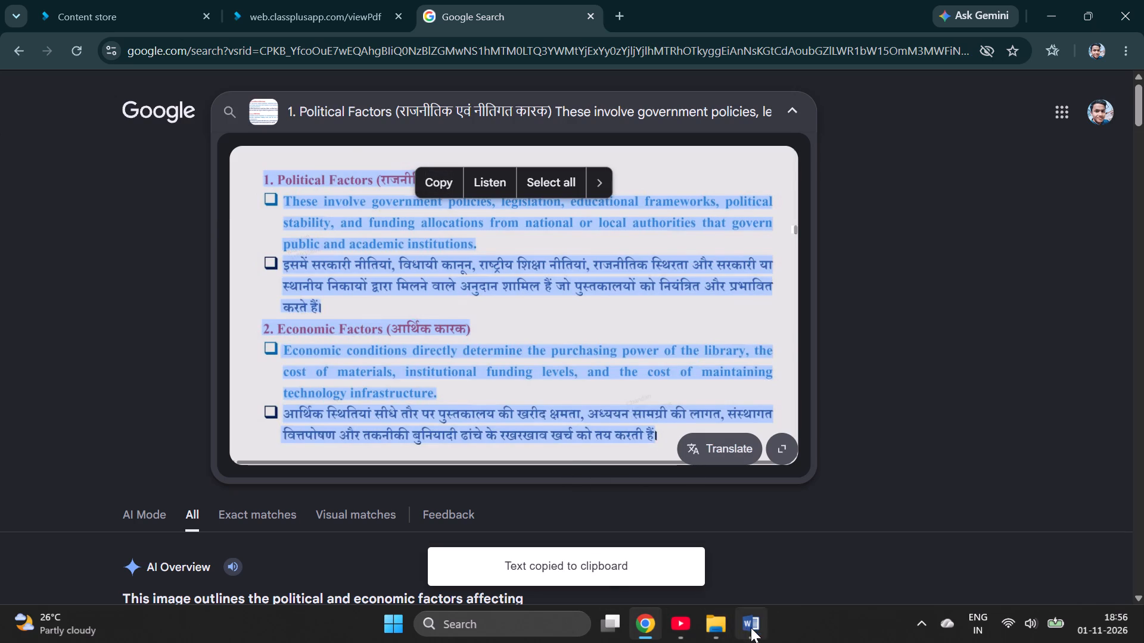
Switch to the part 4 Word document and paste the copied text at the empty arrow bullet below the Hindi PEST origin paragraph.
click(751, 628)
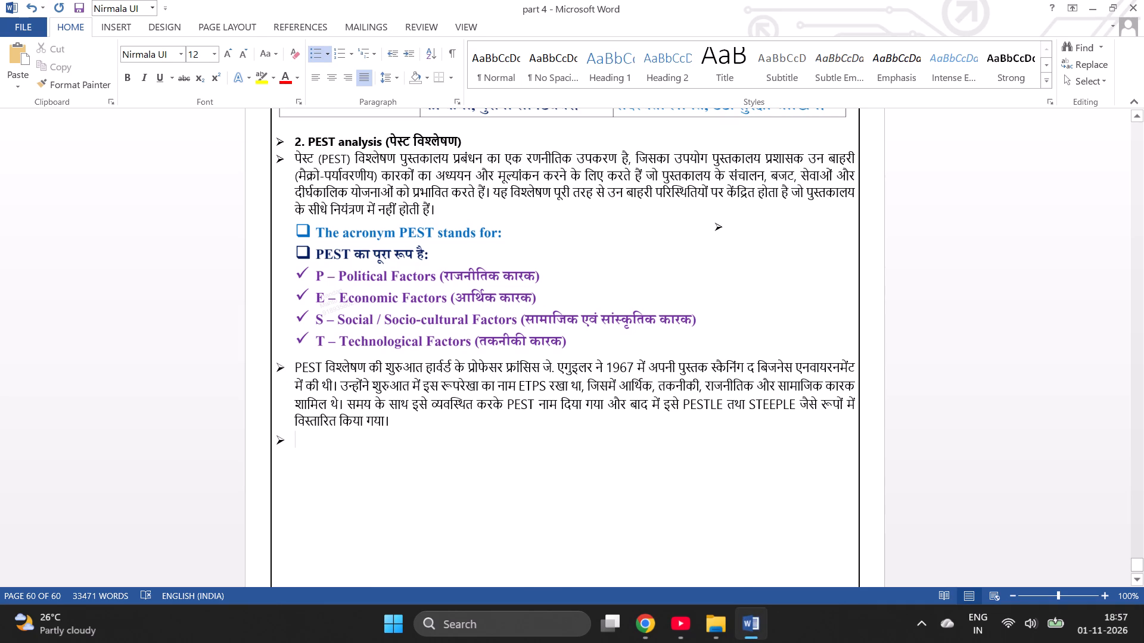
key(ctrl+v)
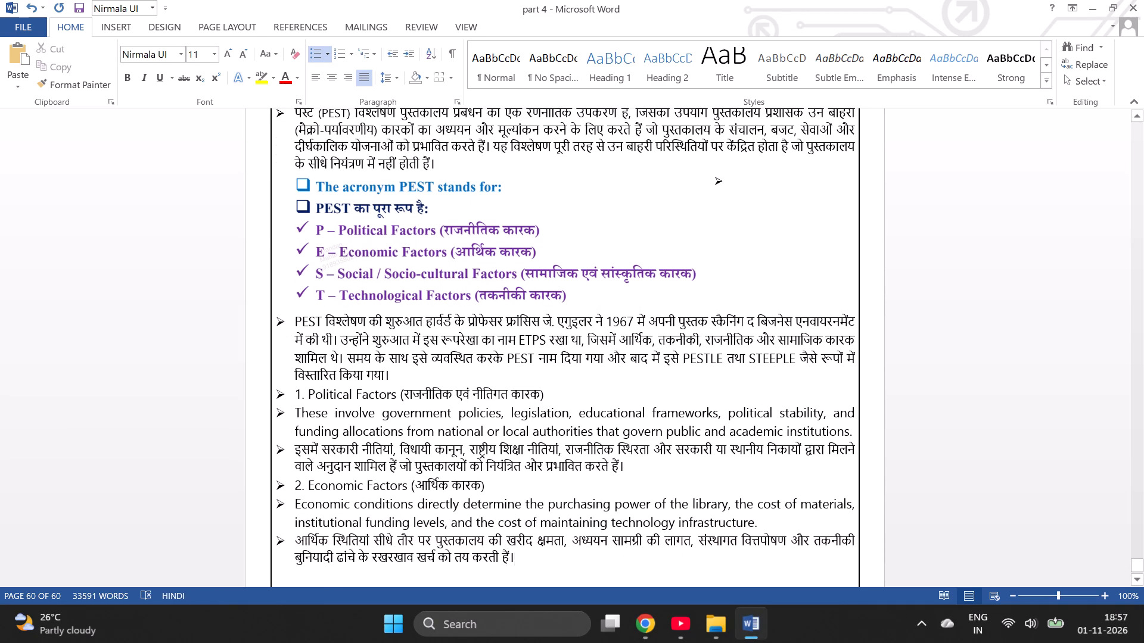
Make the pasted headings "1. Political Factors" and "2. Economic Factors" bold, including their Hindi translations in brackets.
click(293, 397)
drag(293, 397, 374, 416)
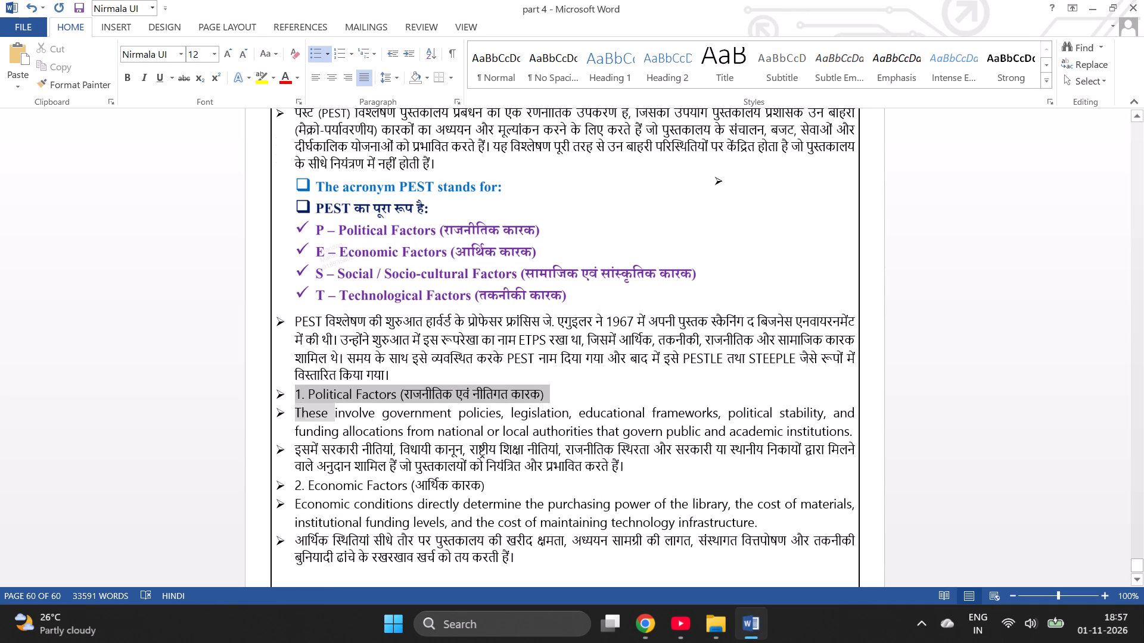
drag(374, 416, 549, 394)
click(562, 374)
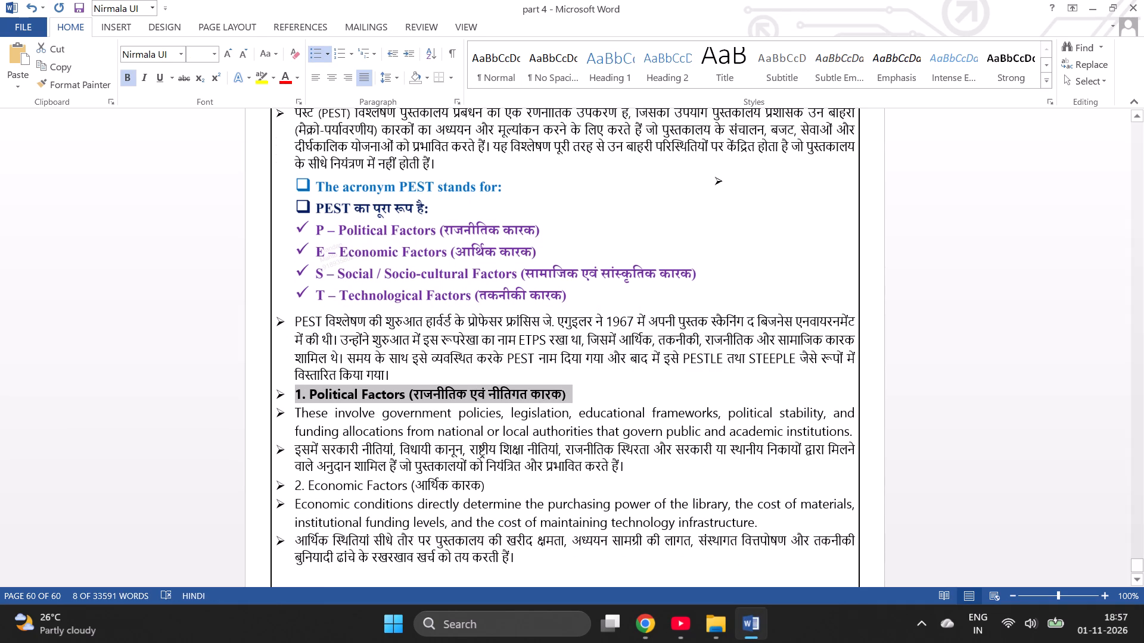
click(298, 480)
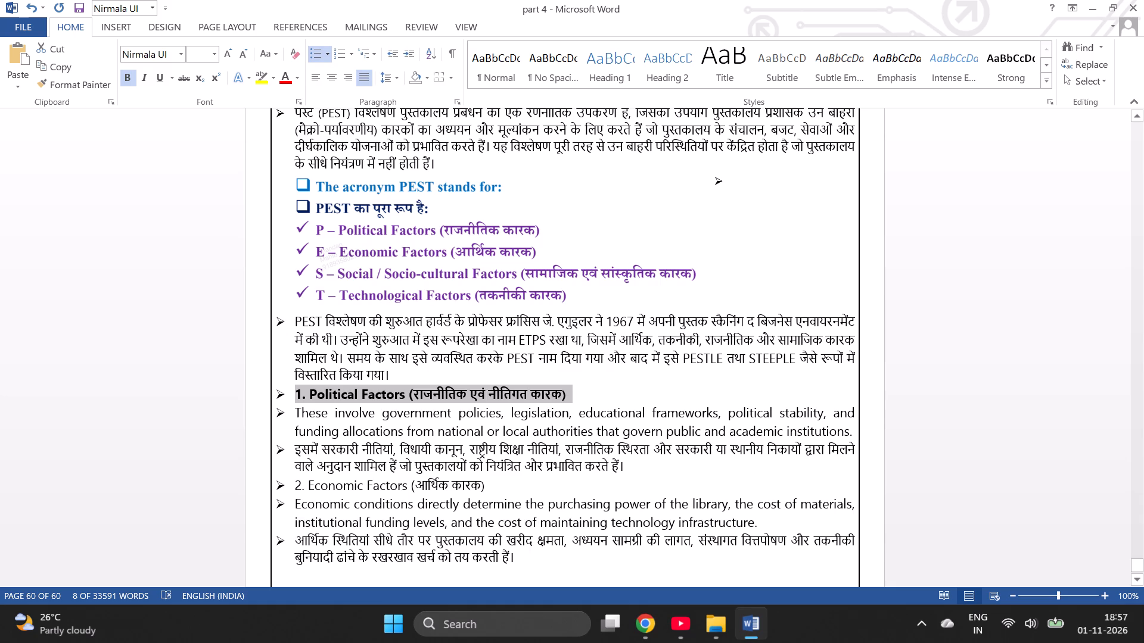
drag(298, 480, 487, 489)
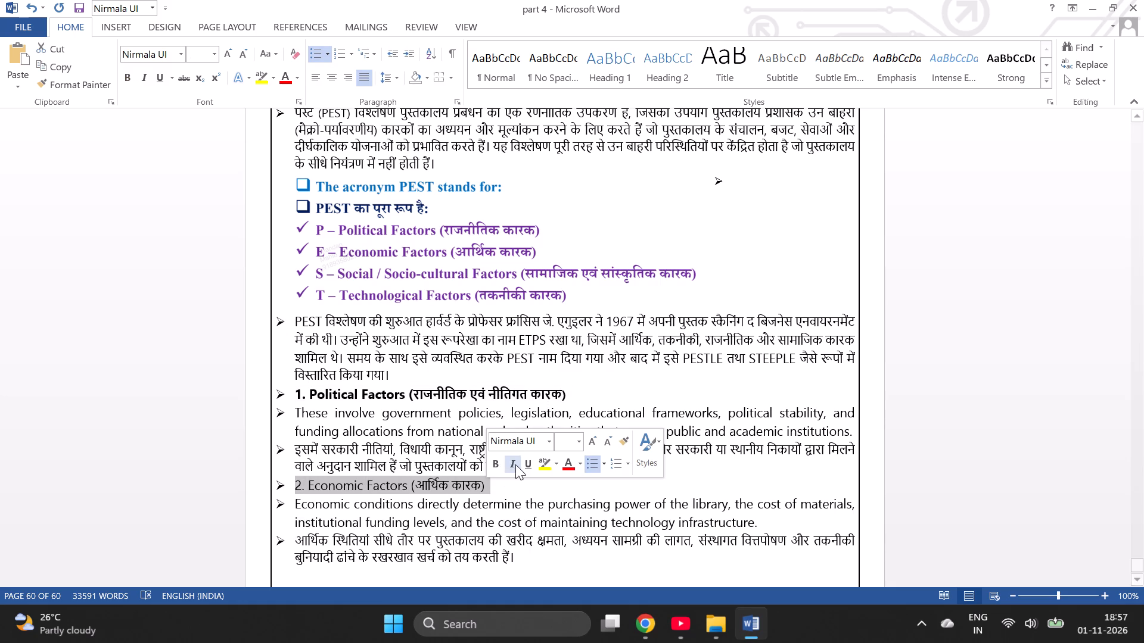
click(500, 461)
Start a new arrow-bulleted line after the Hindi Economic Factors paragraph.
scroll(509, 541, down, 4)
click(543, 514)
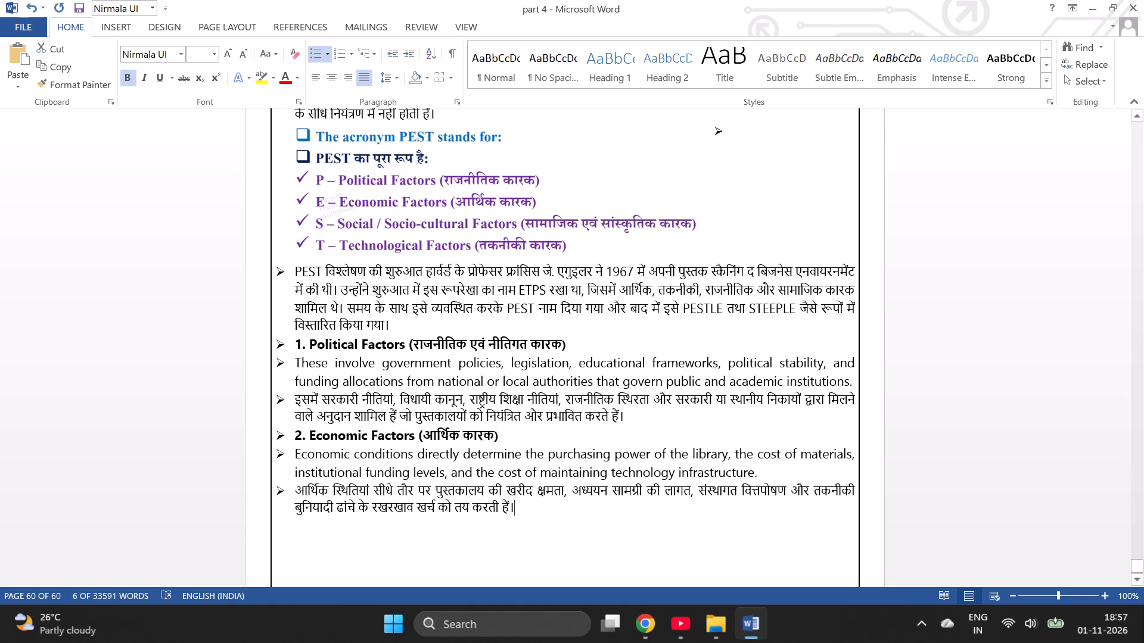
key(Return)
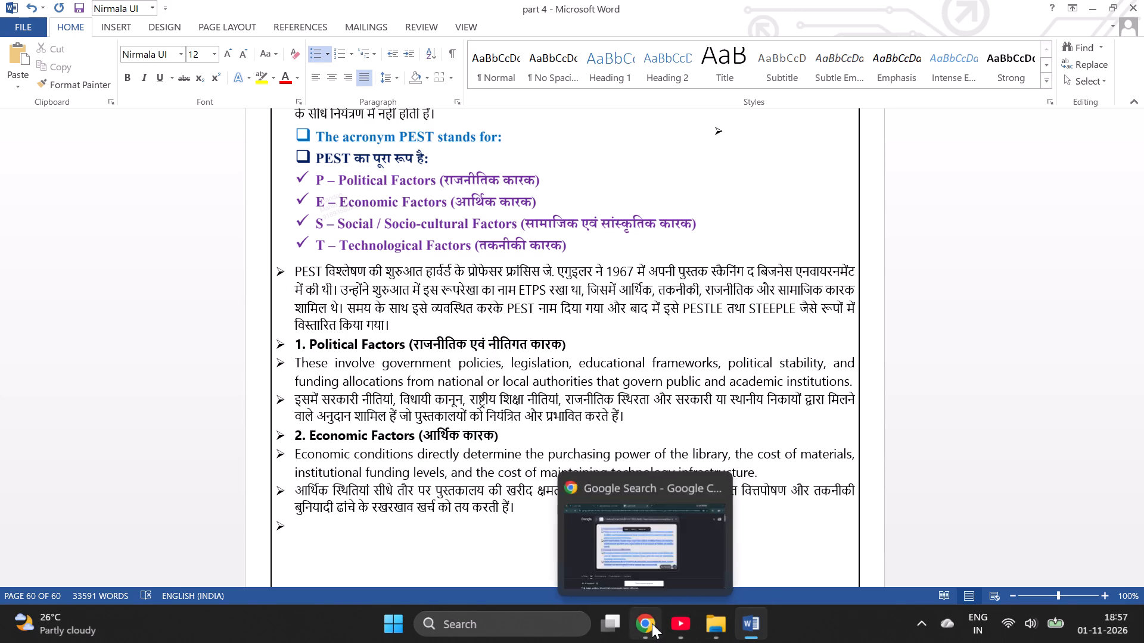
Switch to the PDF in Chrome and capture a screenshot of the slide with "3. Social / Socio-cultural Factors" and "4. Technological Factors".
click(652, 623)
click(344, 14)
scroll(334, 457, down, 7)
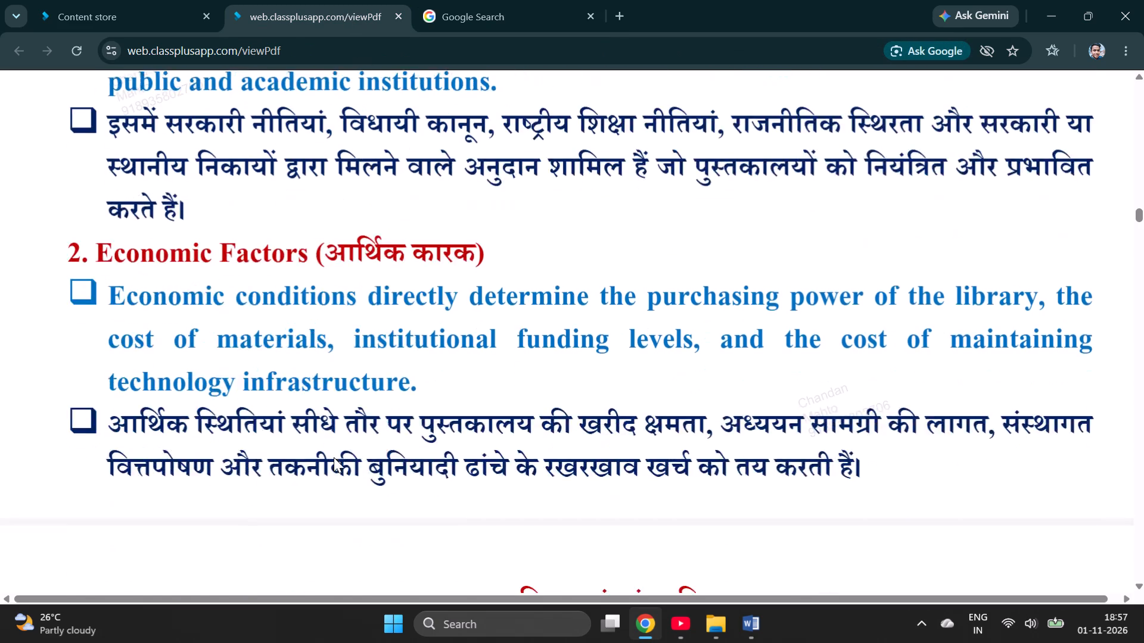
scroll(334, 459, down, 19)
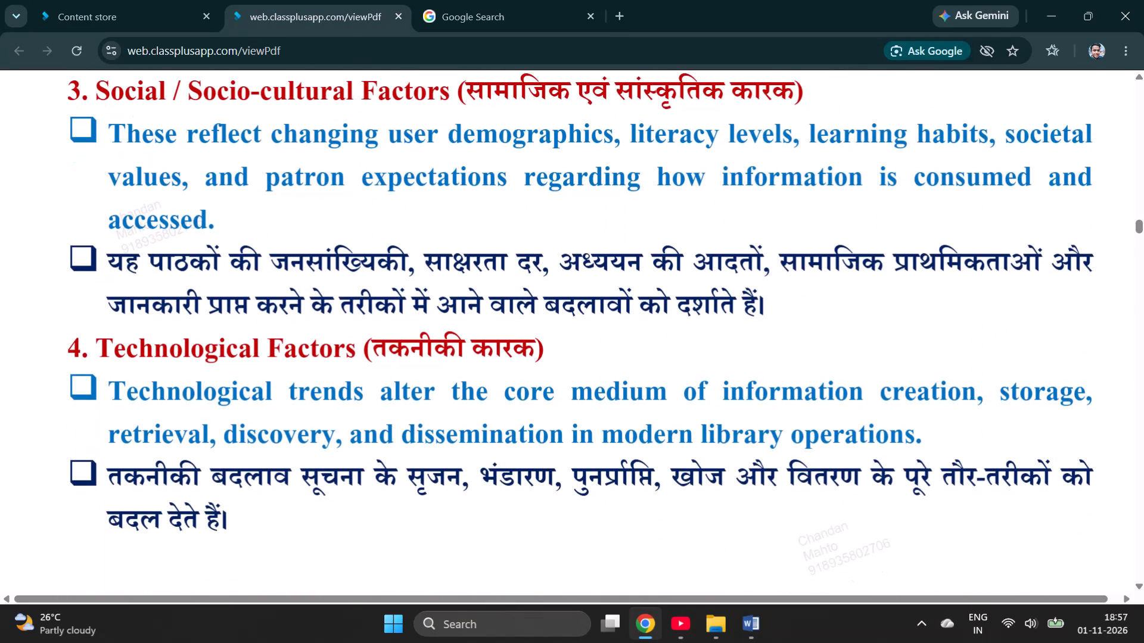
scroll(335, 466, up, 2)
scroll(335, 466, down, 1)
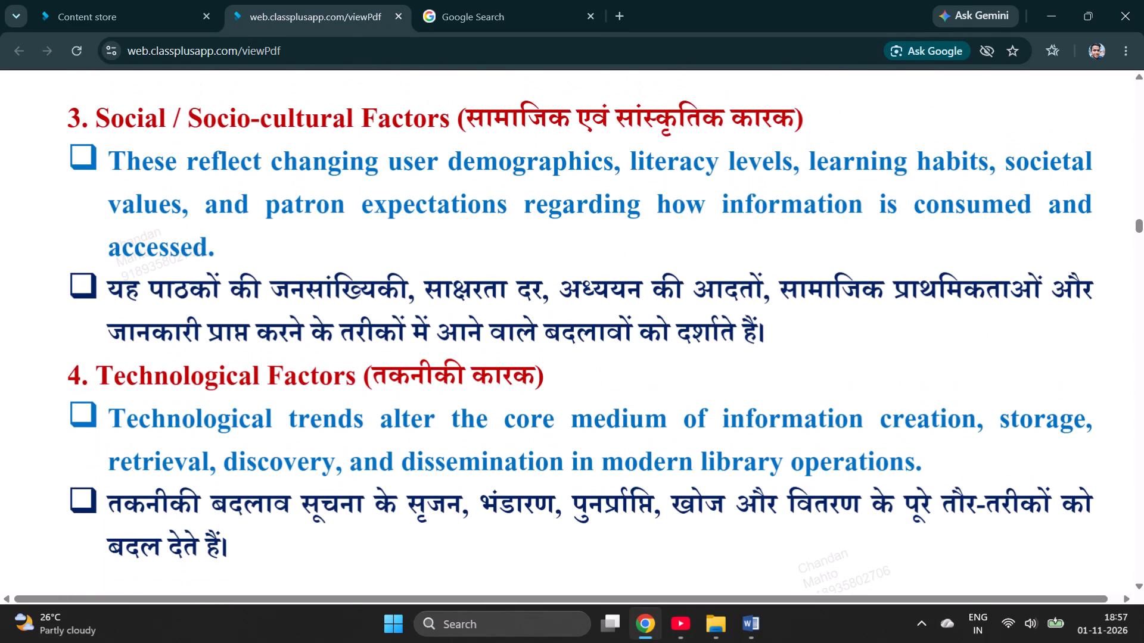
key(super+Print)
Upload the file Screenshot (1875) from the Screenshots folder to a Google Lens image search.
scroll(332, 464, up, 7)
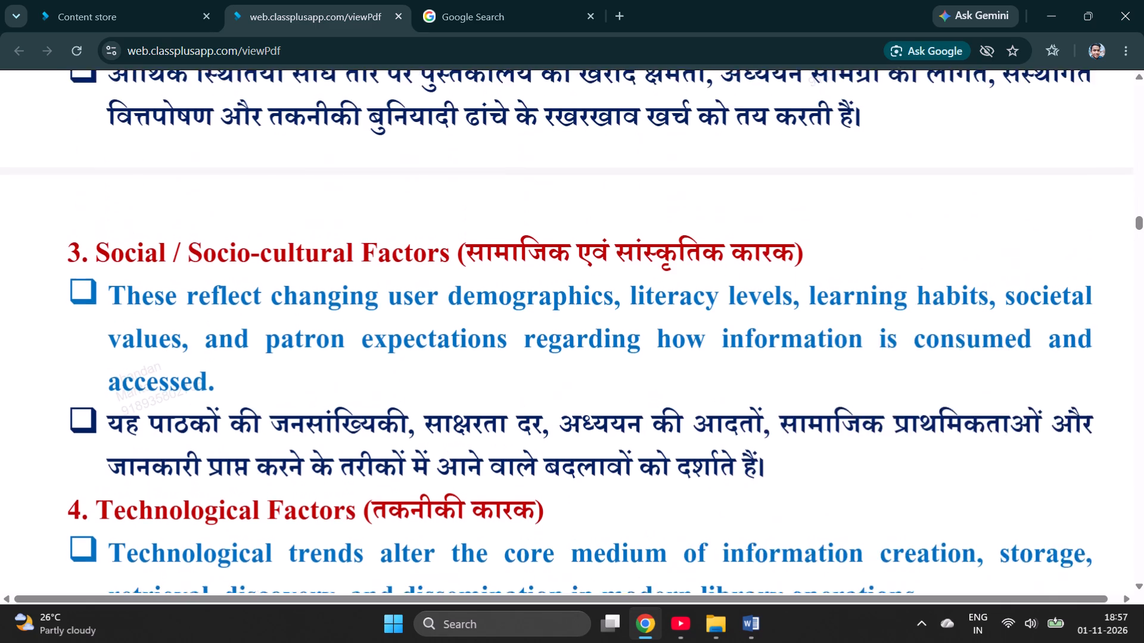
scroll(332, 464, up, 10)
click(527, 0)
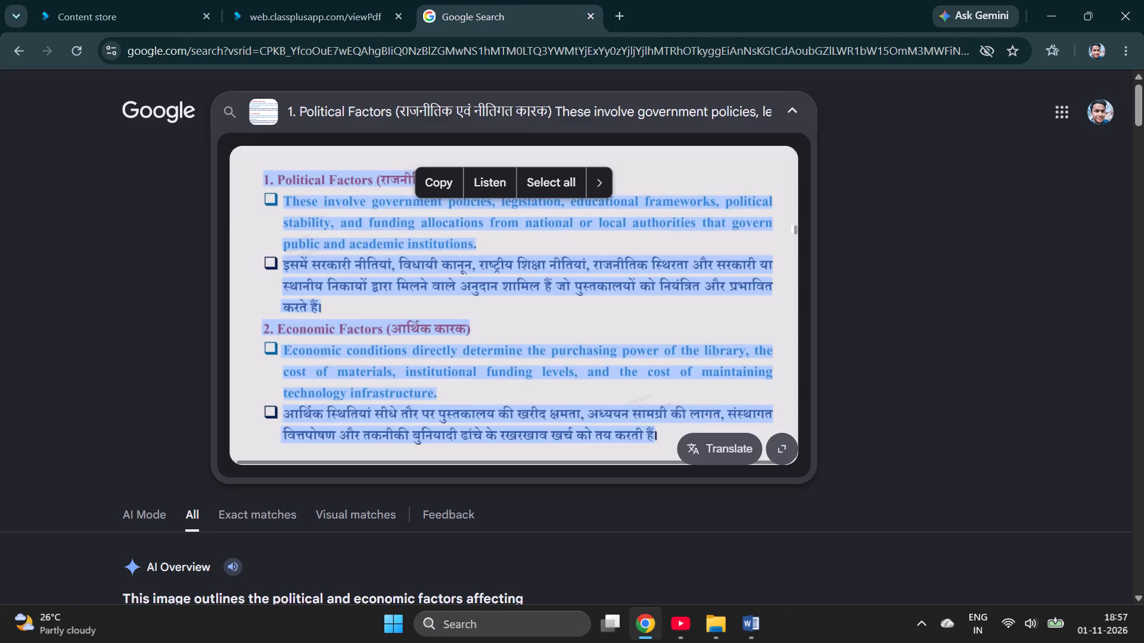
scroll(536, 230, down, 4)
scroll(536, 230, up, 4)
click(763, 111)
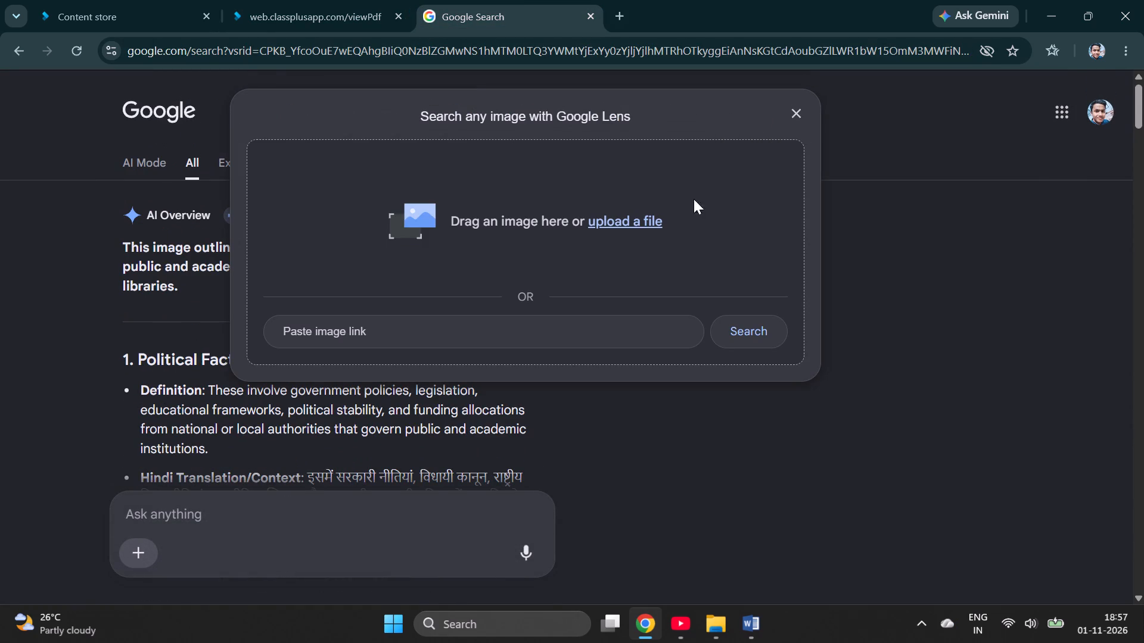
click(636, 216)
scroll(446, 252, down, 8)
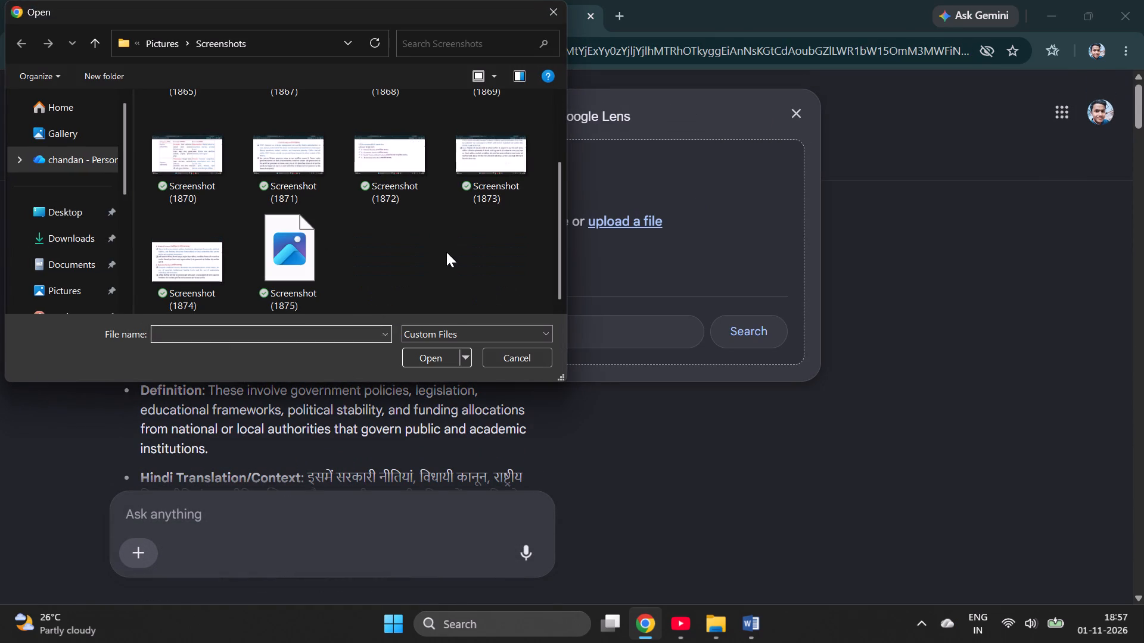
scroll(446, 252, down, 4)
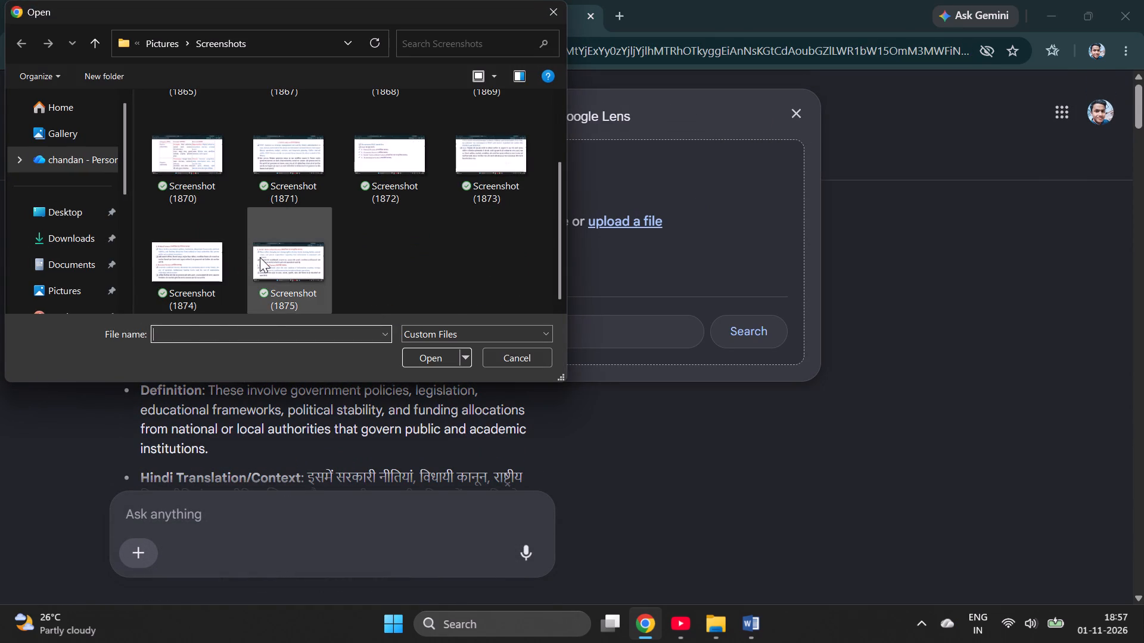
click(260, 257)
click(447, 352)
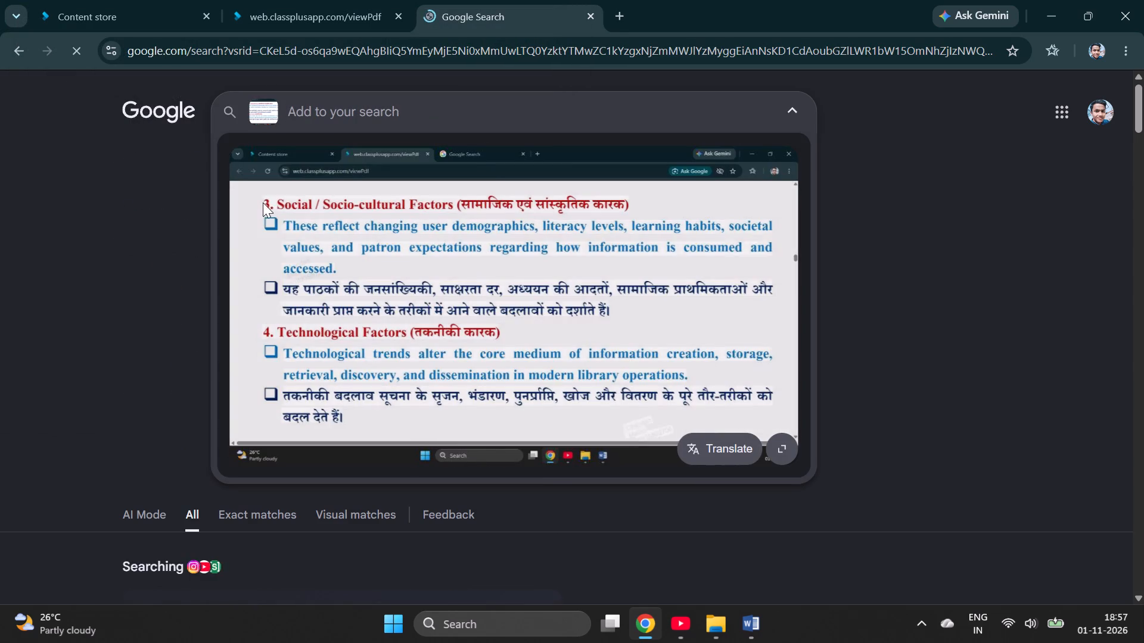
Copy the recognised text in the Lens image, from "3. Social / Socio-cultural Factors" through the last Hindi Technological Factors sentence.
click(265, 205)
drag(265, 205, 490, 396)
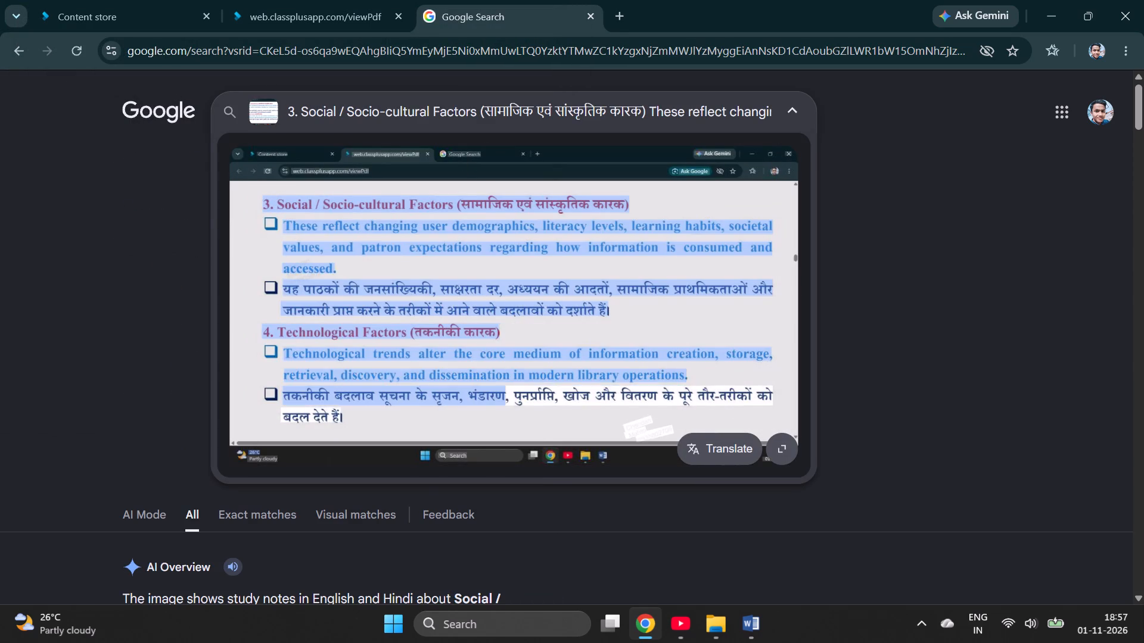
drag(490, 396, 439, 413)
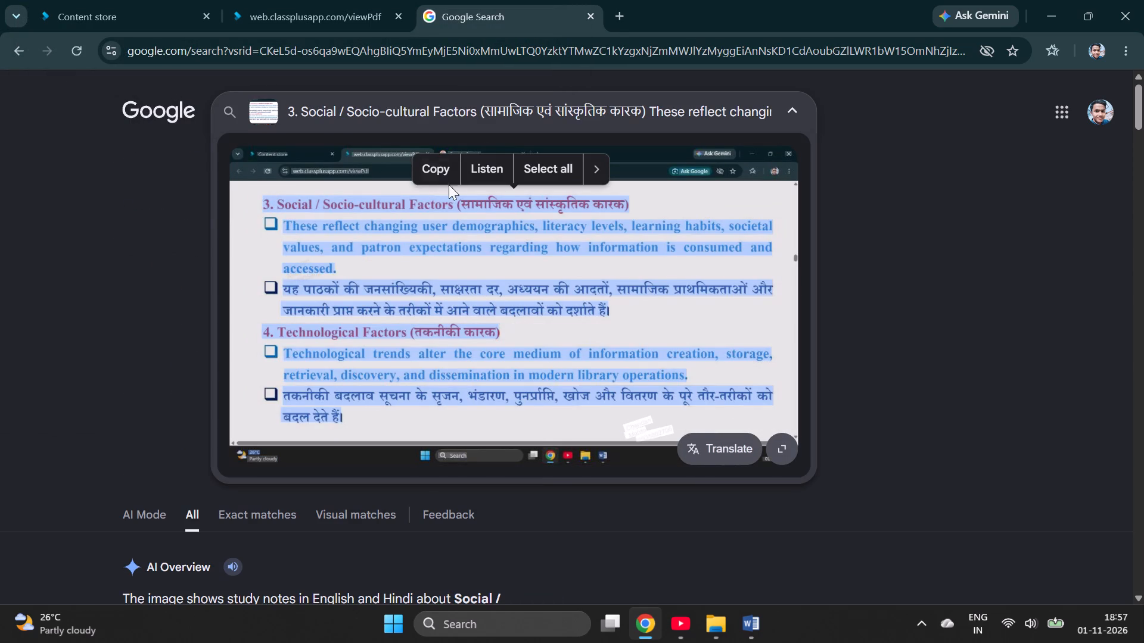
click(447, 164)
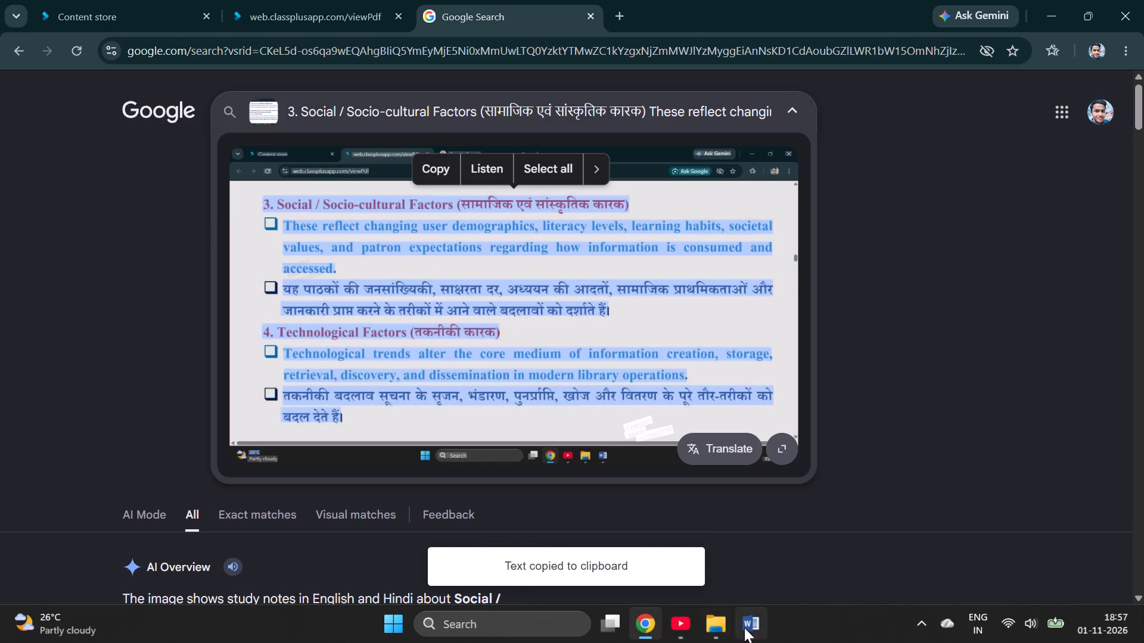
Switch to the part 4 Word document and paste the copied text at the empty arrow bullet below the Hindi Economic Factors paragraph.
click(744, 628)
key(ctrl+v)
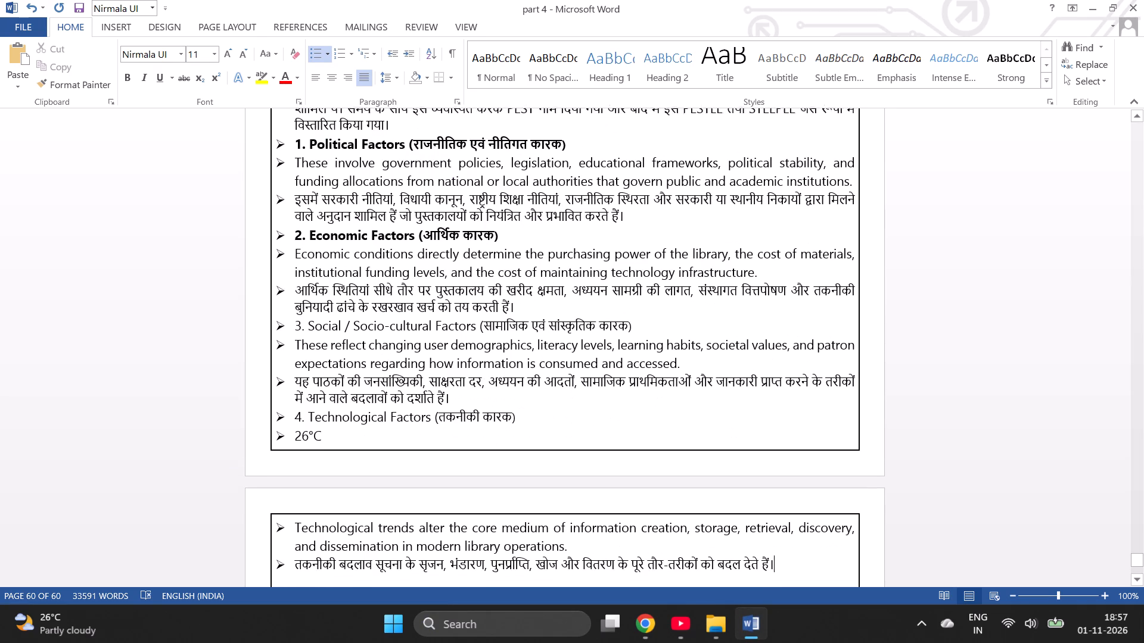
Remove the stray "26°C" text below the pasted heading "4. Technological Factors".
drag(292, 429, 350, 433)
key(ctrl+x)
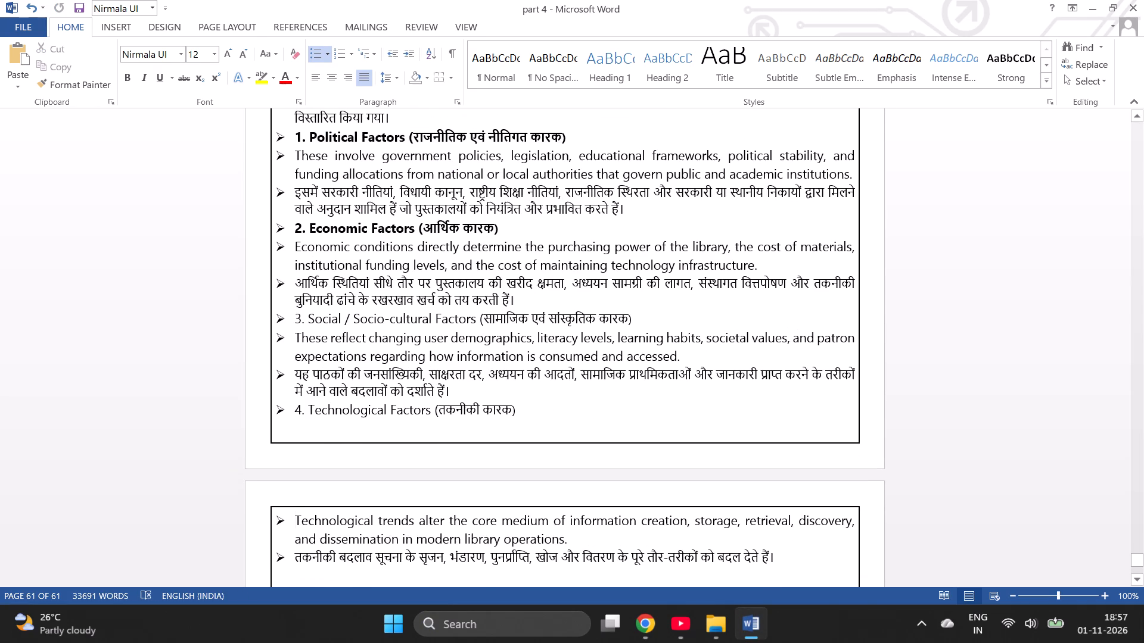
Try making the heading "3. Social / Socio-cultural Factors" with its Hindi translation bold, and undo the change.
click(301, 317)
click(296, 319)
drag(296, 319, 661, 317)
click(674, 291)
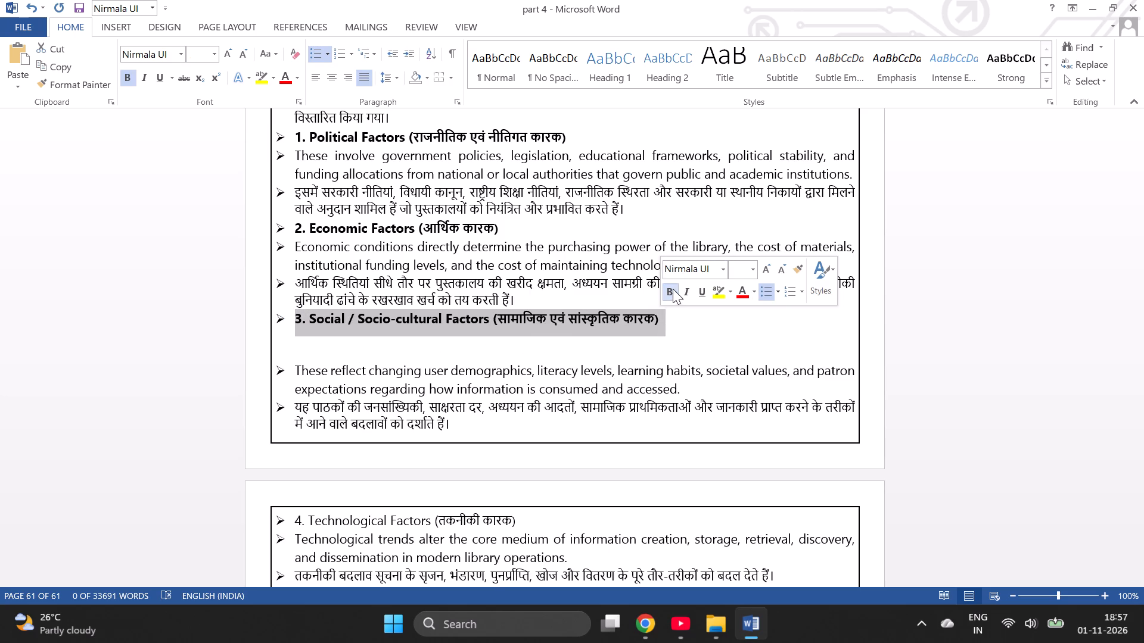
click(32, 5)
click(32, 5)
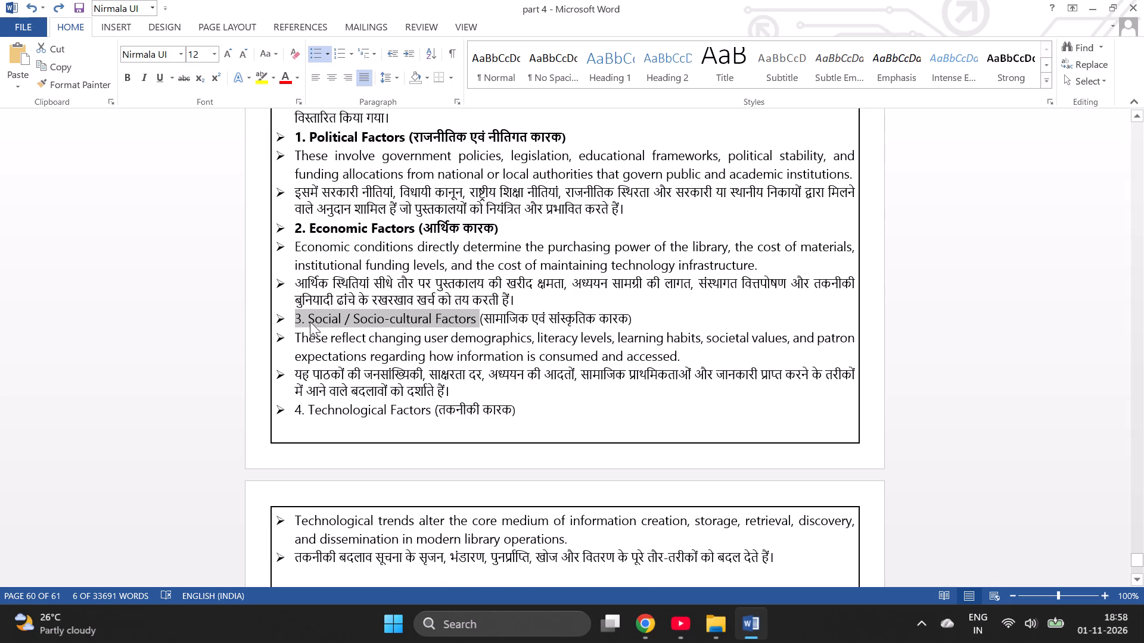
Make the heading "3. Social / Socio-cultural Factors" bold, including its Hindi translation in brackets.
click(294, 299)
drag(295, 320, 505, 318)
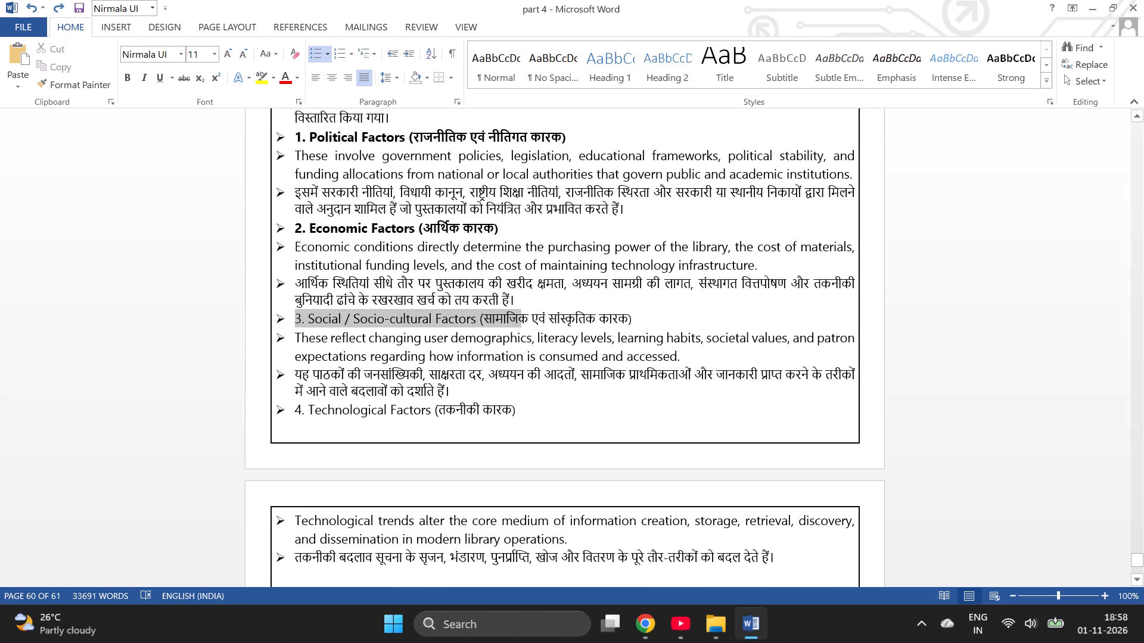
drag(505, 318, 651, 313)
click(659, 291)
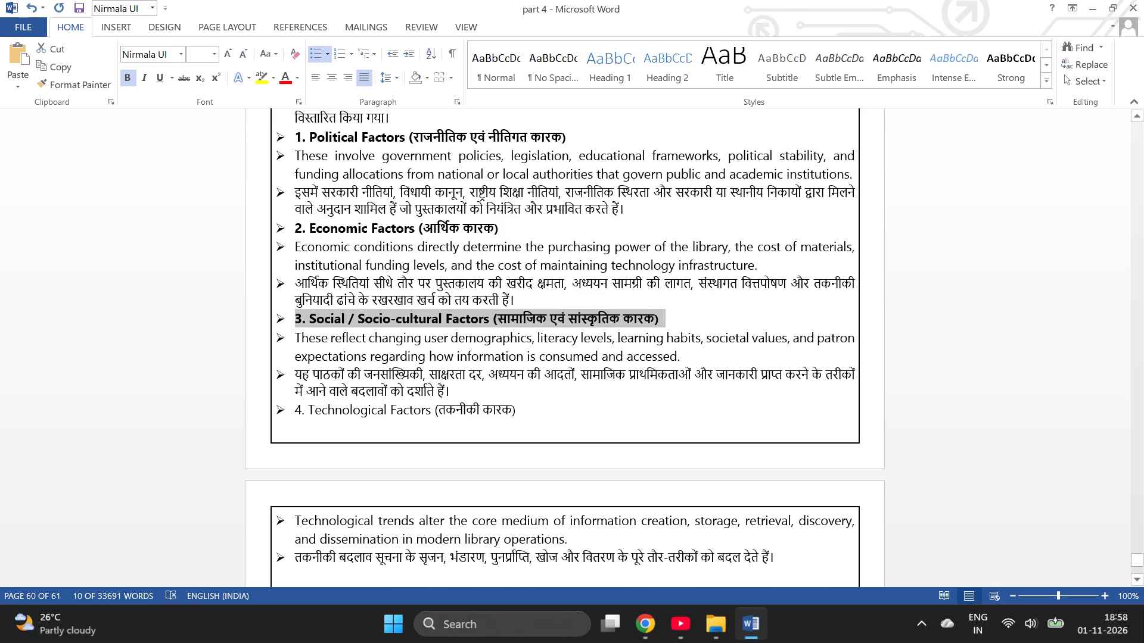
Remove the arrow bullet from the heading "4. Technological Factors" and push the heading down to the top of the following page.
click(291, 408)
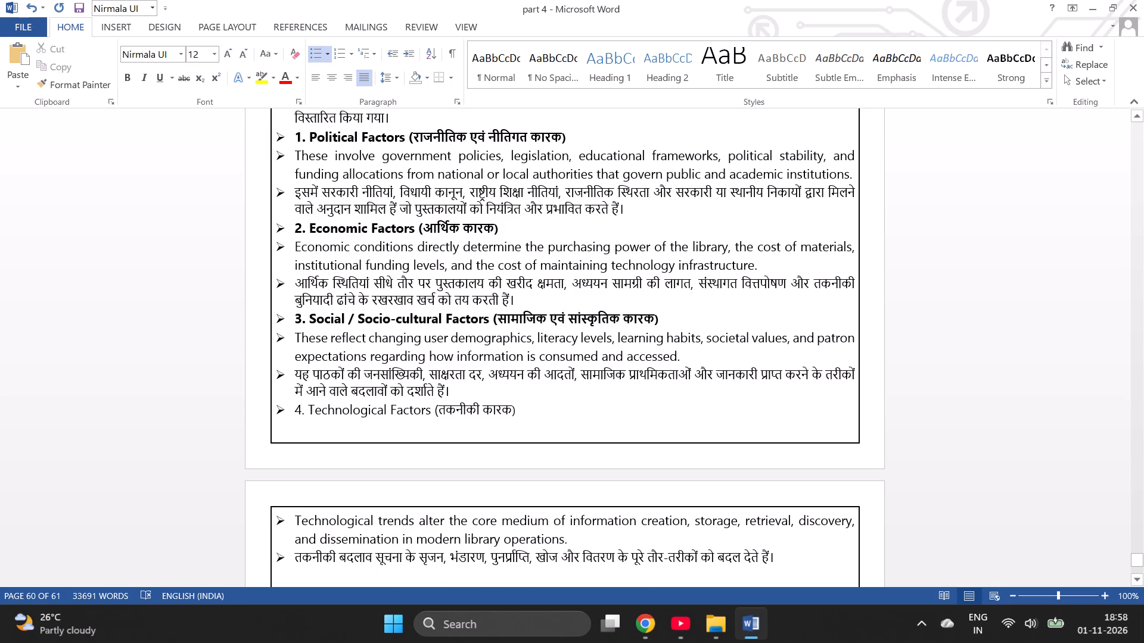
key(BackSpace)
key(Return)
key(Return)
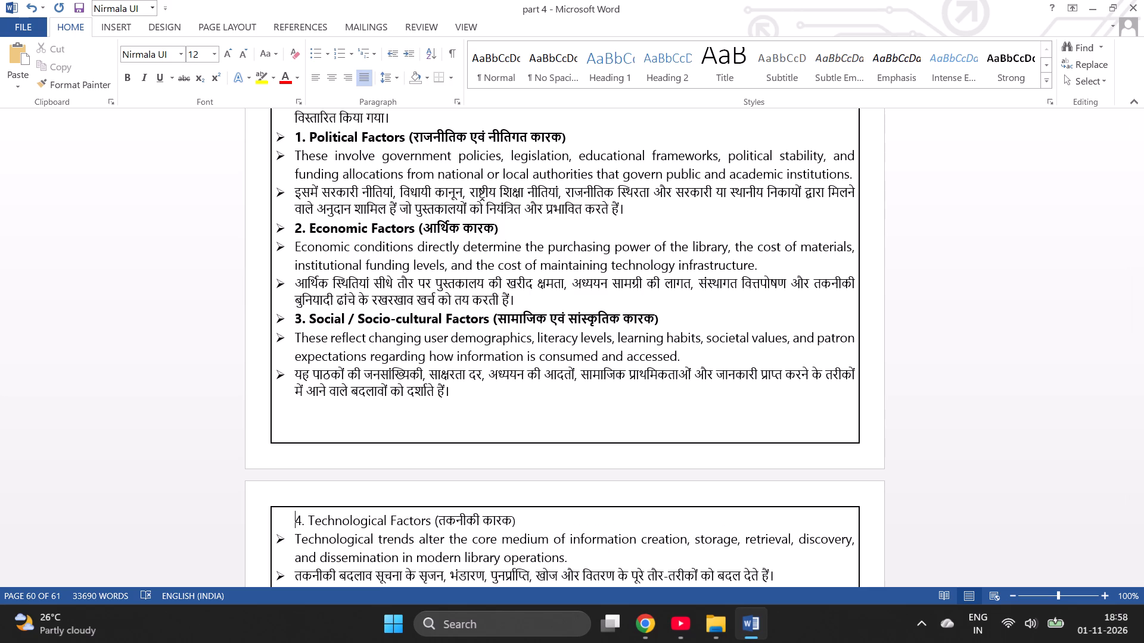
Make the heading "4. Technological Factors" bold, including its Hindi translation in brackets.
click(300, 524)
drag(294, 525, 325, 520)
drag(325, 520, 514, 516)
click(524, 493)
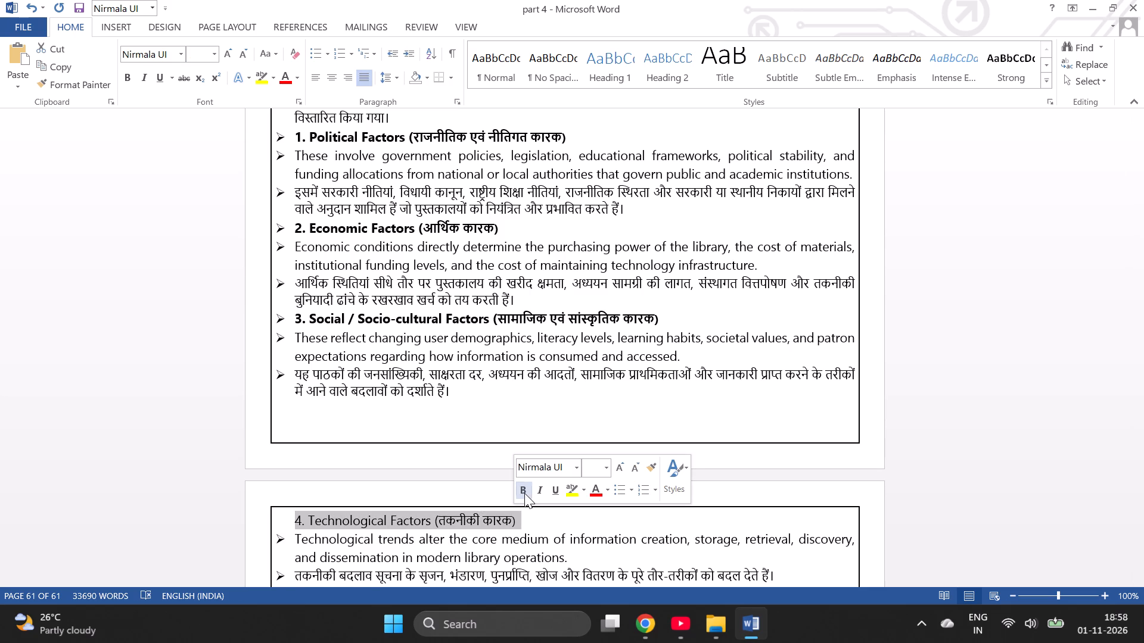
Start a new arrow-bulleted line after the Hindi Technological Factors paragraph.
scroll(461, 497, down, 5)
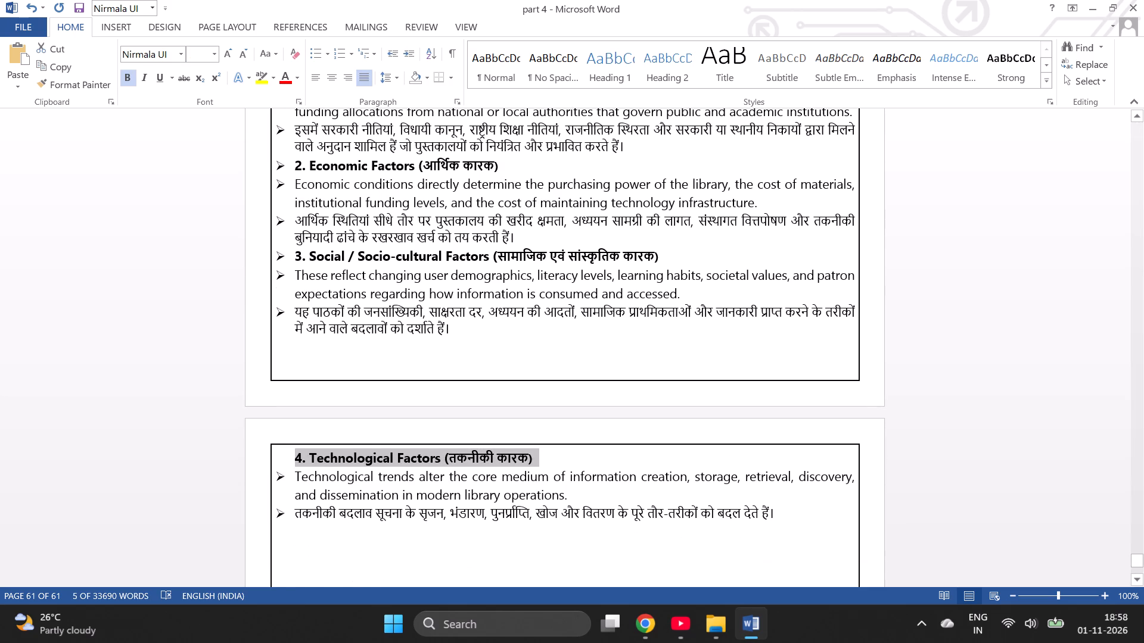
click(838, 519)
key(Return)
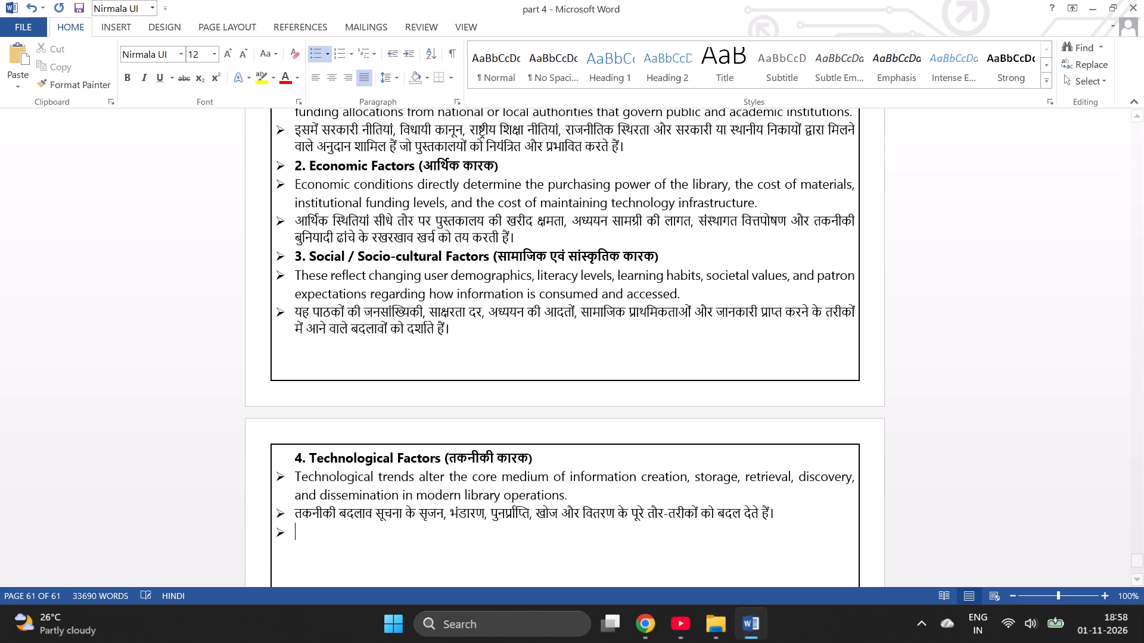
Switch to the PDF in Chrome and capture a screenshot of the bilingual slide on PEST variations such as PESTLE and C-PEST.
scroll(359, 375, up, 9)
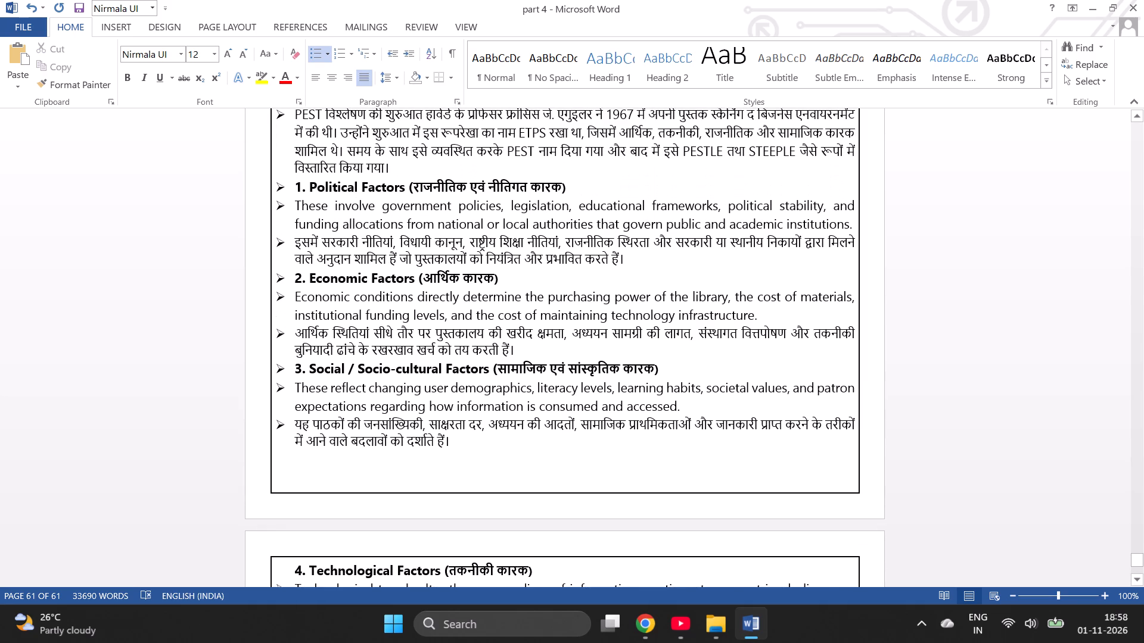
scroll(359, 375, down, 11)
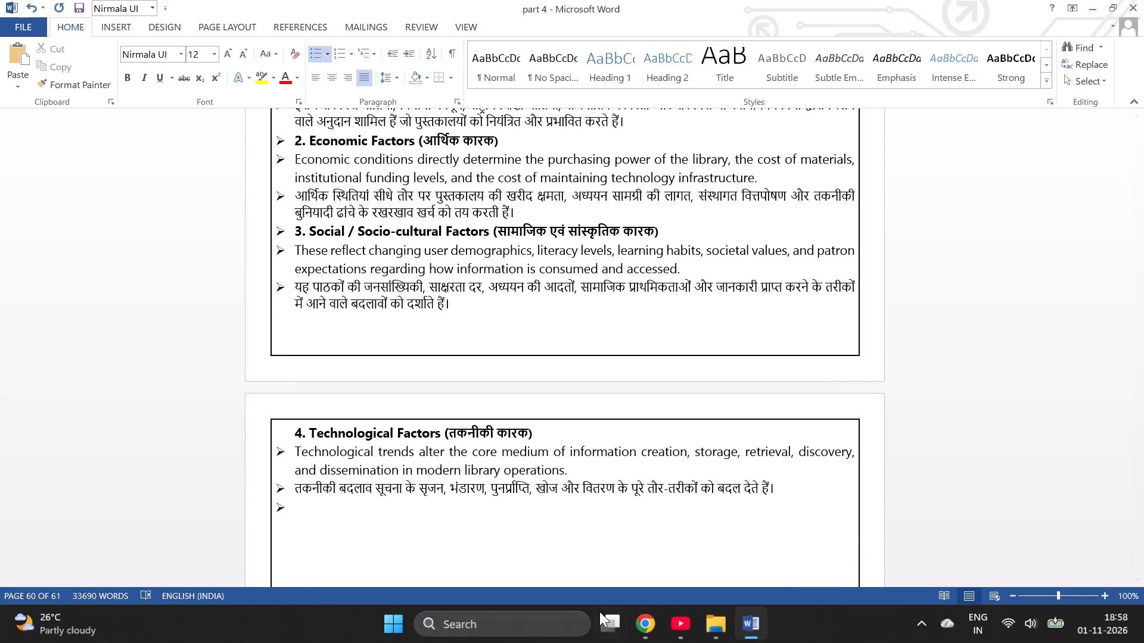
click(649, 625)
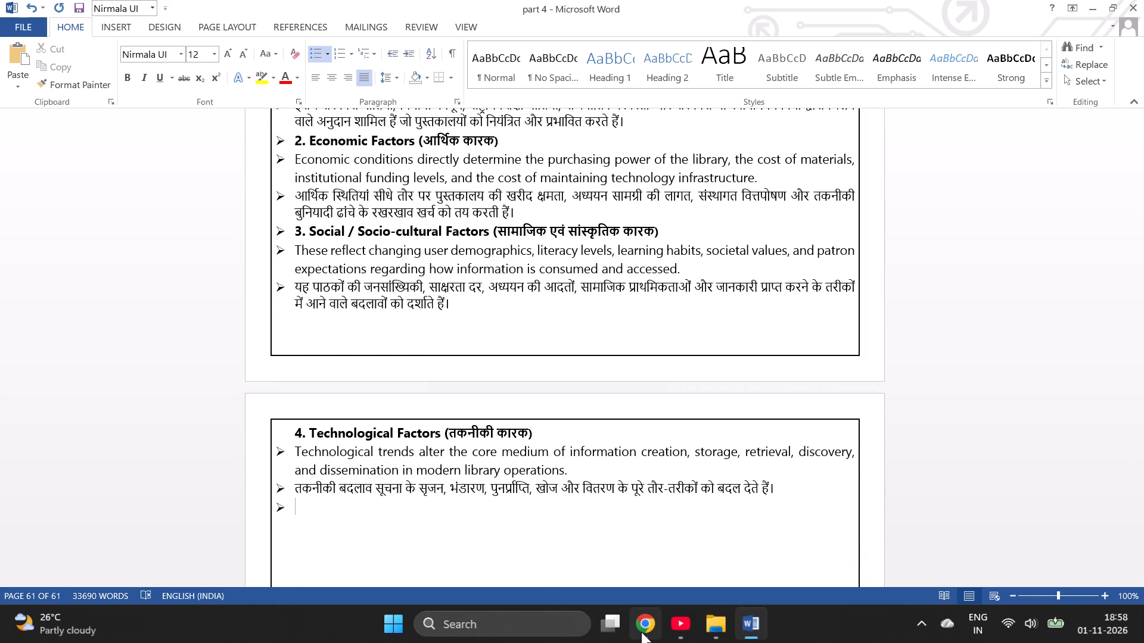
click(642, 632)
click(334, 0)
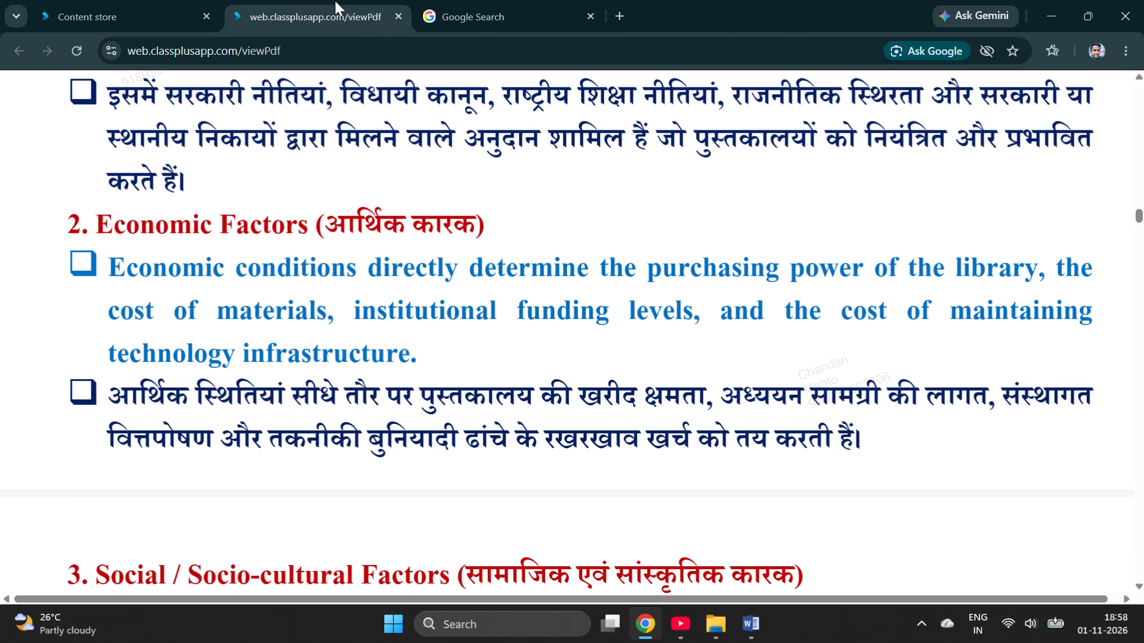
scroll(446, 498, down, 15)
scroll(425, 480, down, 7)
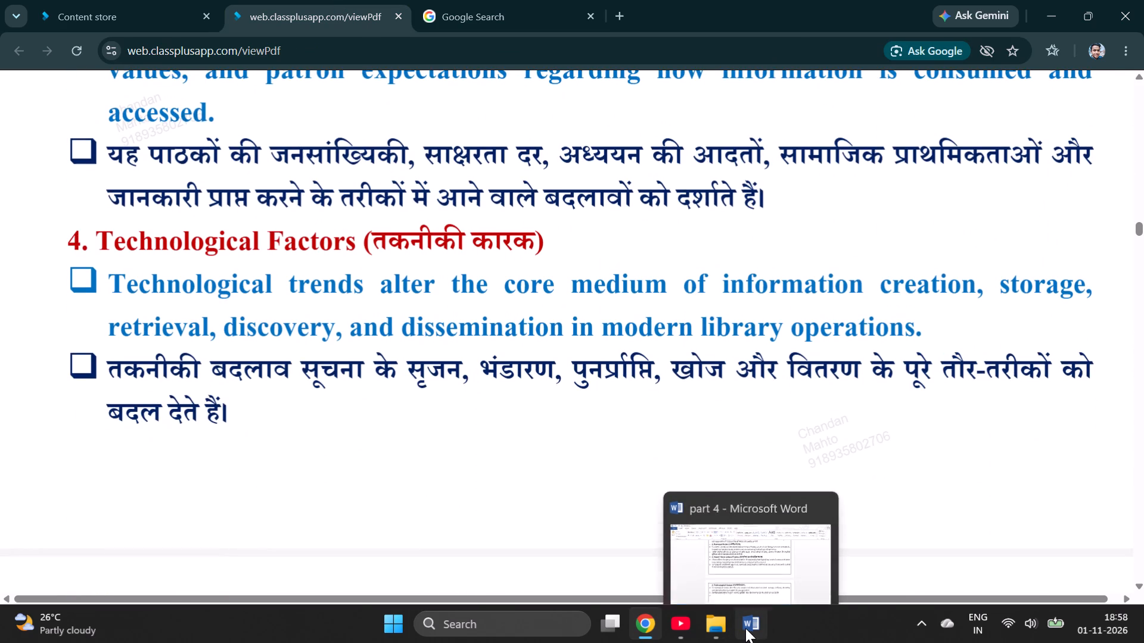
click(745, 628)
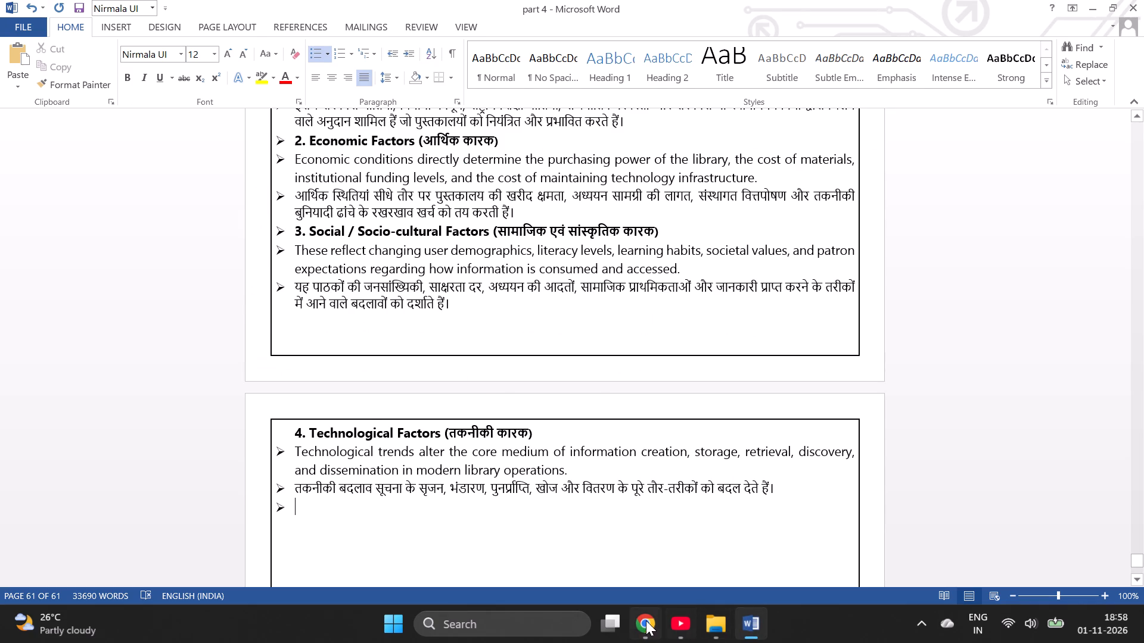
click(646, 620)
scroll(433, 370, down, 18)
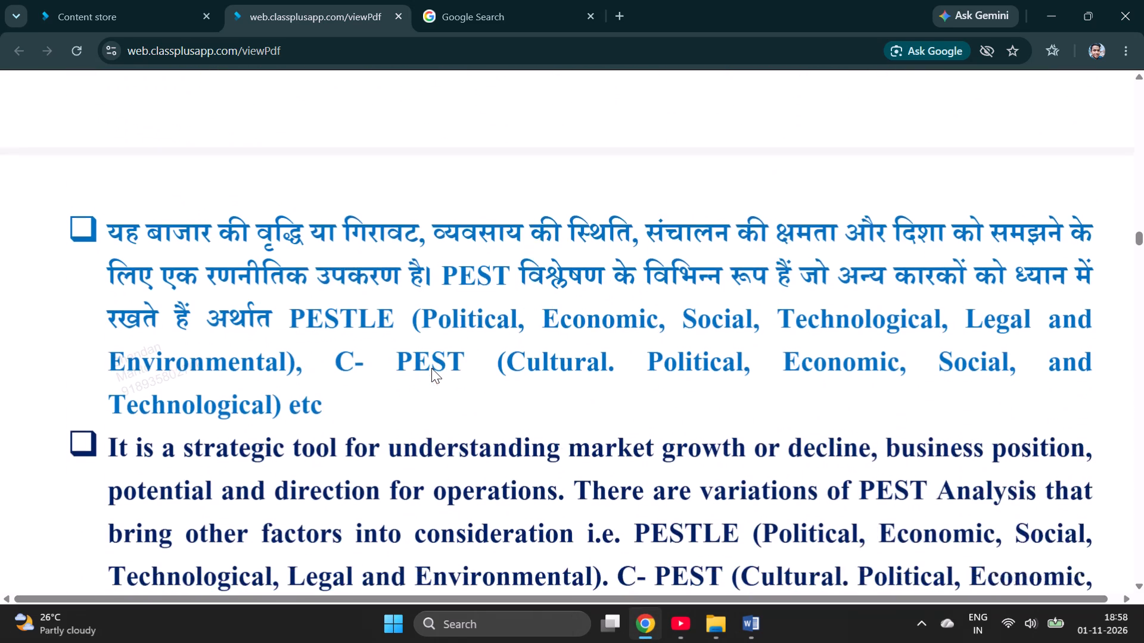
scroll(431, 368, down, 5)
scroll(431, 368, up, 6)
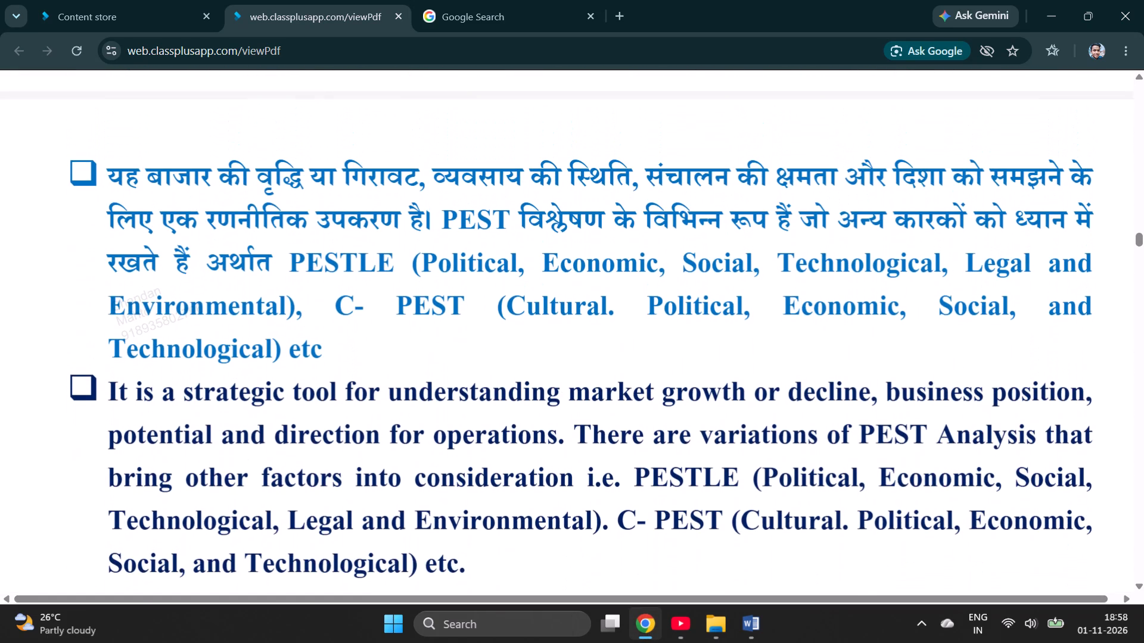
key(super+Print)
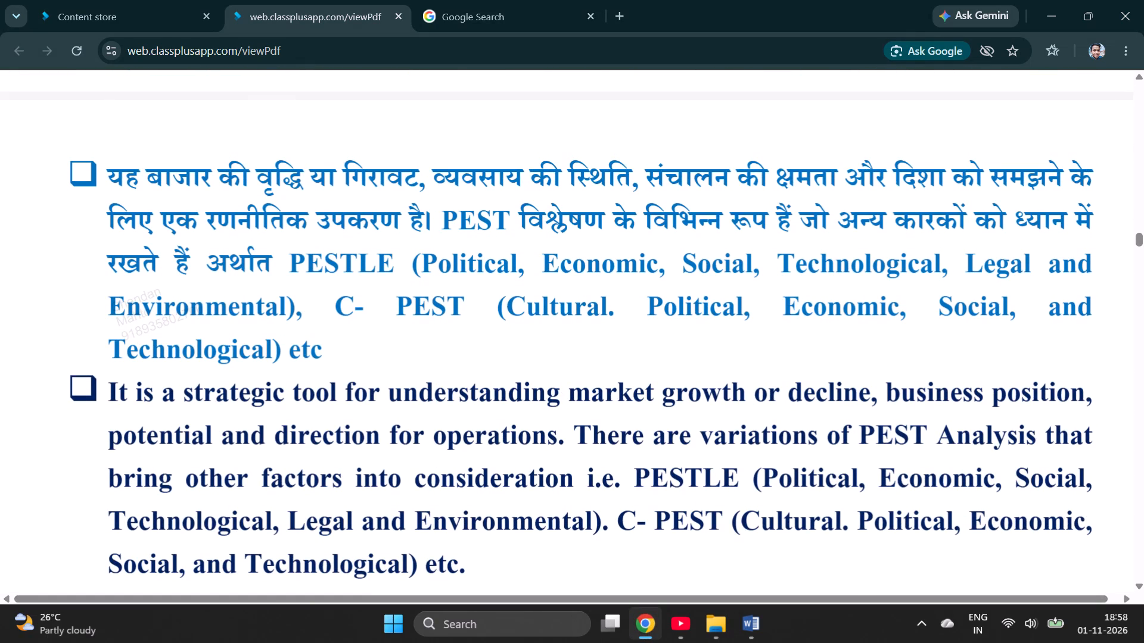
Upload Screenshot (1876), the slide on PEST variations, to Google Lens for text recognition.
click(548, 0)
scroll(511, 427, down, 2)
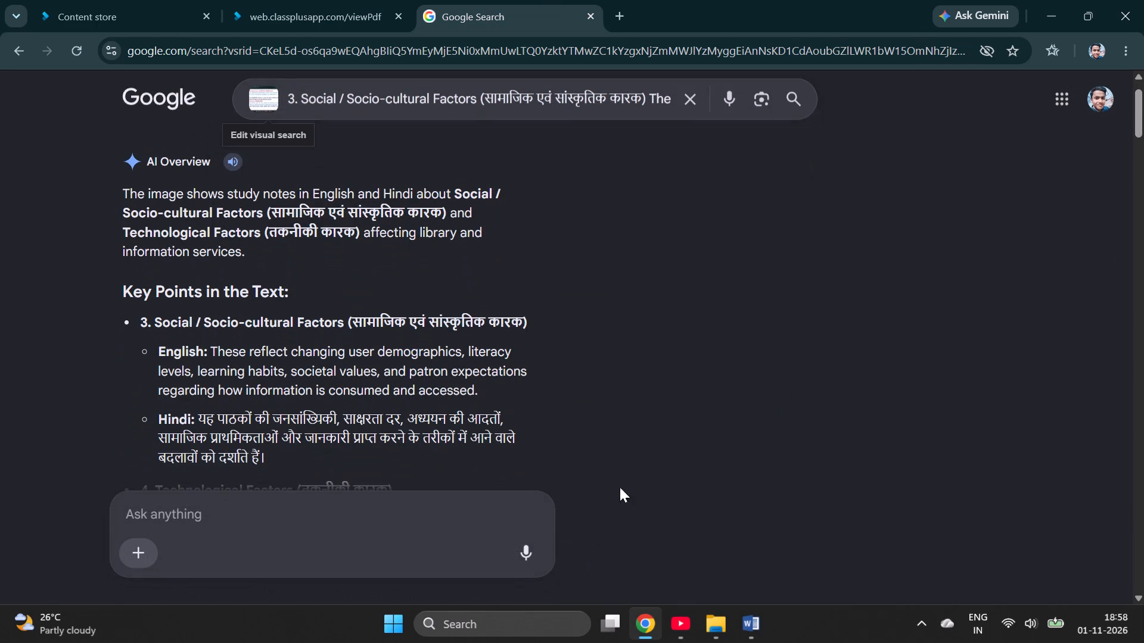
scroll(636, 258, up, 4)
click(764, 109)
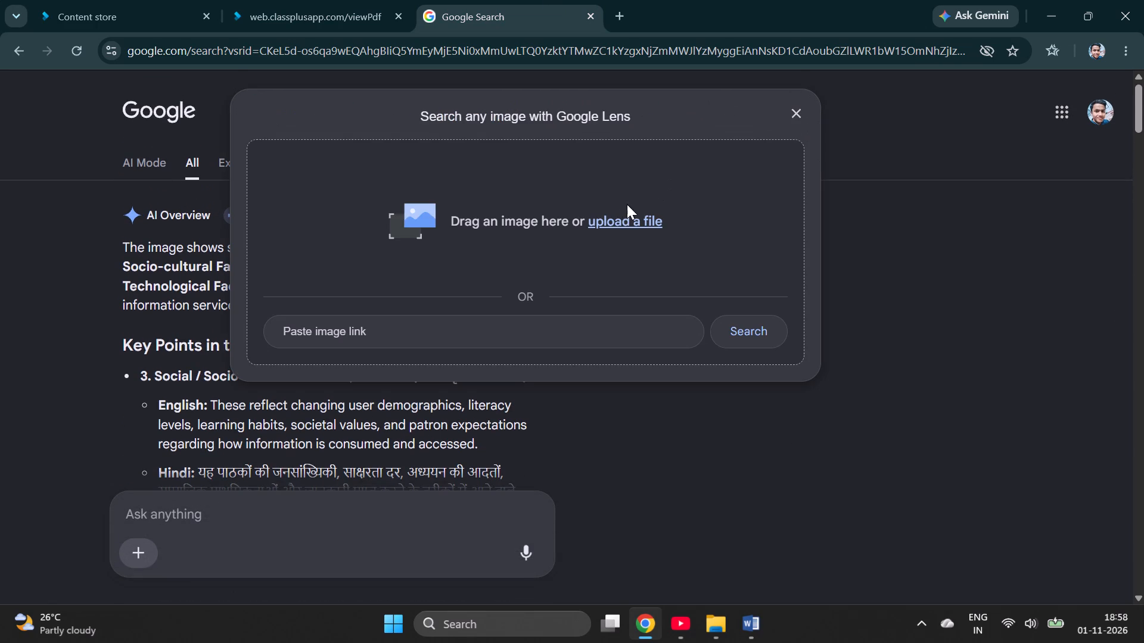
click(607, 223)
scroll(263, 261, down, 10)
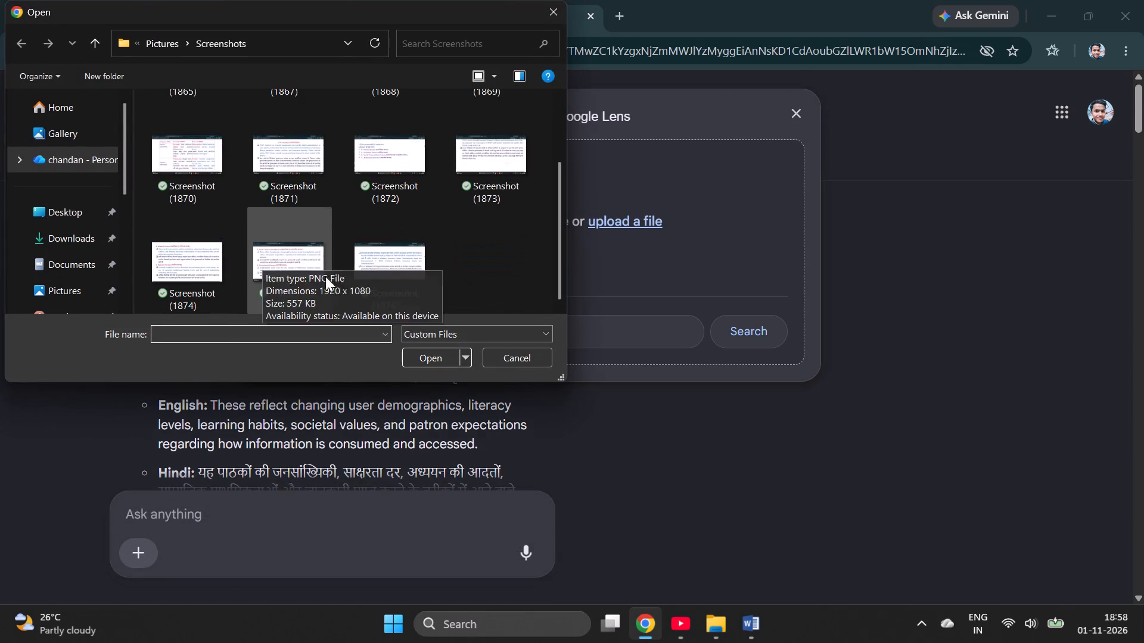
click(394, 261)
click(425, 351)
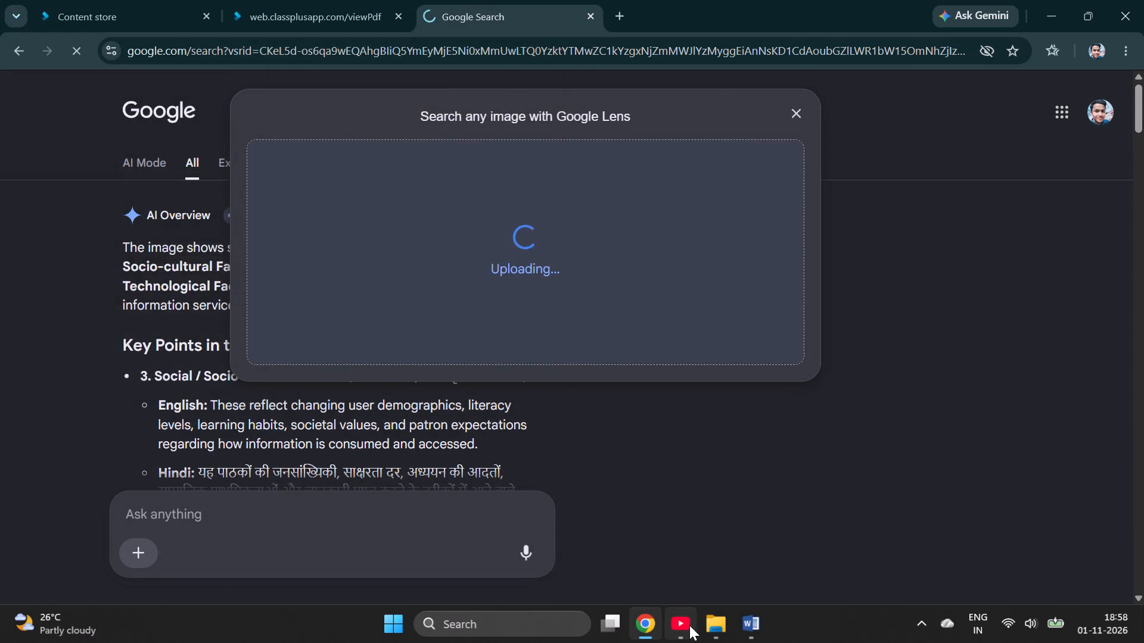
click(748, 624)
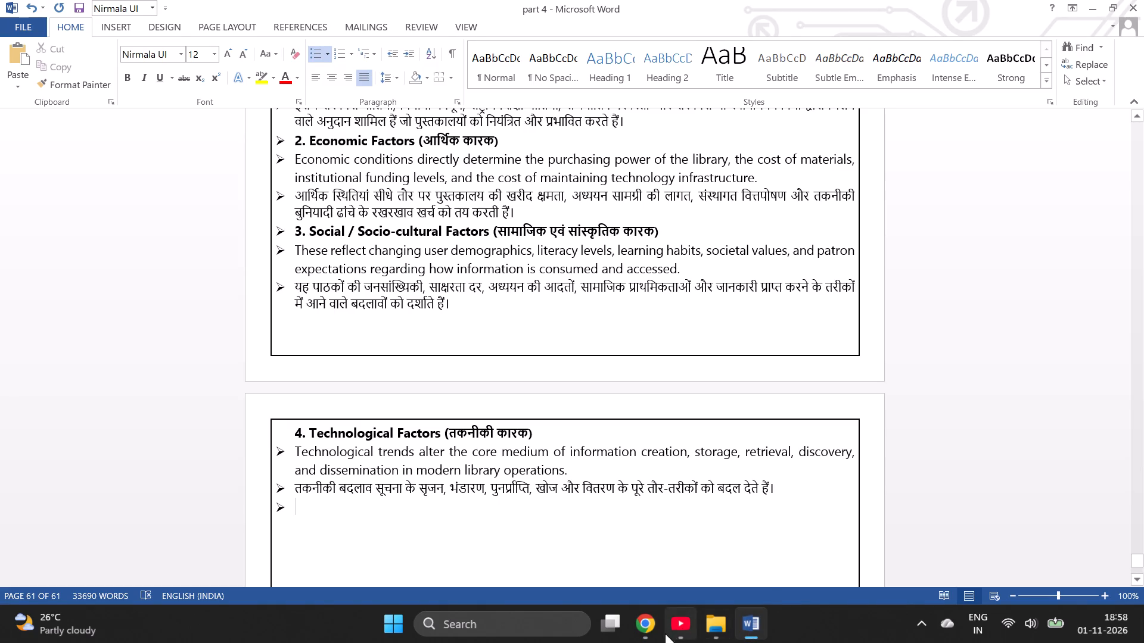
click(649, 630)
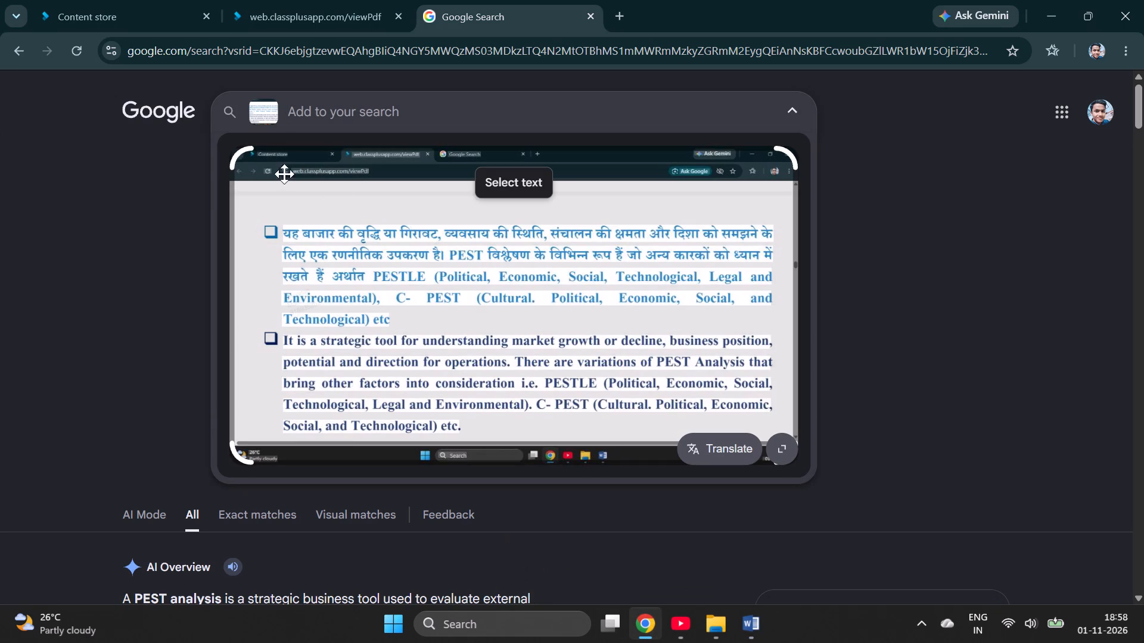
Copy the Hindi paragraph on PESTLE and C-PEST variations from Lens into the empty bullet in Word's part 4, and start another bullet.
click(296, 0)
scroll(393, 282, up, 11)
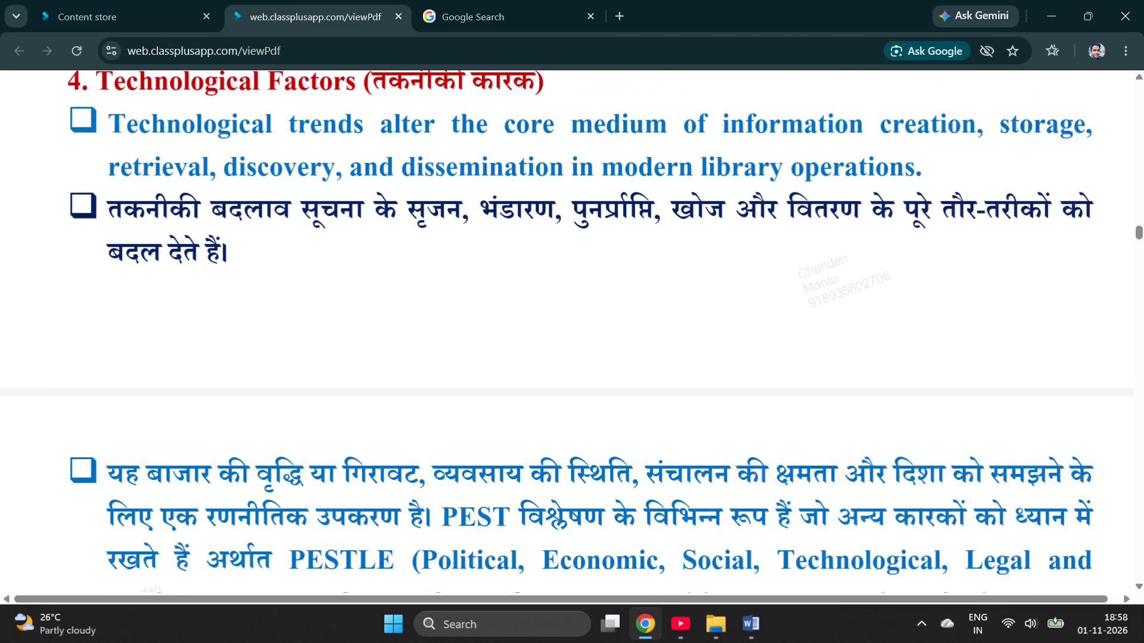
scroll(386, 295, up, 5)
scroll(386, 295, down, 13)
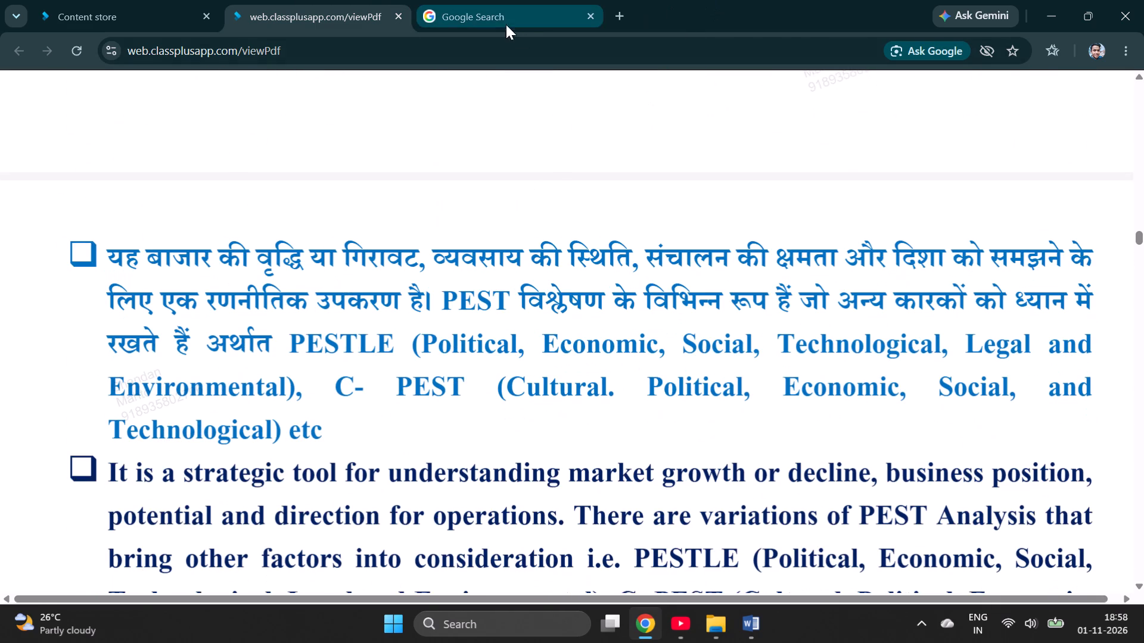
click(500, 15)
click(276, 223)
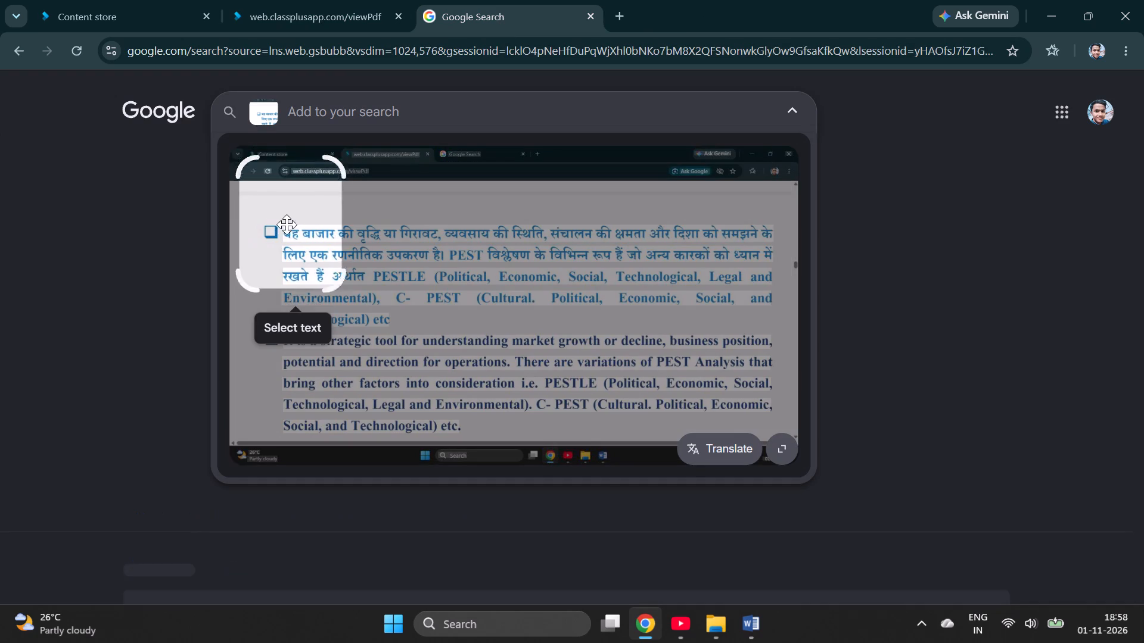
click(288, 226)
drag(288, 234, 389, 321)
click(453, 196)
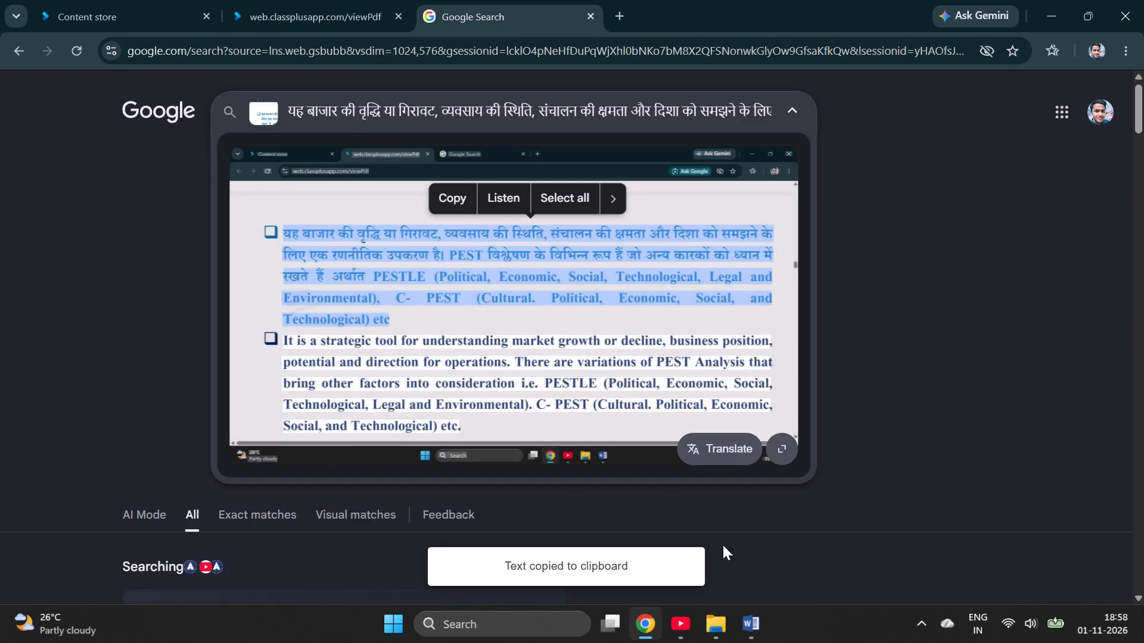
click(744, 633)
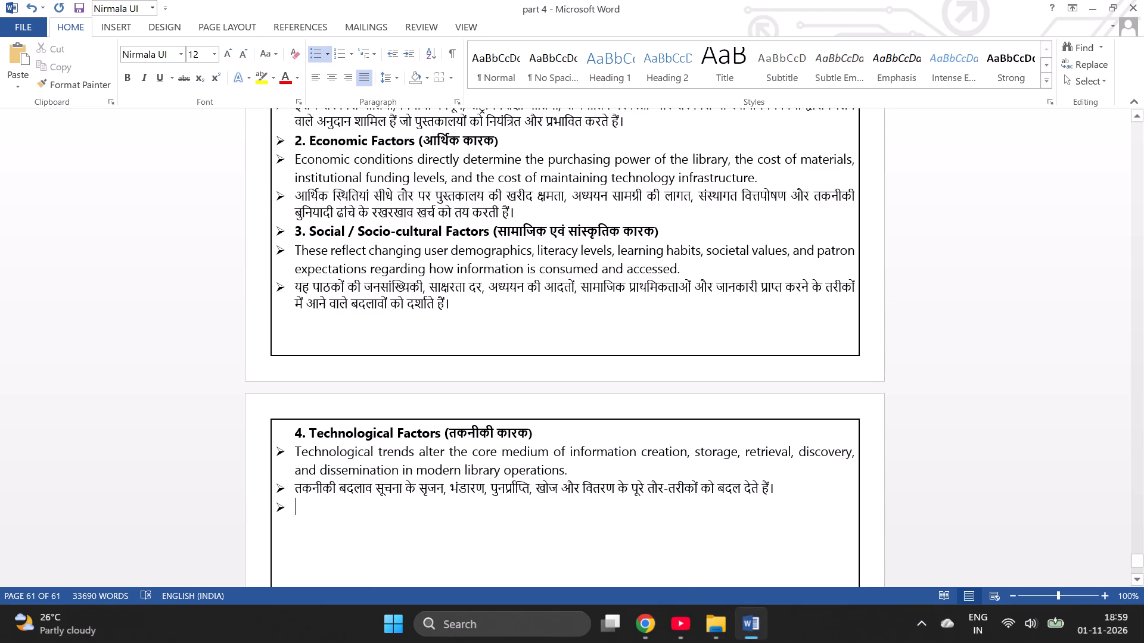
key(ctrl+v)
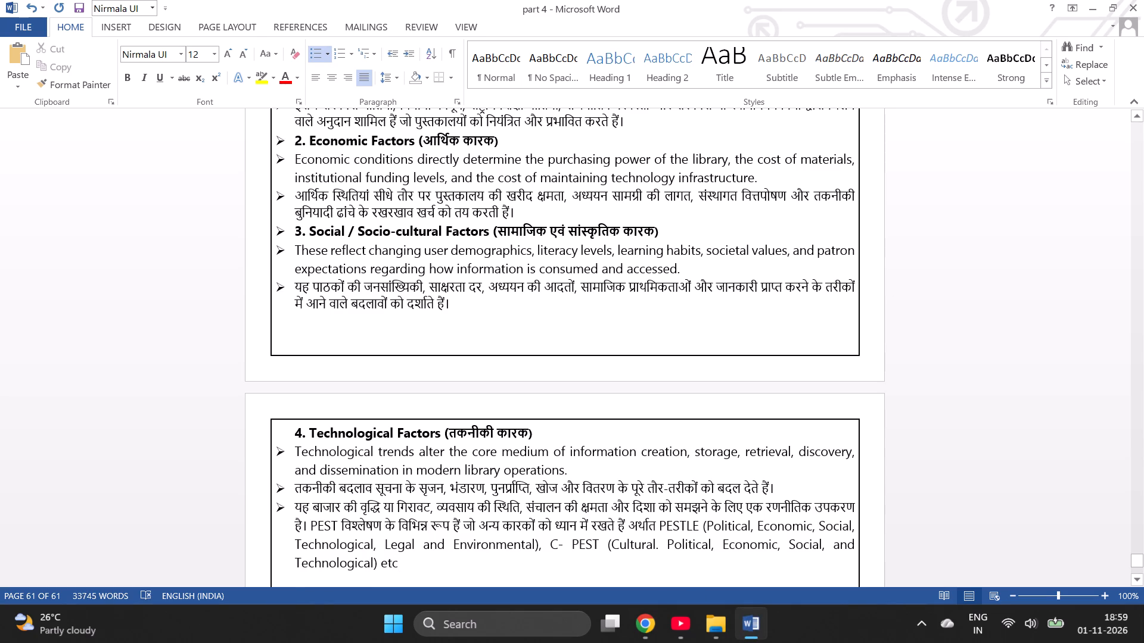
key(Return)
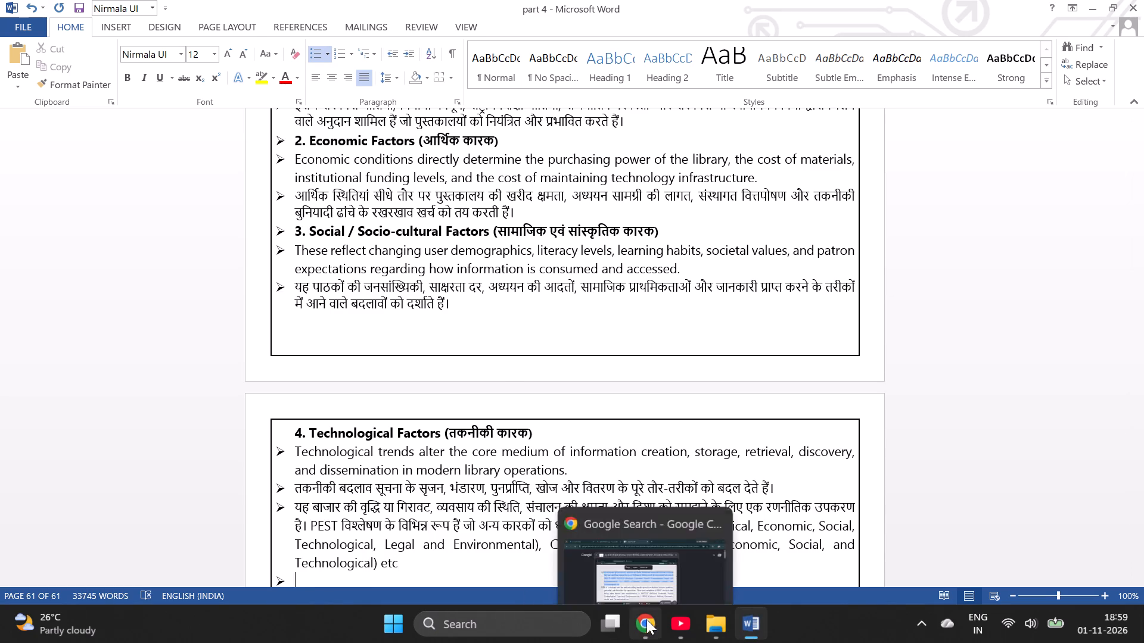
Return to the PDF in Chrome and capture a screenshot of the bilingual slide on how PEST analysis helps understand the wider business environment.
click(646, 619)
click(320, 0)
scroll(344, 381, up, 5)
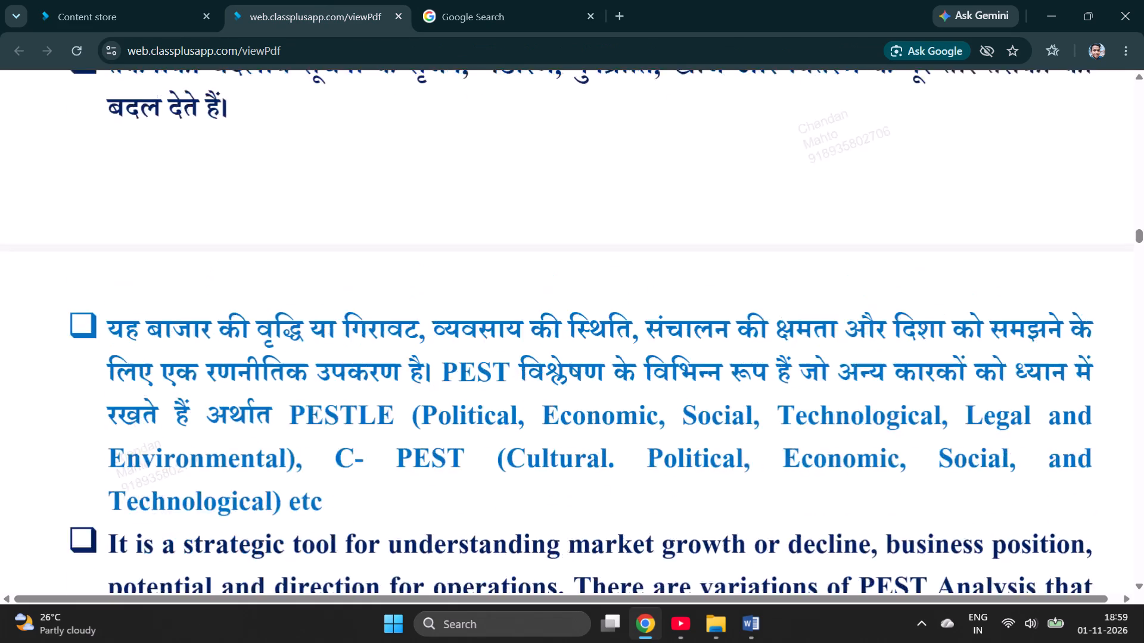
scroll(307, 431, up, 6)
scroll(307, 431, down, 16)
scroll(307, 433, down, 10)
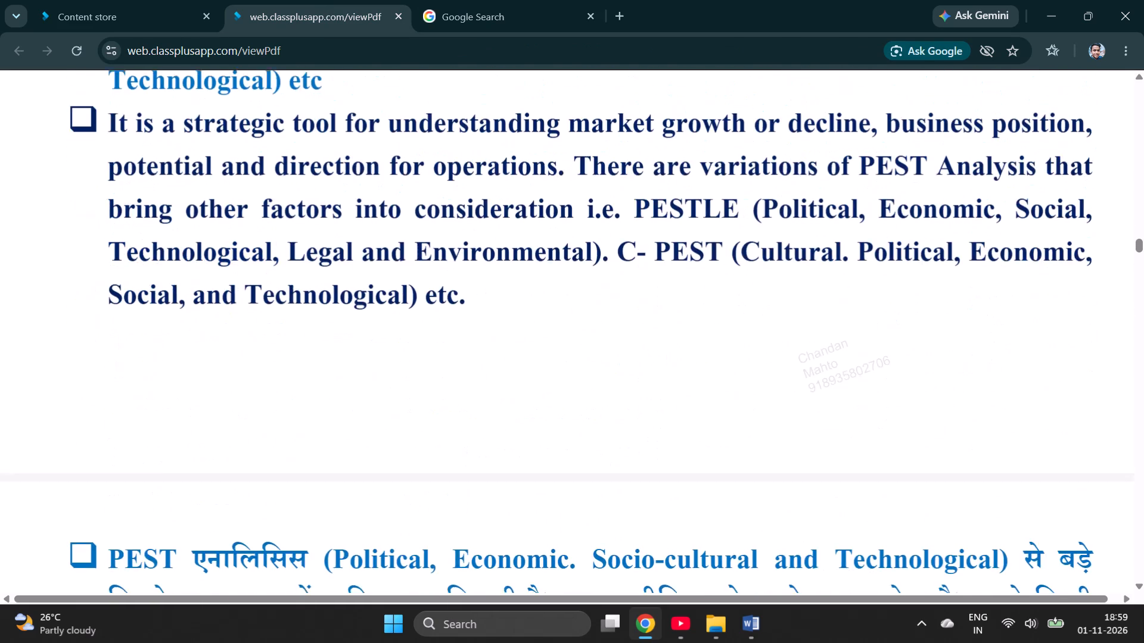
scroll(308, 440, down, 17)
scroll(308, 440, up, 3)
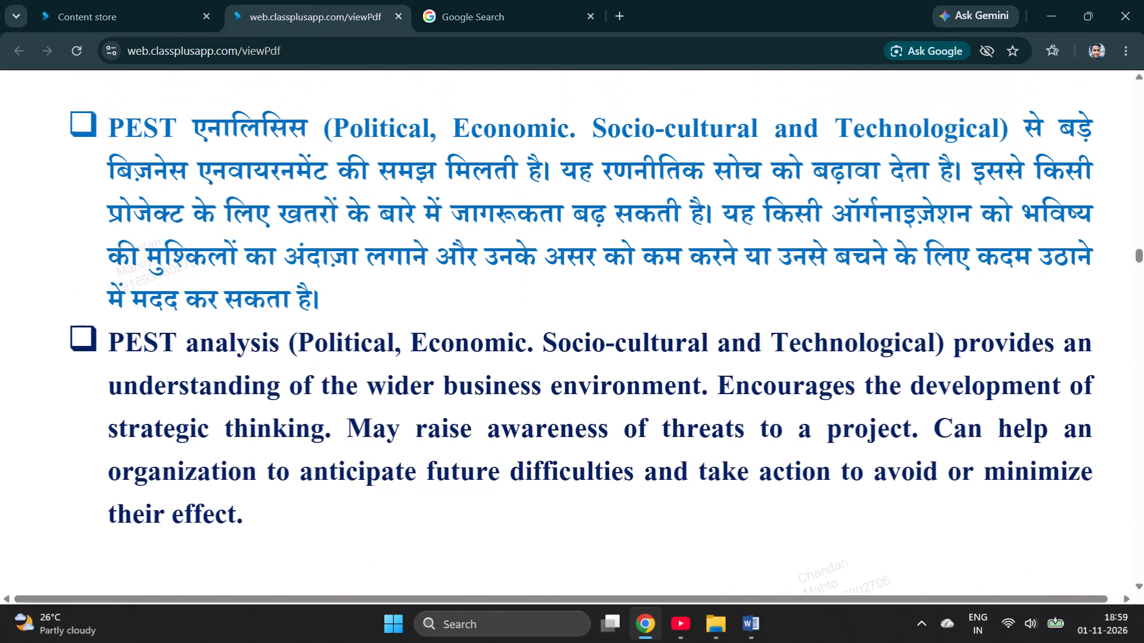
scroll(308, 440, up, 1)
key(super+Print)
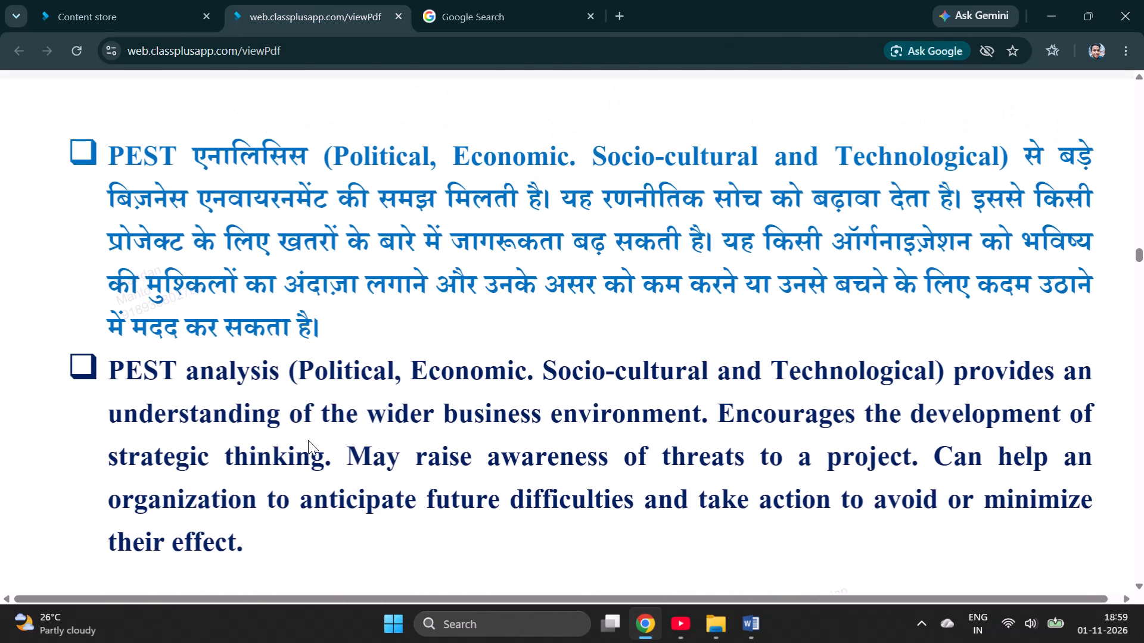
Upload Screenshot (1877), the slide on the benefits of PEST analysis, to Google Lens.
click(513, 0)
scroll(655, 342, down, 2)
scroll(655, 342, up, 2)
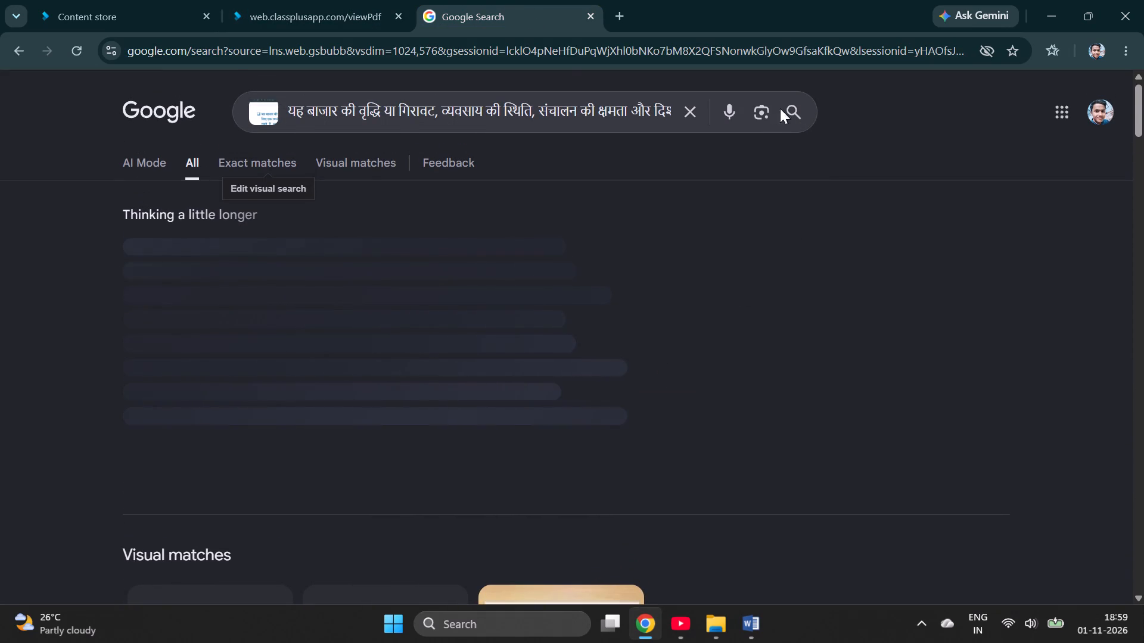
click(759, 104)
click(639, 223)
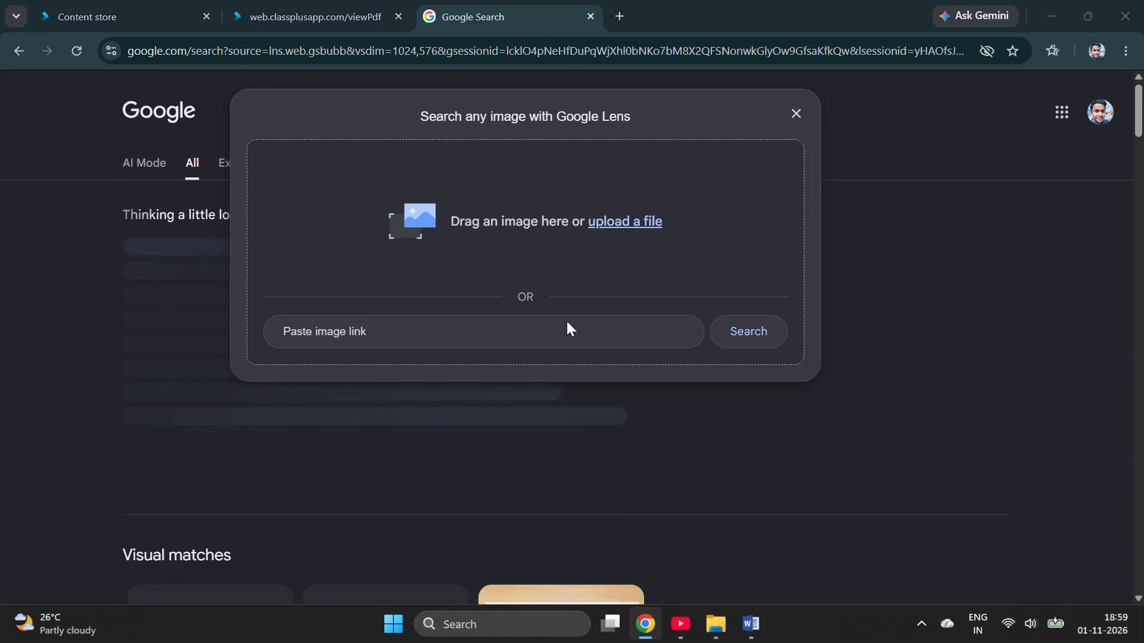
scroll(455, 264, down, 10)
click(504, 281)
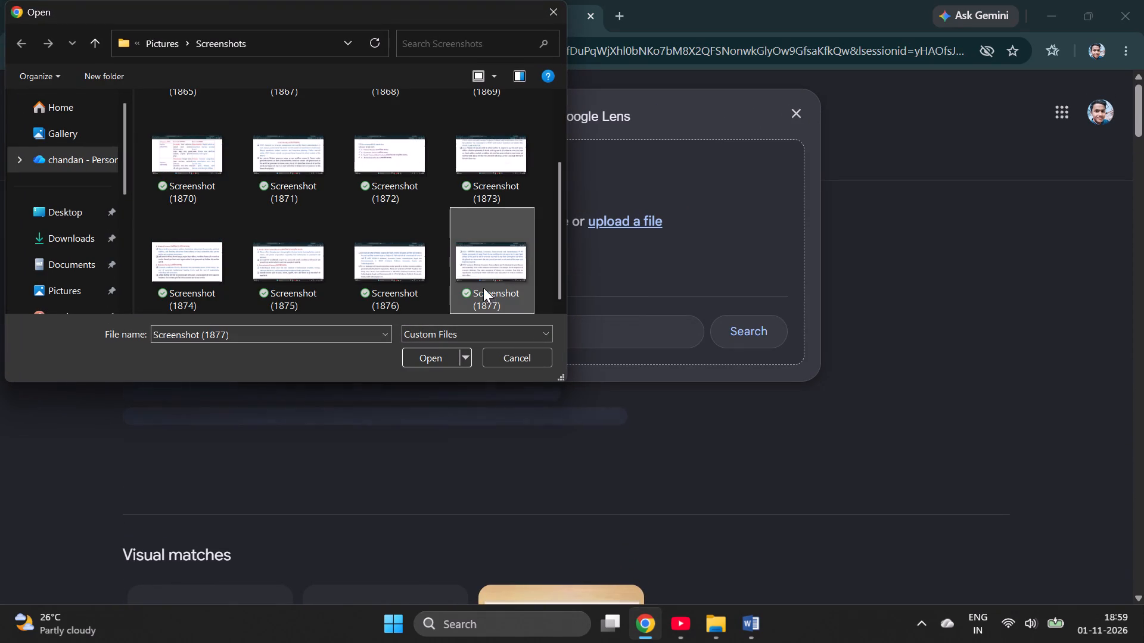
click(436, 354)
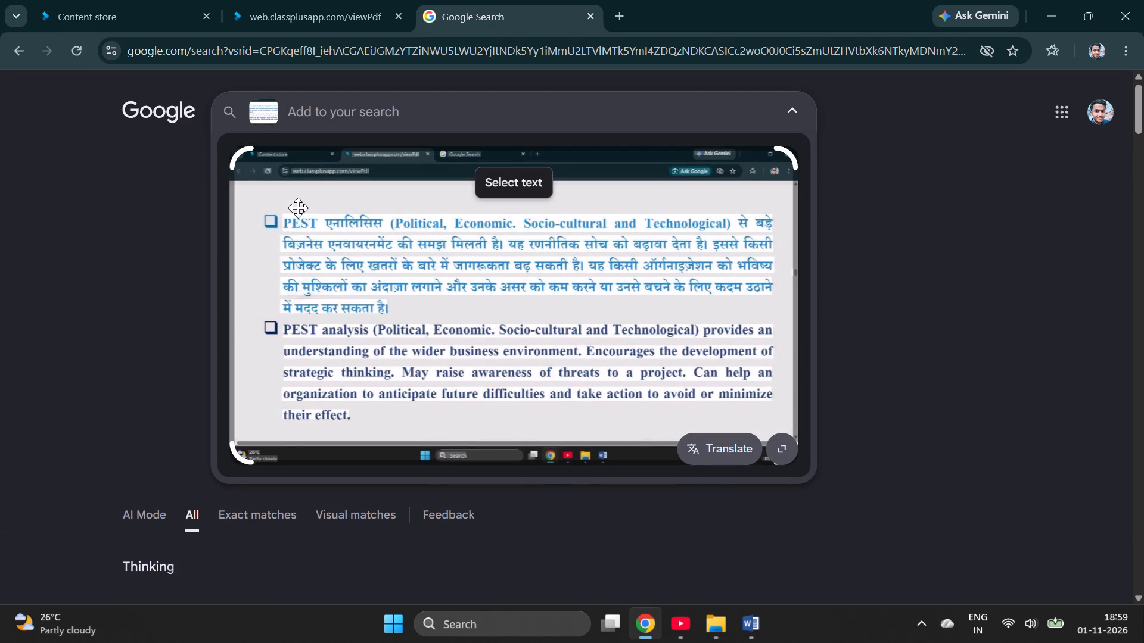
Copy the Hindi paragraph beginning "PEST एनालिसिस" from Lens into the empty bullet in Word's part 4, and start another bullet.
click(288, 224)
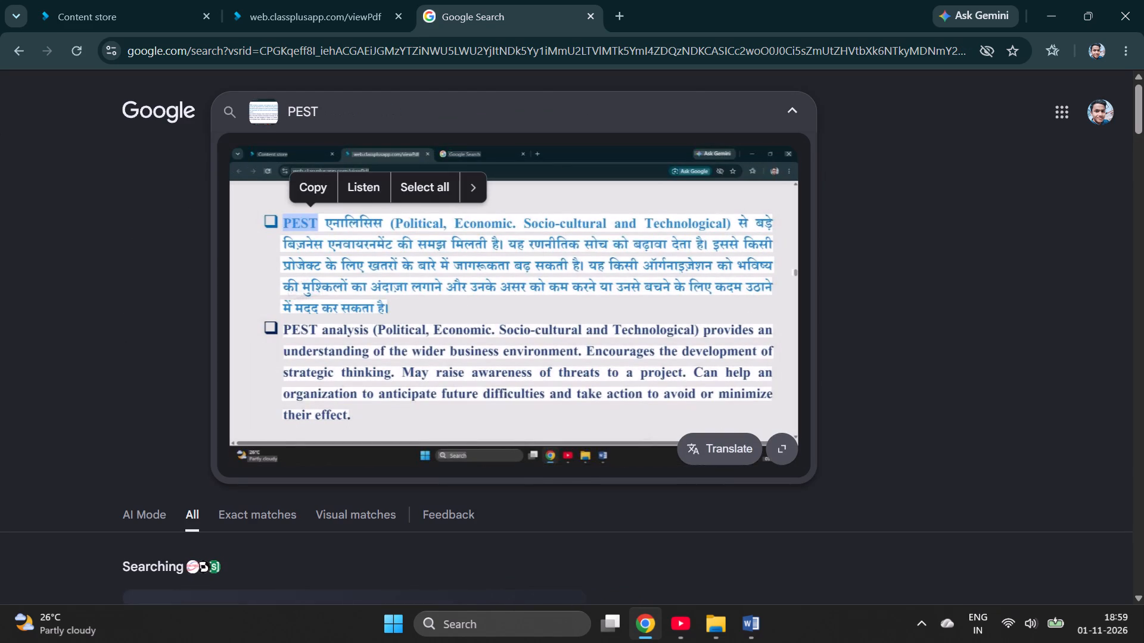
drag(288, 224, 418, 306)
click(452, 180)
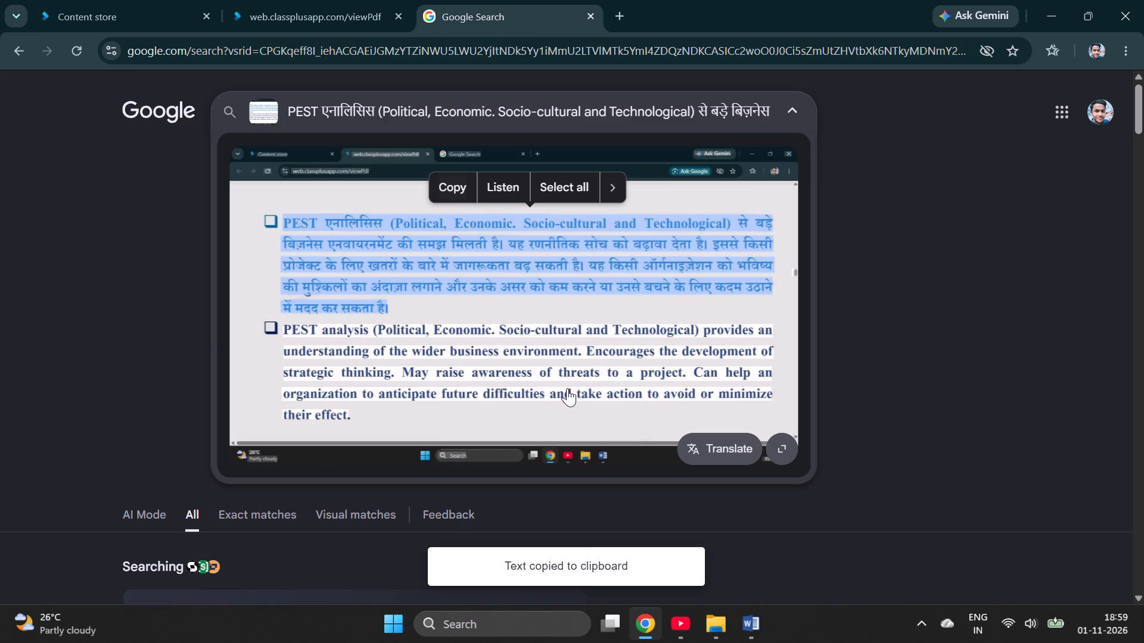
click(741, 611)
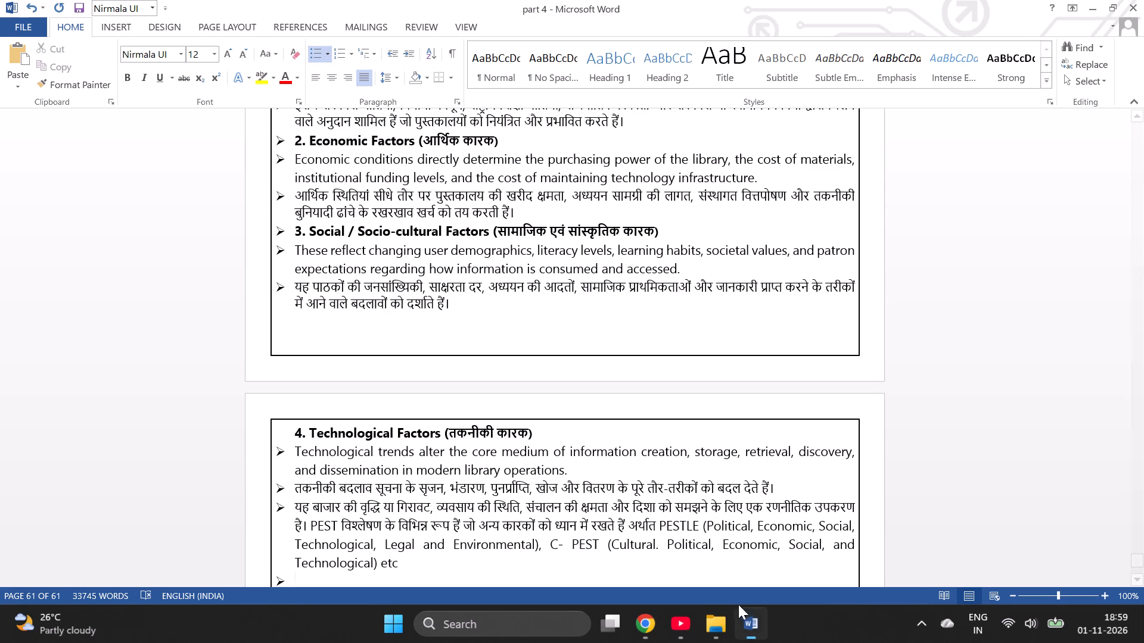
scroll(441, 438, down, 5)
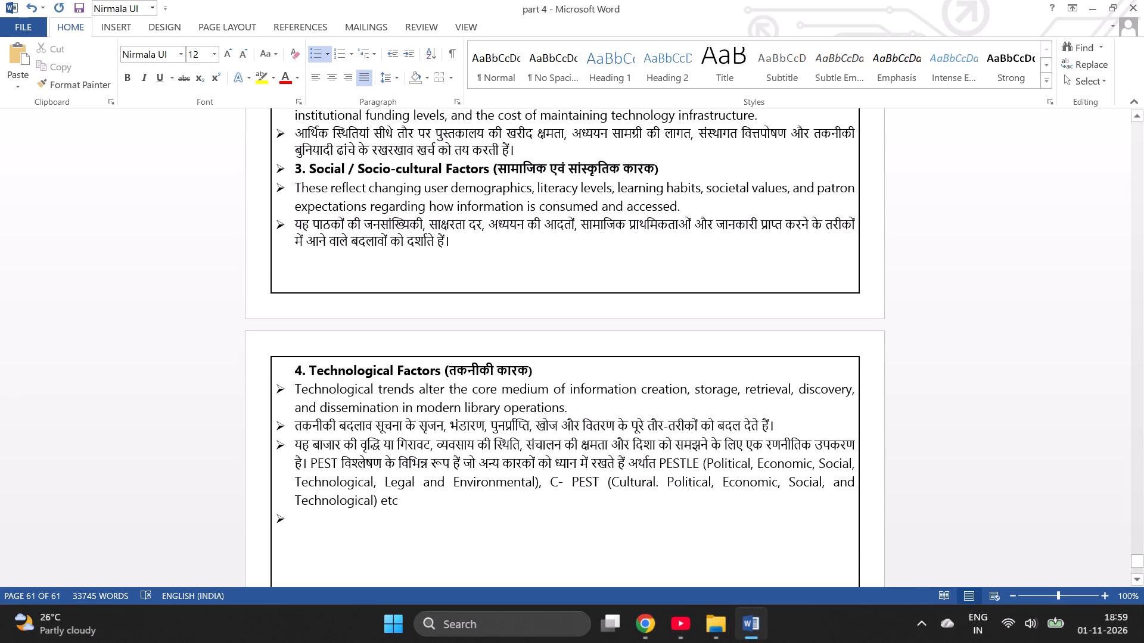
key(ctrl+v)
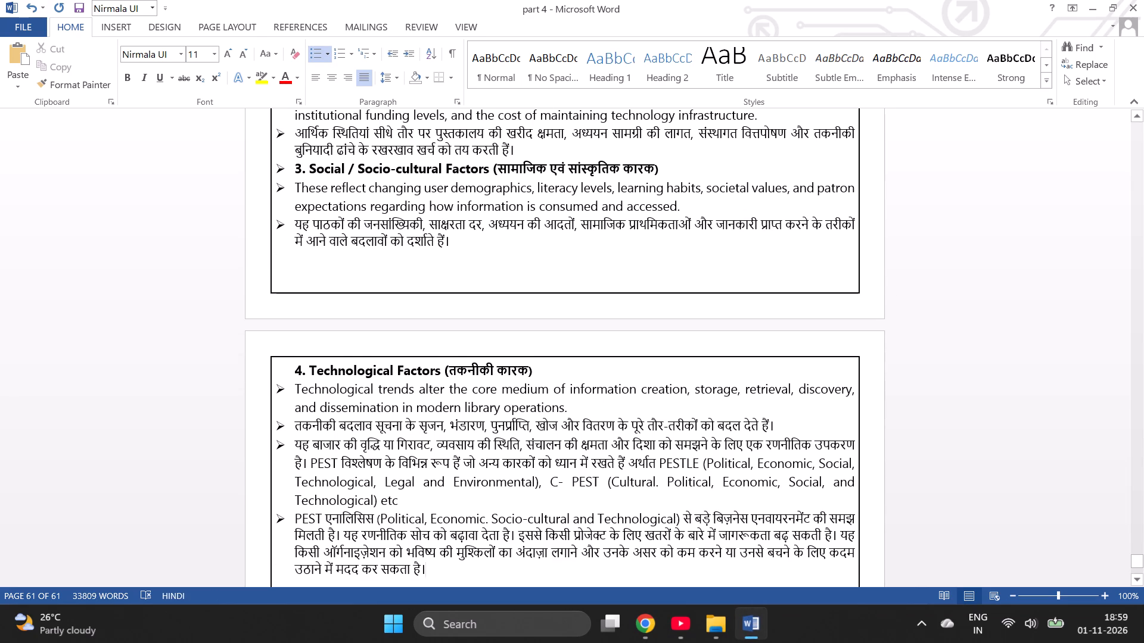
key(Return)
Go back to the PDF in Chrome and capture a screenshot of the bilingual slide "3. Data Flow Diagram (DFD)".
click(708, 625)
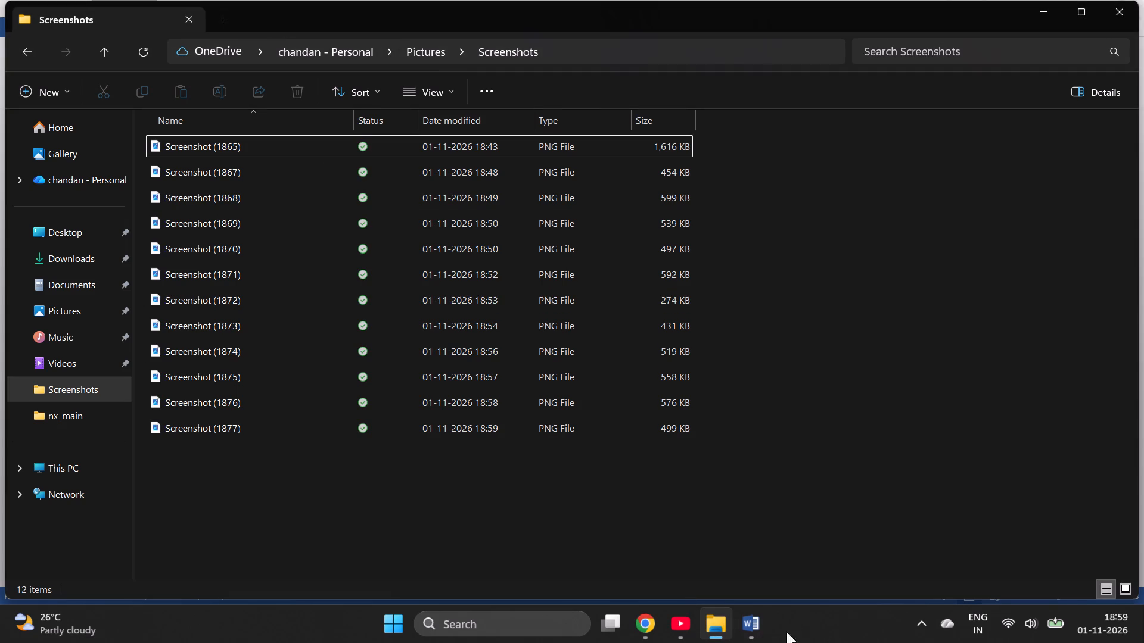
click(645, 623)
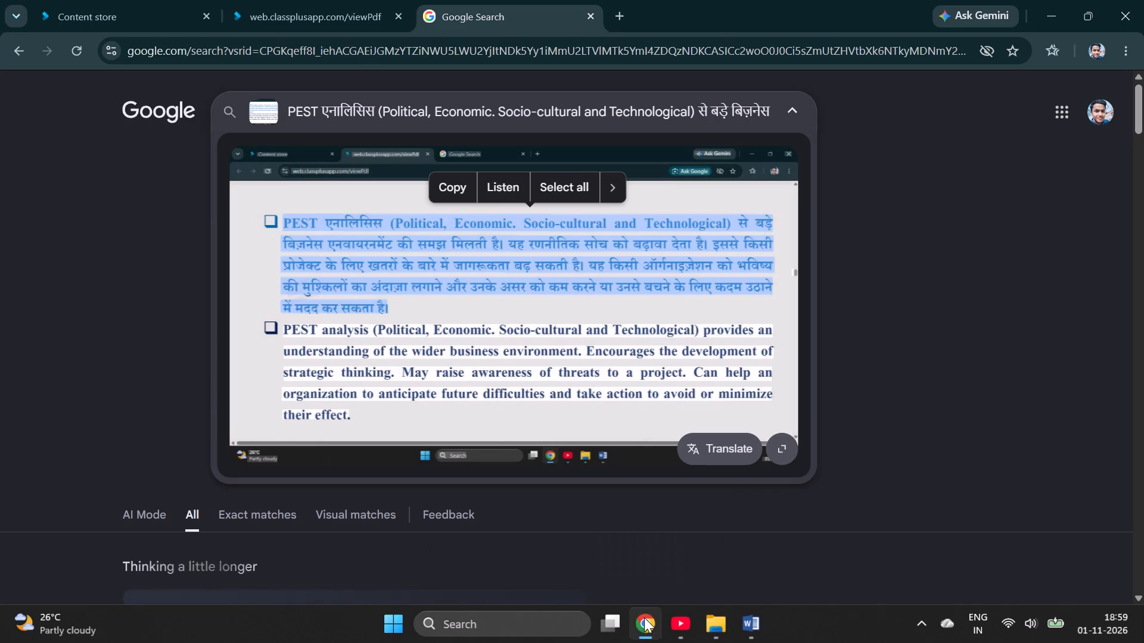
click(758, 641)
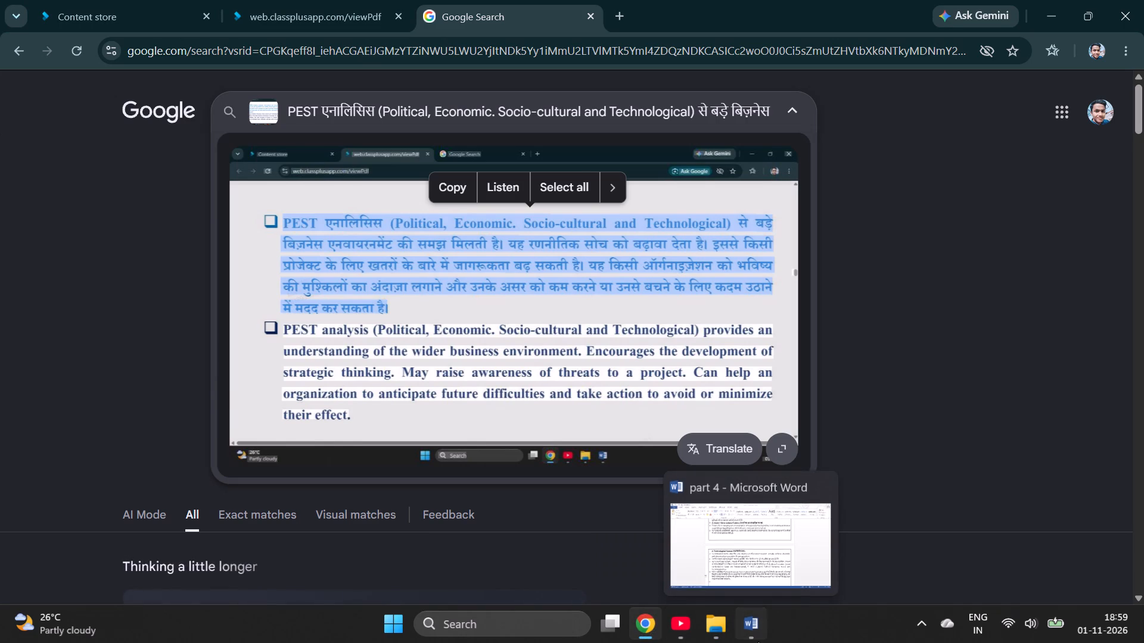
click(643, 627)
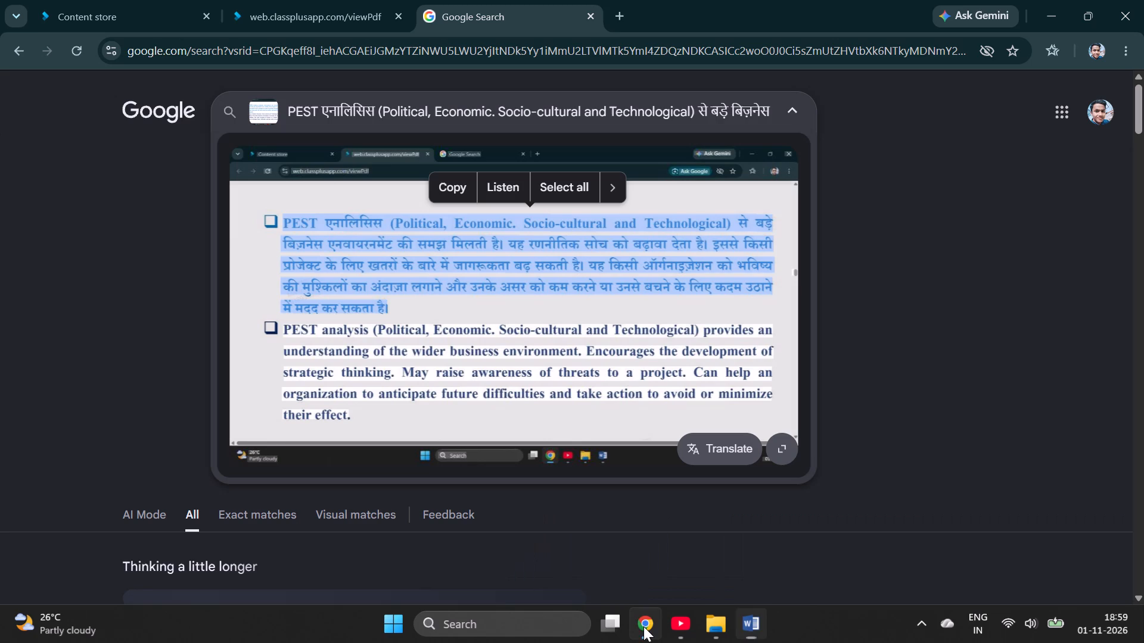
click(293, 30)
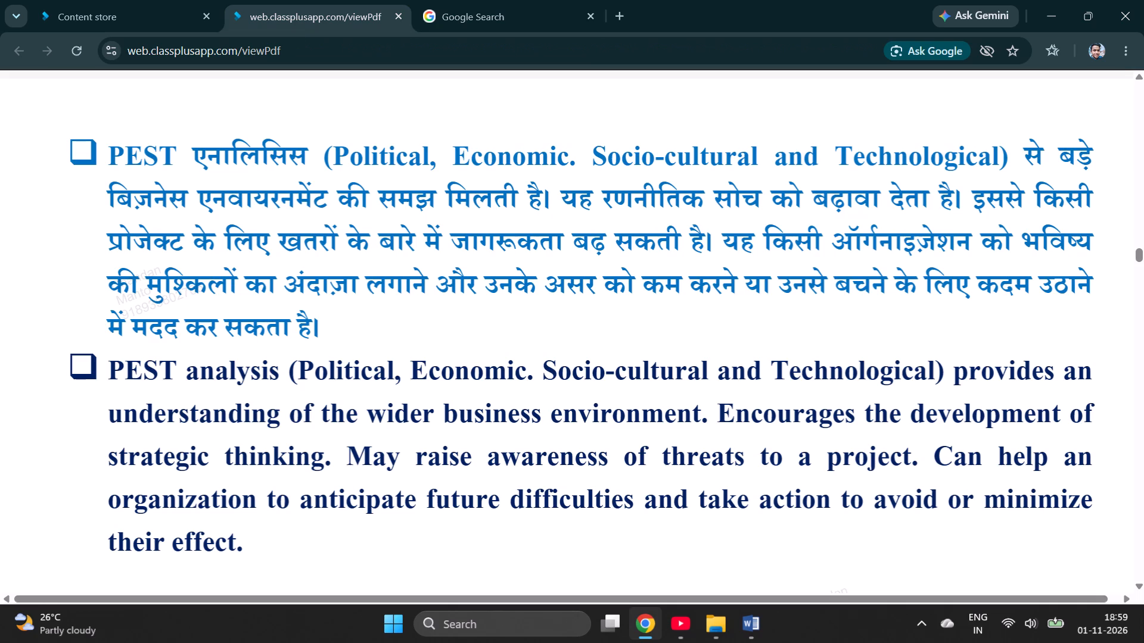
scroll(310, 154, down, 7)
scroll(311, 155, down, 20)
scroll(311, 155, down, 1)
scroll(319, 167, up, 2)
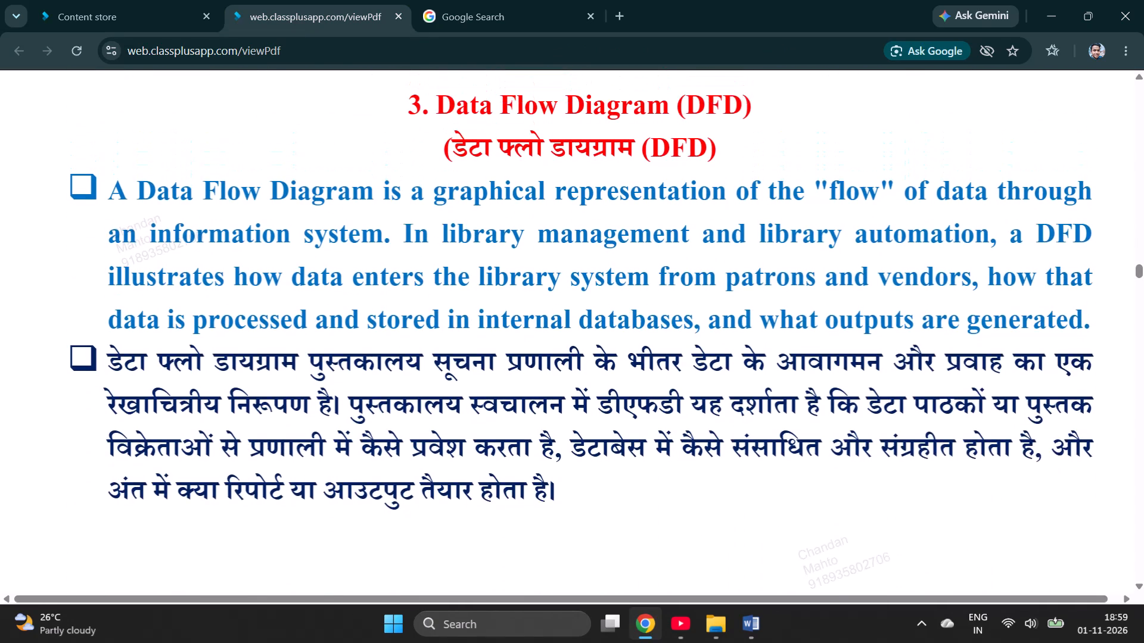
scroll(319, 167, up, 1)
key(super+Print)
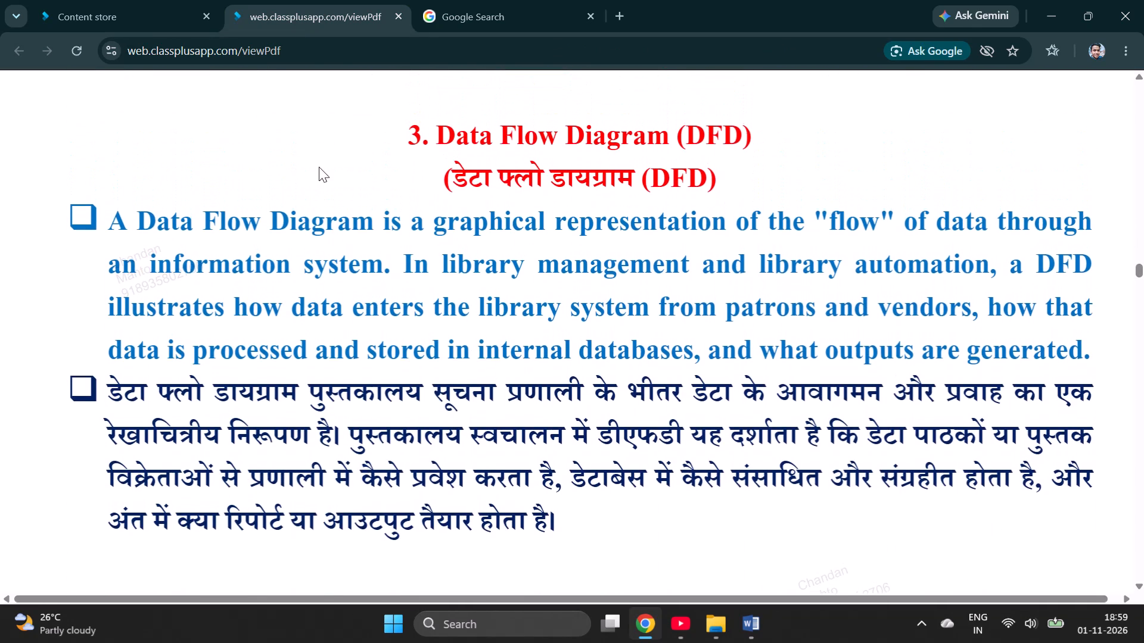
Upload Screenshot (1878), the Data Flow Diagram (DFD) slide, to Google Lens.
click(558, 0)
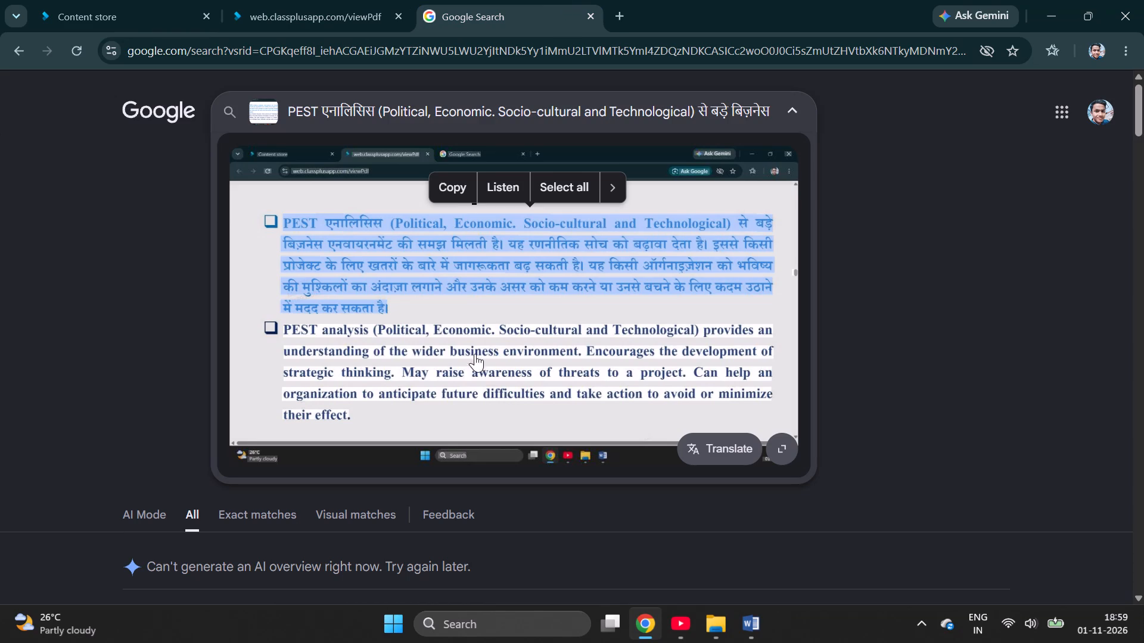
scroll(440, 375, down, 3)
scroll(440, 375, up, 4)
click(759, 113)
click(627, 217)
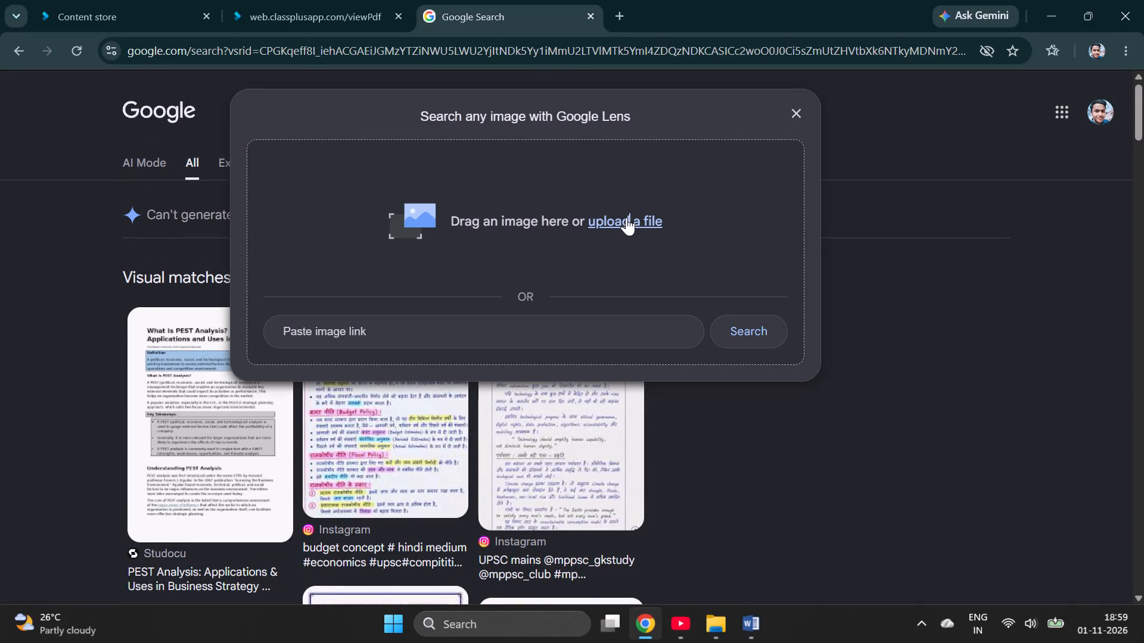
scroll(419, 239, down, 7)
click(210, 257)
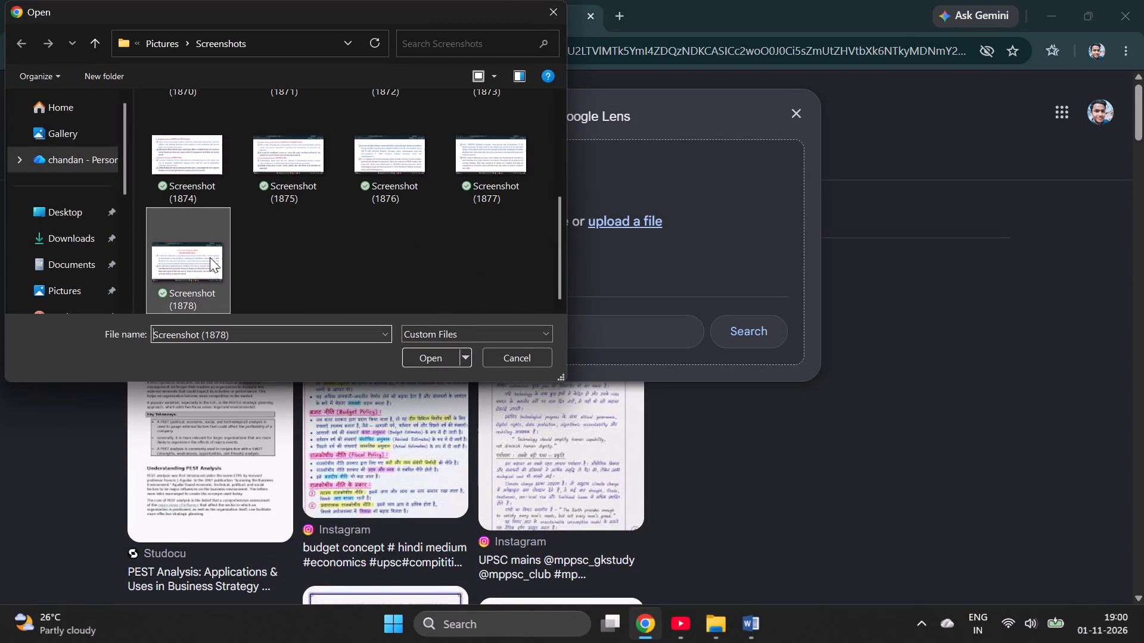
click(402, 358)
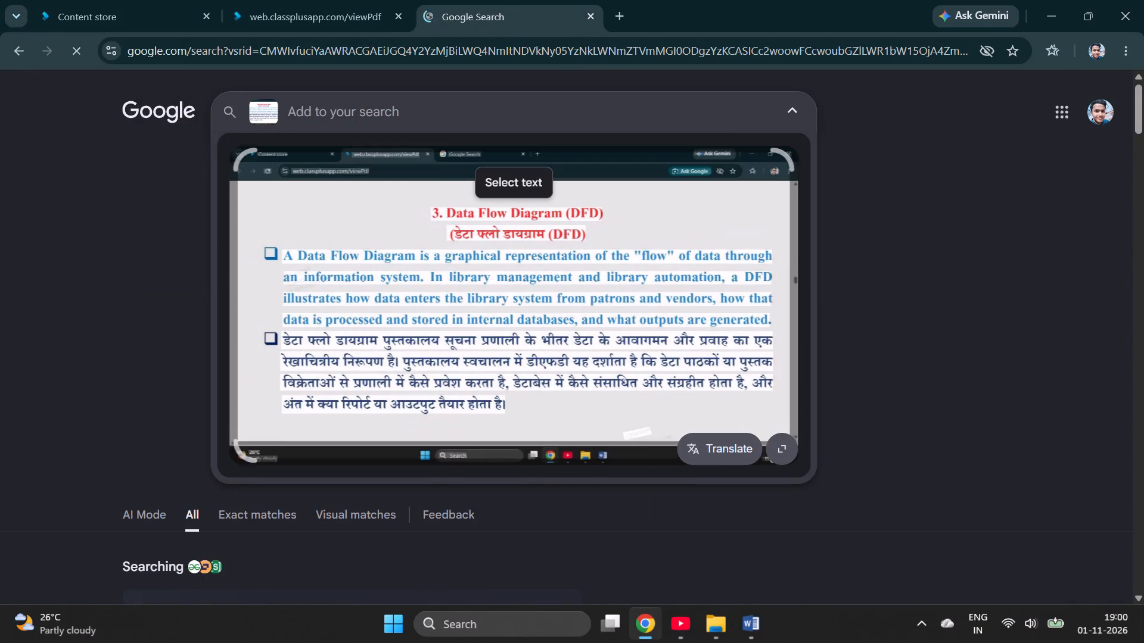
Copy the slide's whole bilingual text, from "3. Data Flow Diagram (DFD)" onward, from Lens into the empty bullet in Word's part 4.
click(434, 216)
drag(434, 216, 536, 417)
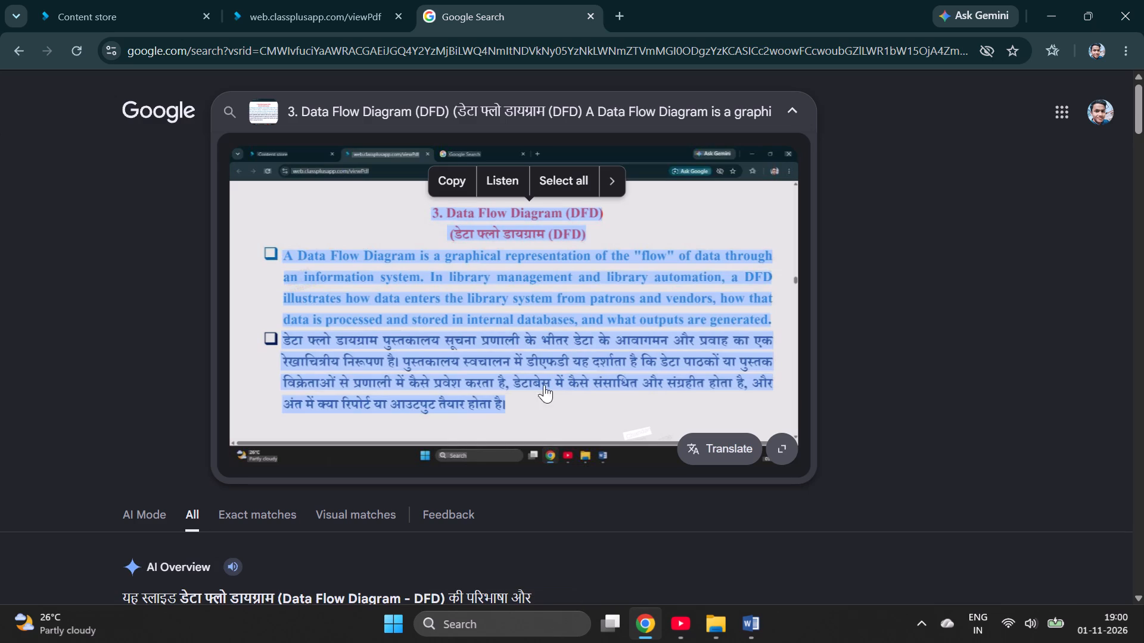
click(453, 185)
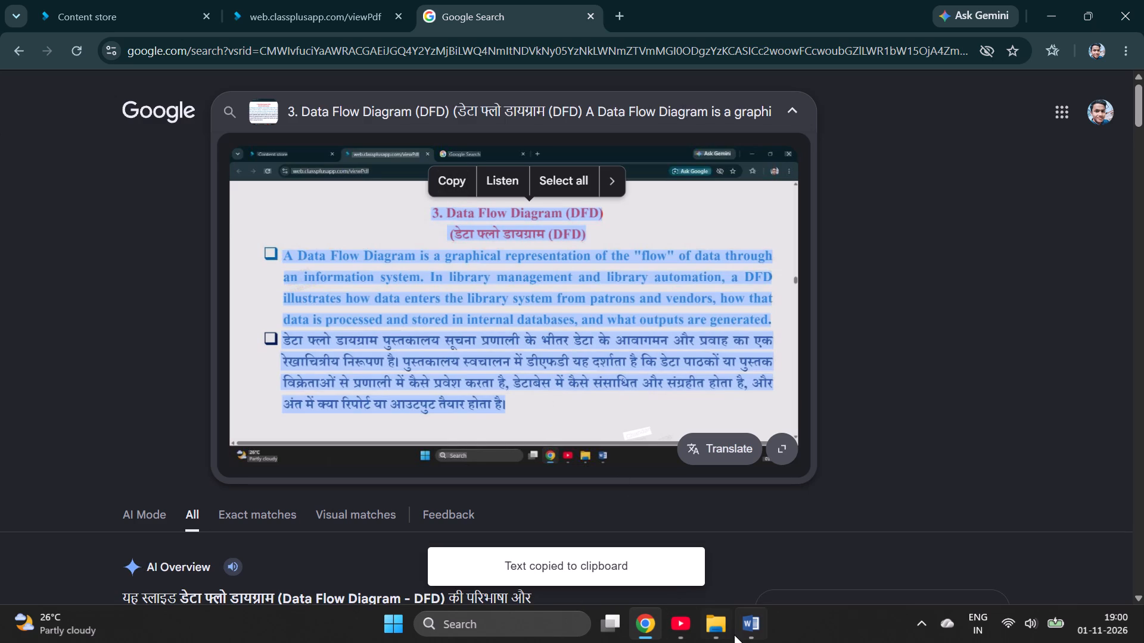
click(743, 629)
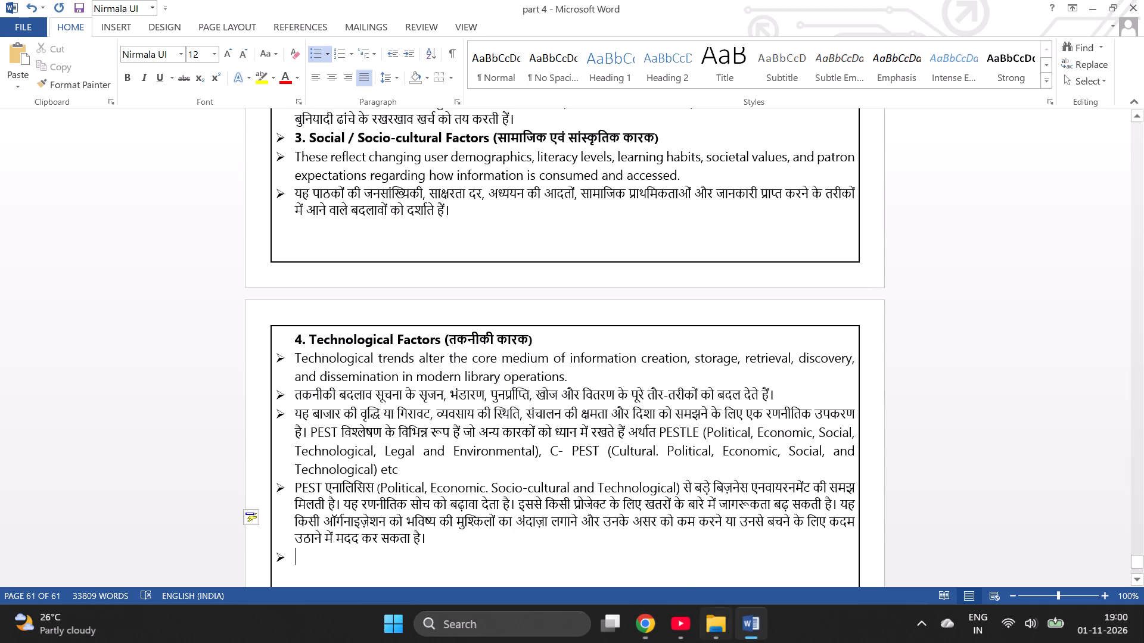
scroll(428, 483, down, 5)
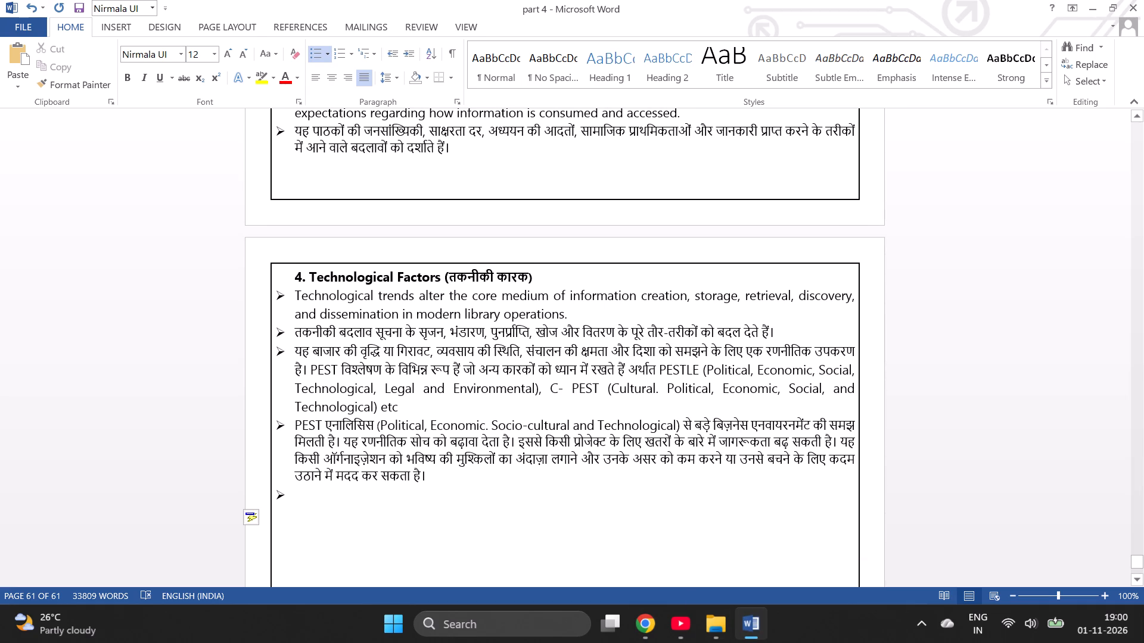
key(ctrl+v)
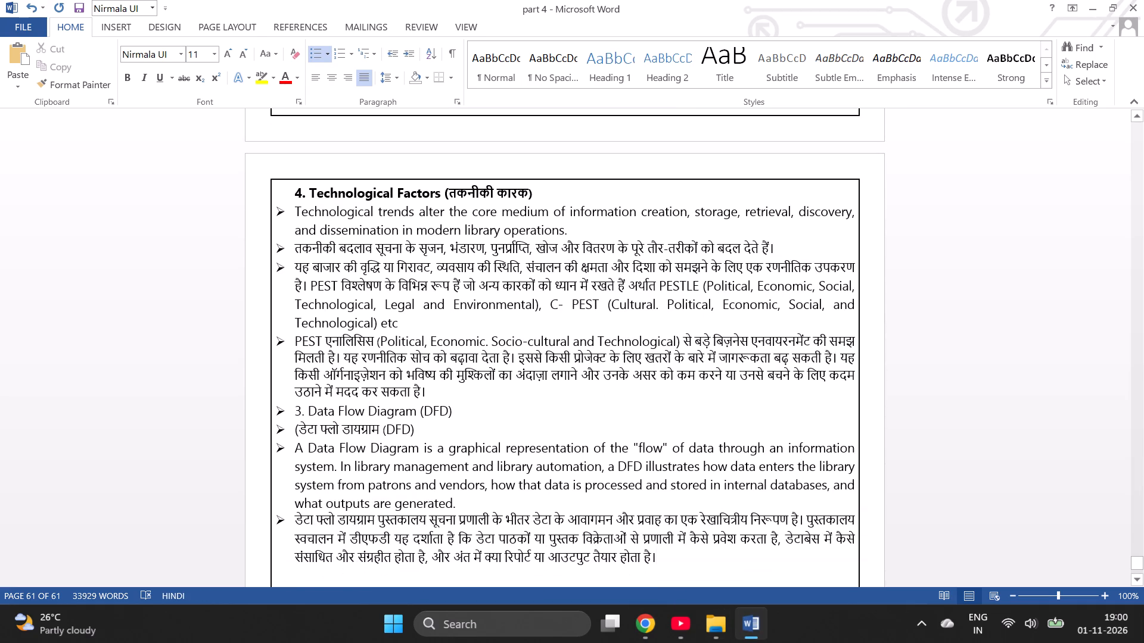
Cut the English paragraph beginning "A Data Flow Diagram is a graphical representation" from the pasted text.
click(290, 441)
drag(287, 445, 415, 532)
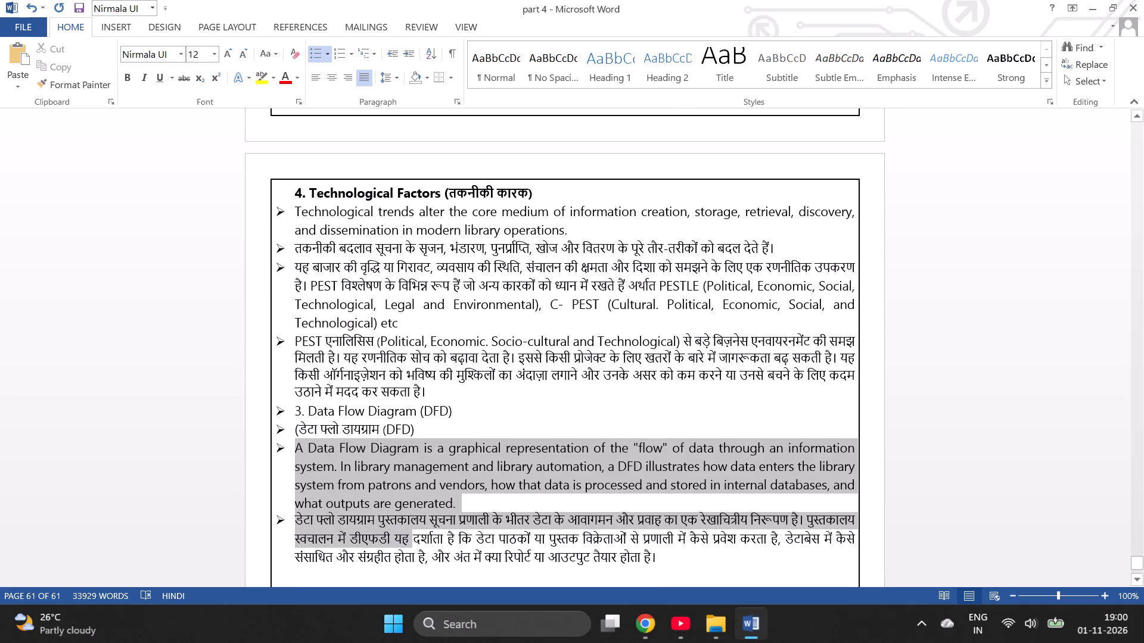
drag(415, 532, 475, 502)
key(ctrl+x)
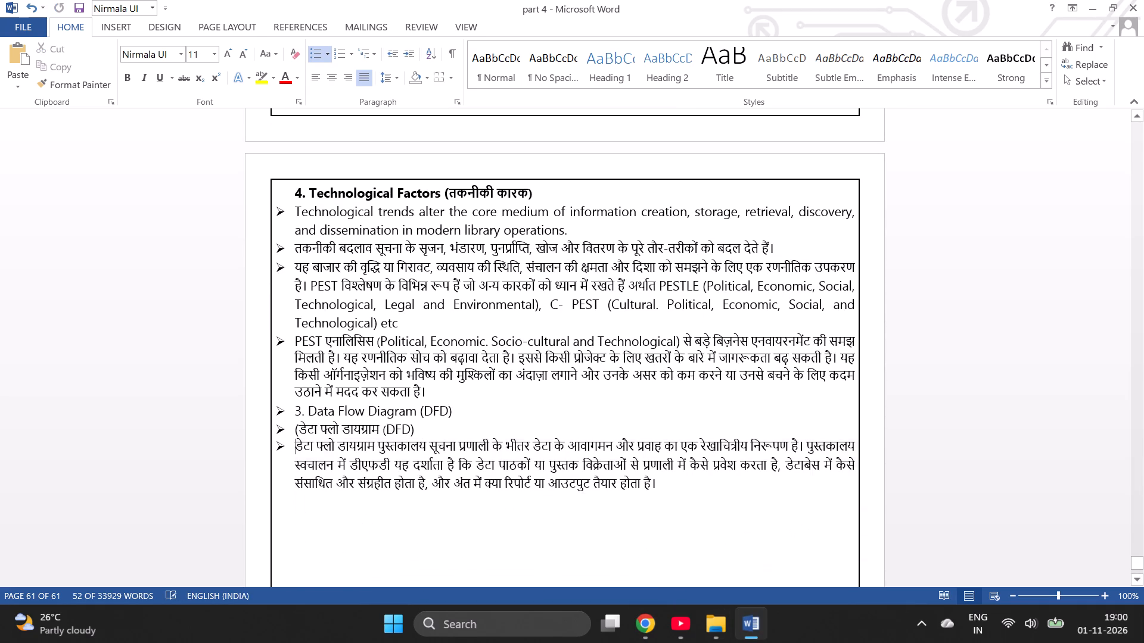
Join the Hindi heading "(डेटा फ्लो डायग्राम (DFD)" onto the "3. Data Flow Diagram (DFD)" line, separated by a space.
click(292, 432)
key(BackSpace)
key(BackSpace)
key(BackSpace)
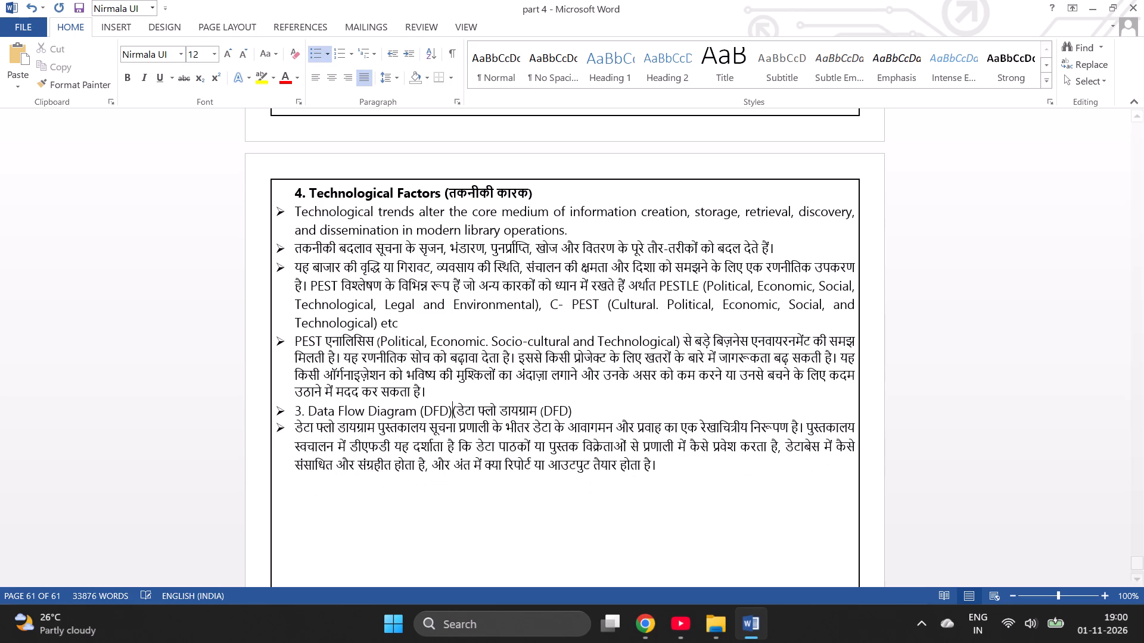
key(space)
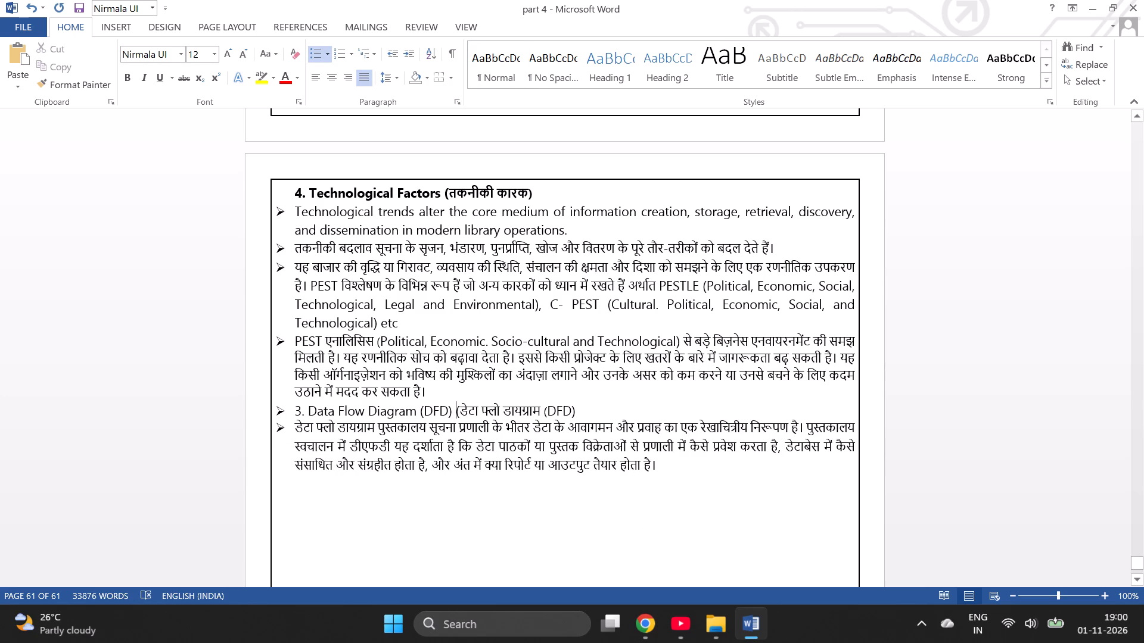
Make the combined Data Flow Diagram heading bold and start an empty bullet after the Hindi paragraph below it.
drag(287, 394, 339, 405)
click(294, 408)
drag(296, 410, 587, 418)
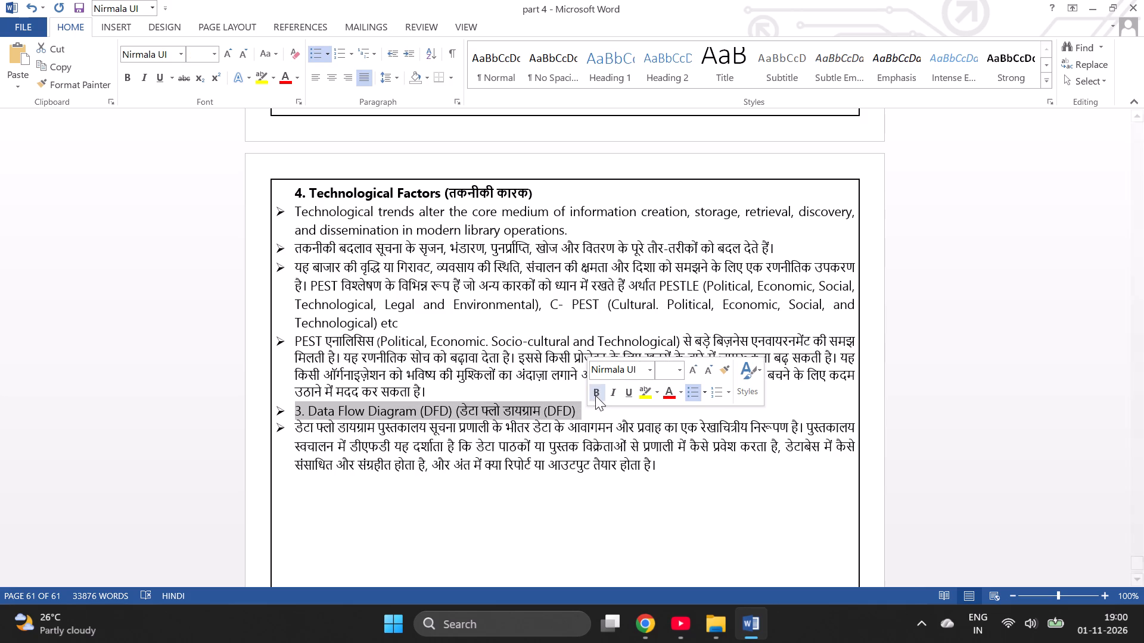
click(595, 394)
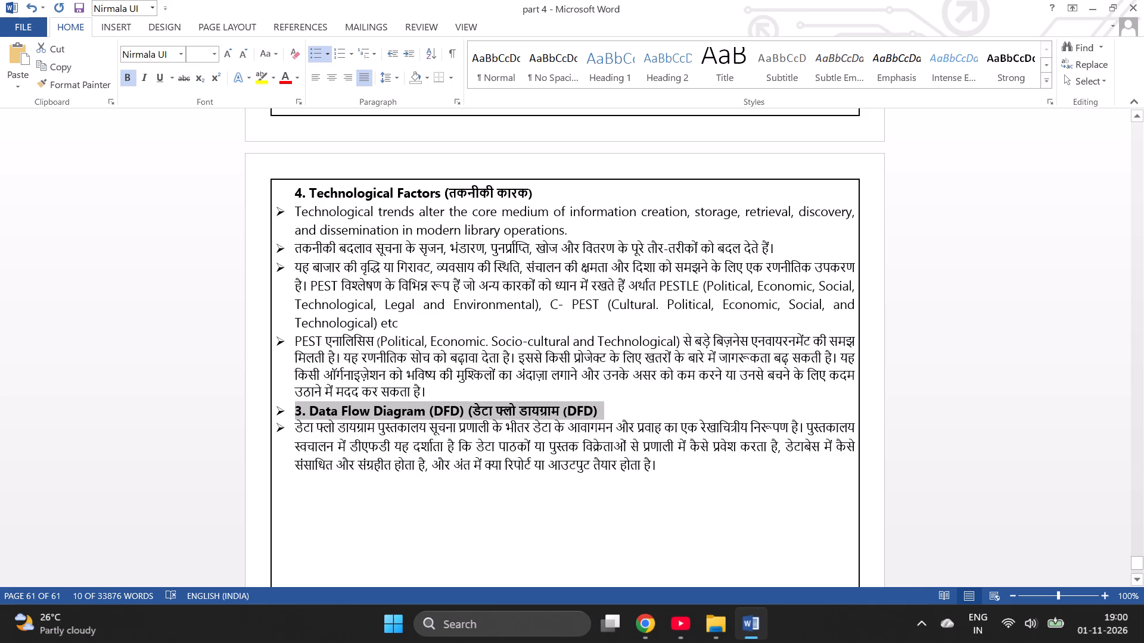
click(657, 463)
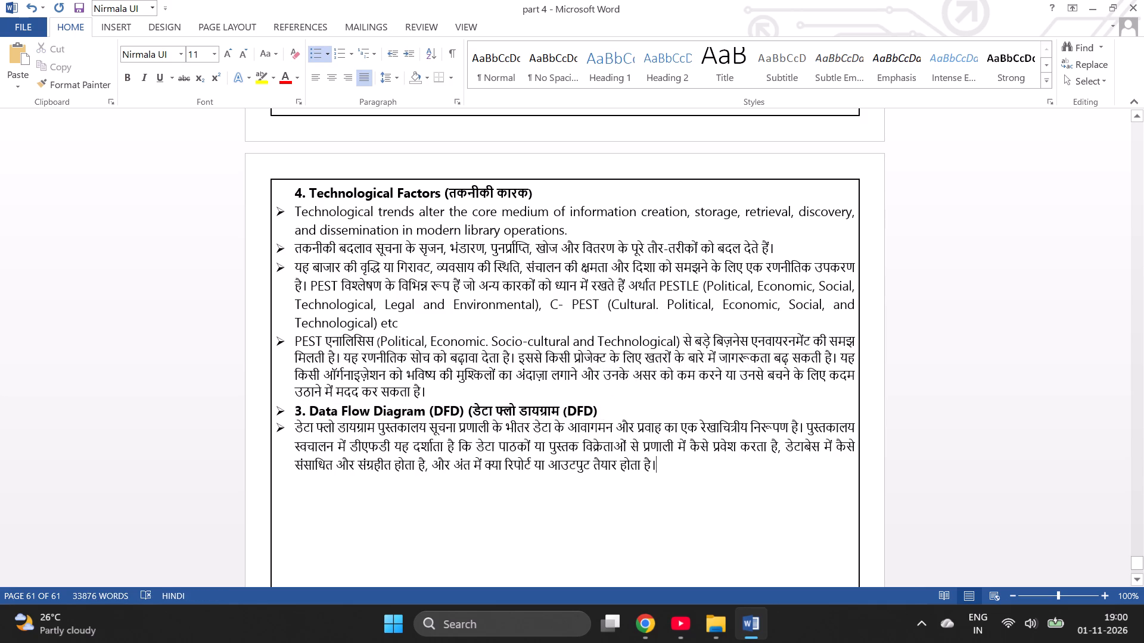
key(Return)
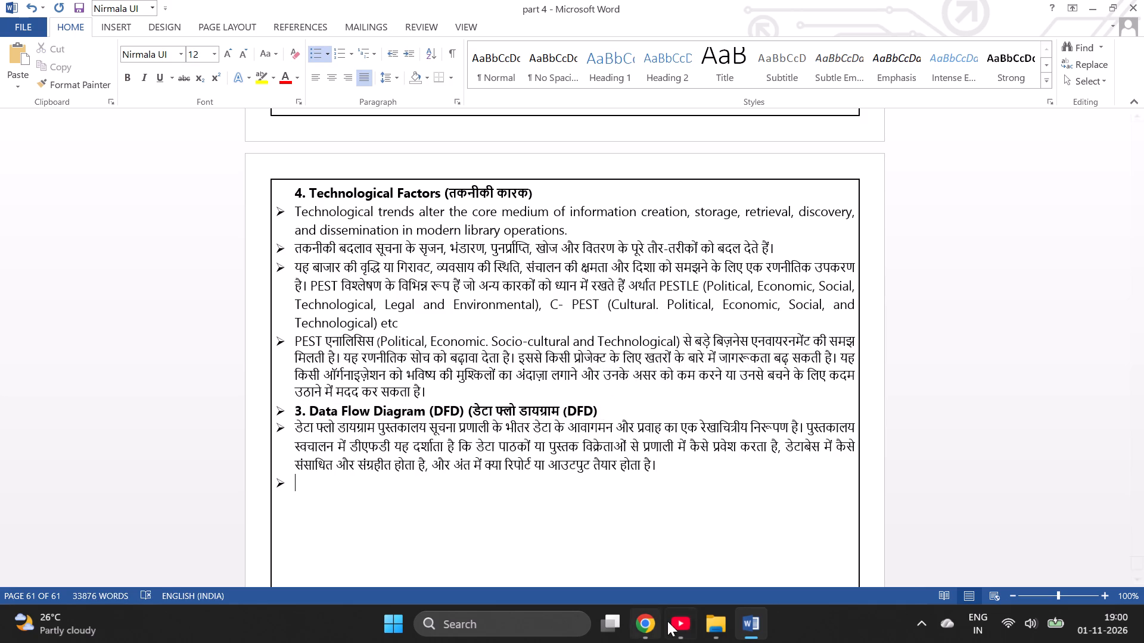
Return to the PDF in Chrome and capture a screenshot of the bilingual slide on DFD being known as a bubble chart.
click(655, 628)
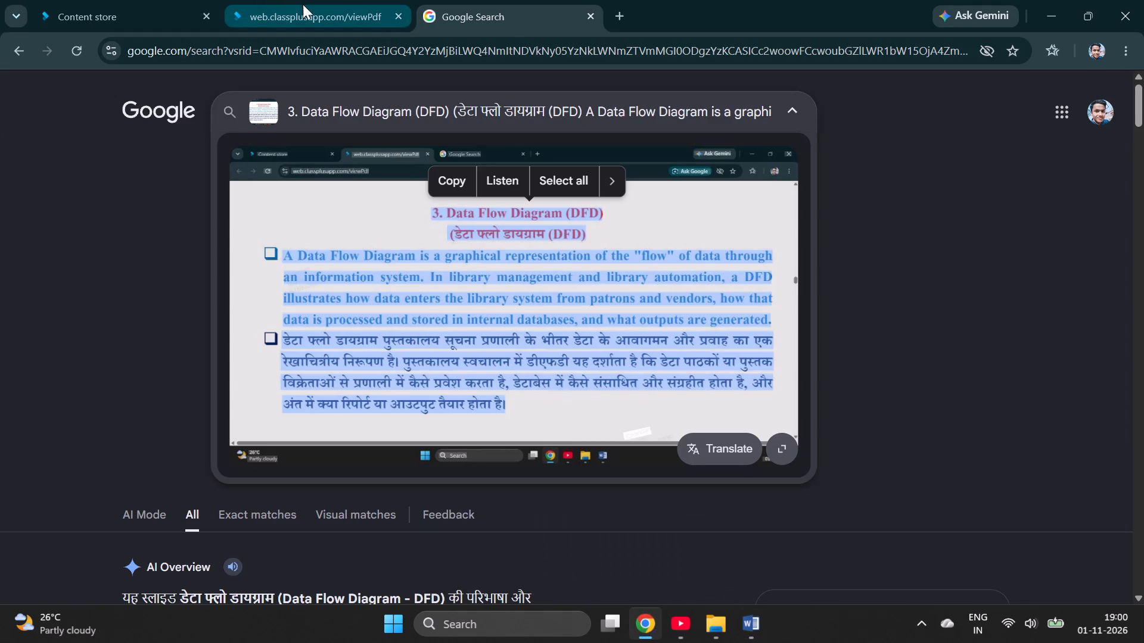
click(303, 4)
scroll(460, 329, down, 14)
scroll(475, 354, down, 8)
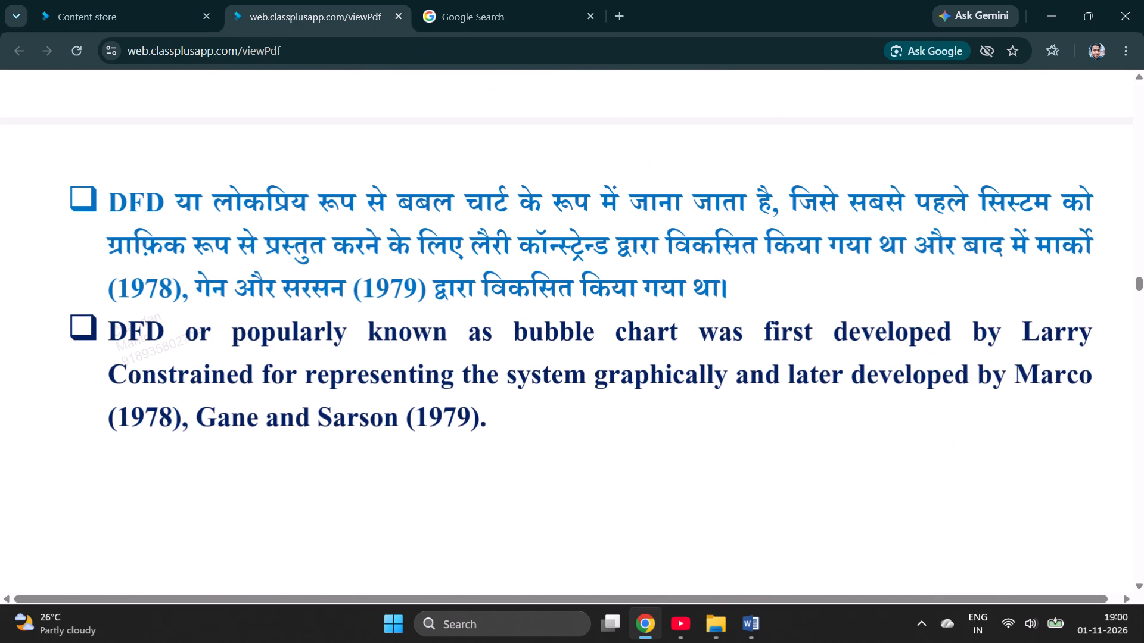
key(super+Print)
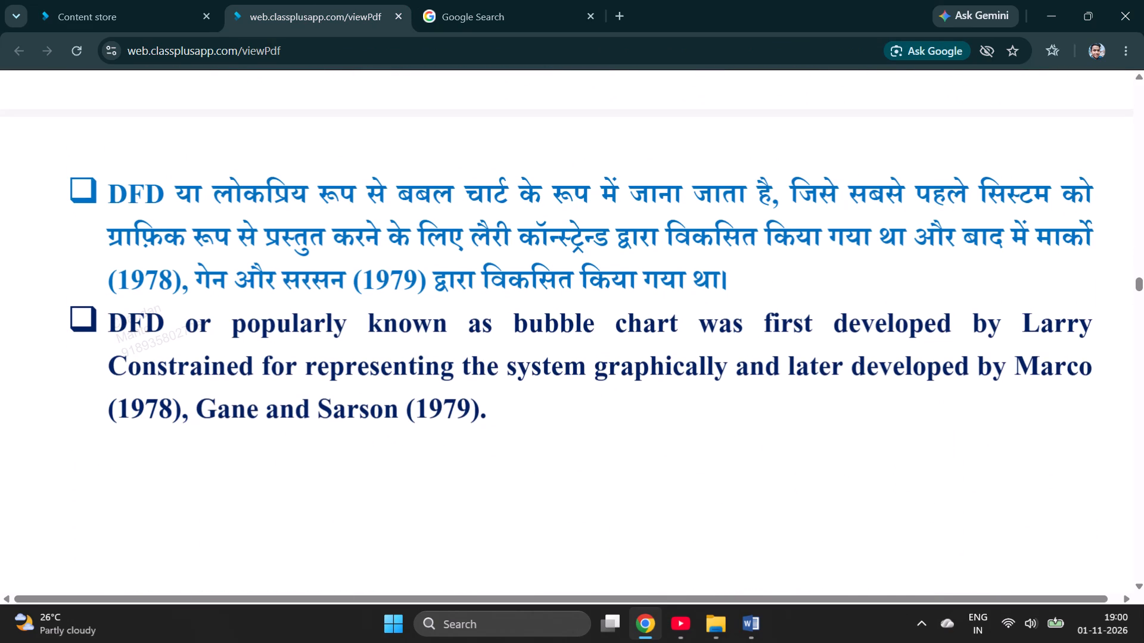
Upload Screenshot (1879), the slide on the DFD as a bubble chart, to Google Lens.
click(557, 2)
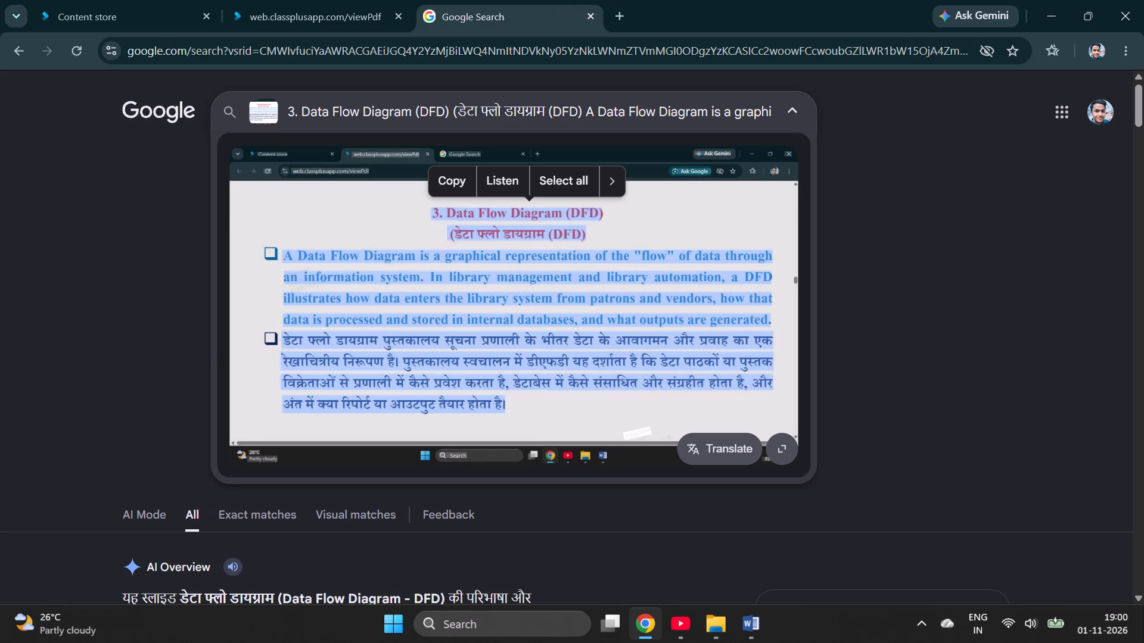
scroll(335, 379, up, 1)
scroll(335, 379, down, 4)
scroll(701, 205, up, 4)
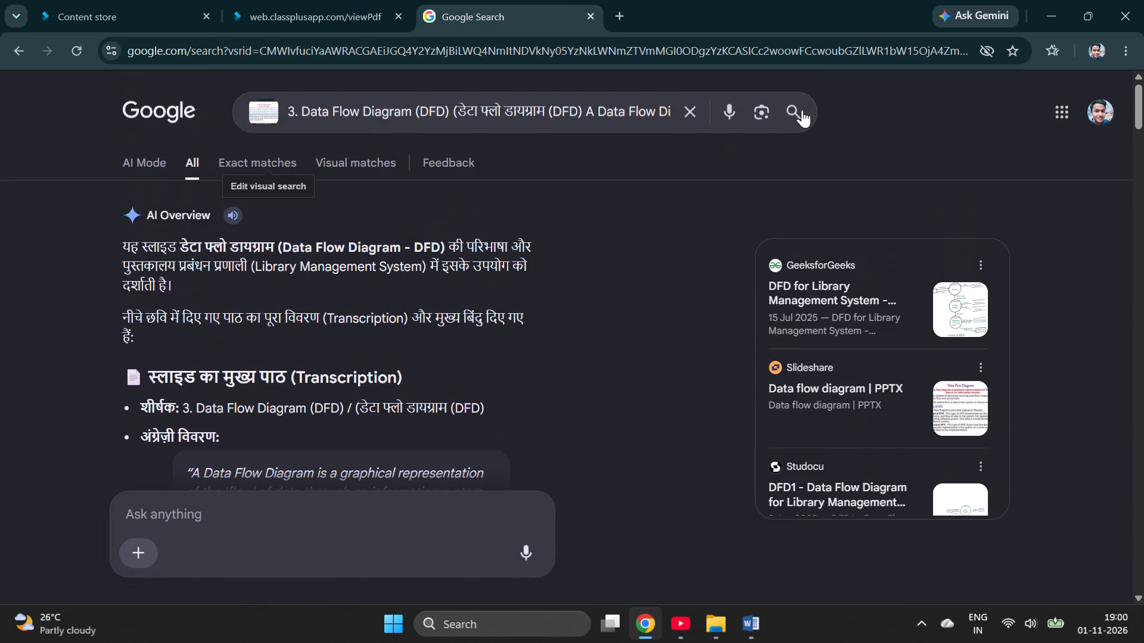
click(764, 108)
click(632, 213)
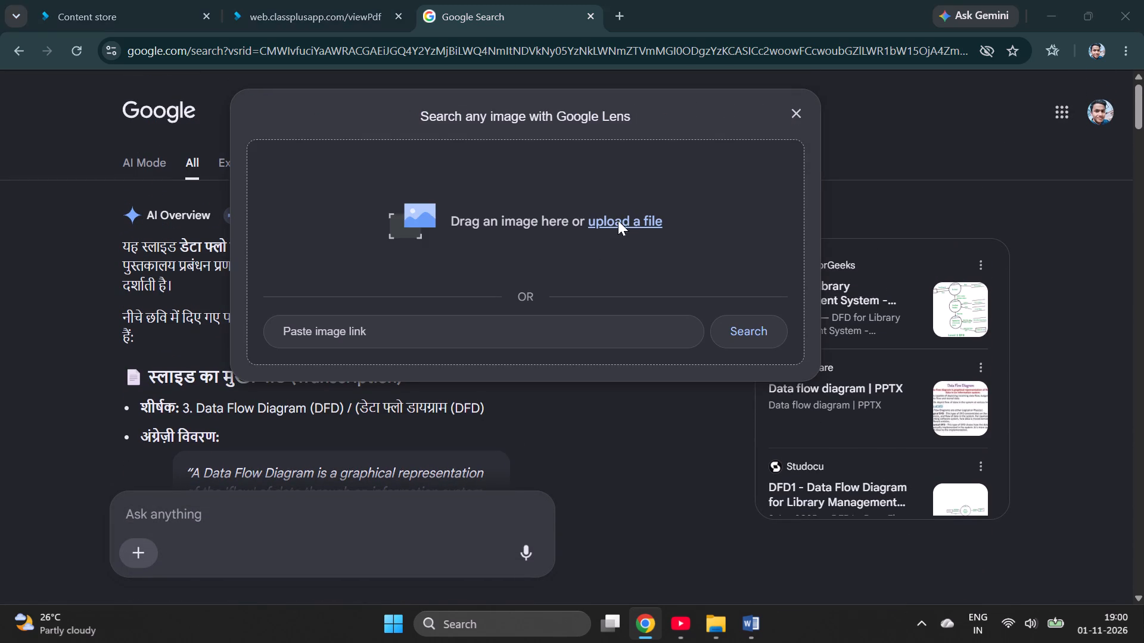
scroll(404, 282, down, 6)
click(298, 261)
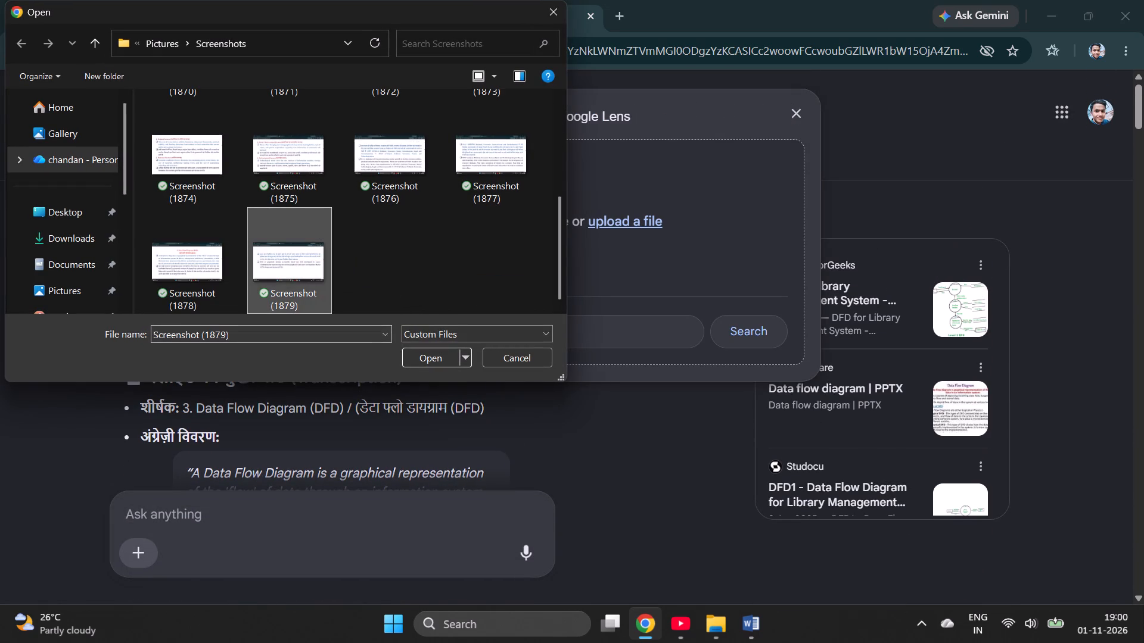
click(425, 356)
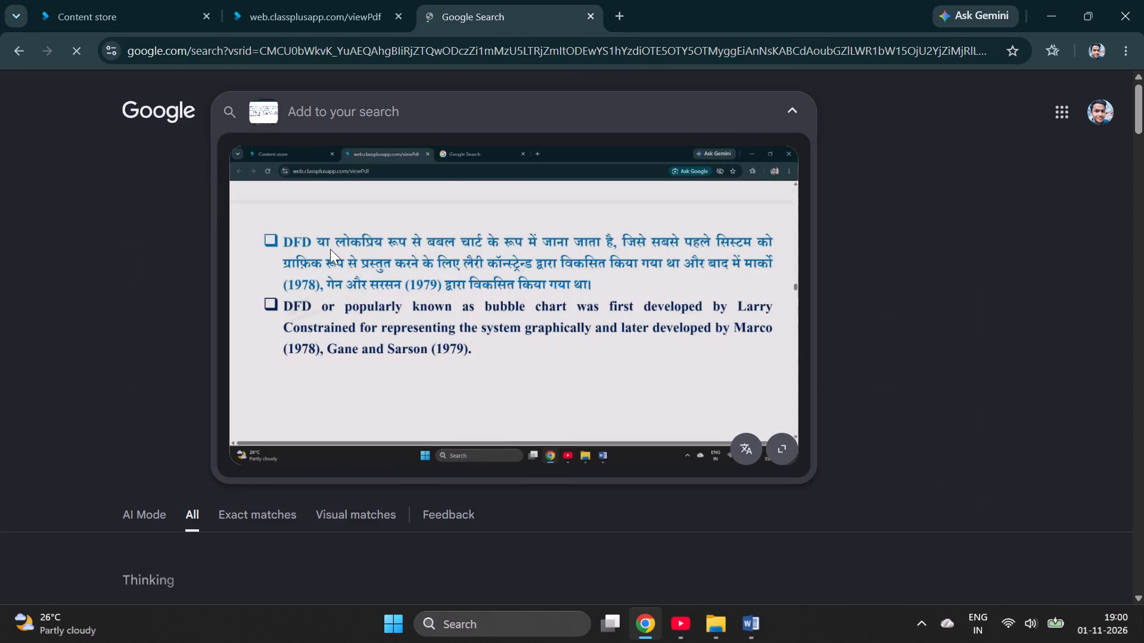
Copy the Hindi paragraph beginning "DFD या लोकप्रिय रूप से" from Lens into the empty bullet in Word's part 4, and start another bullet.
click(287, 237)
drag(287, 239, 454, 273)
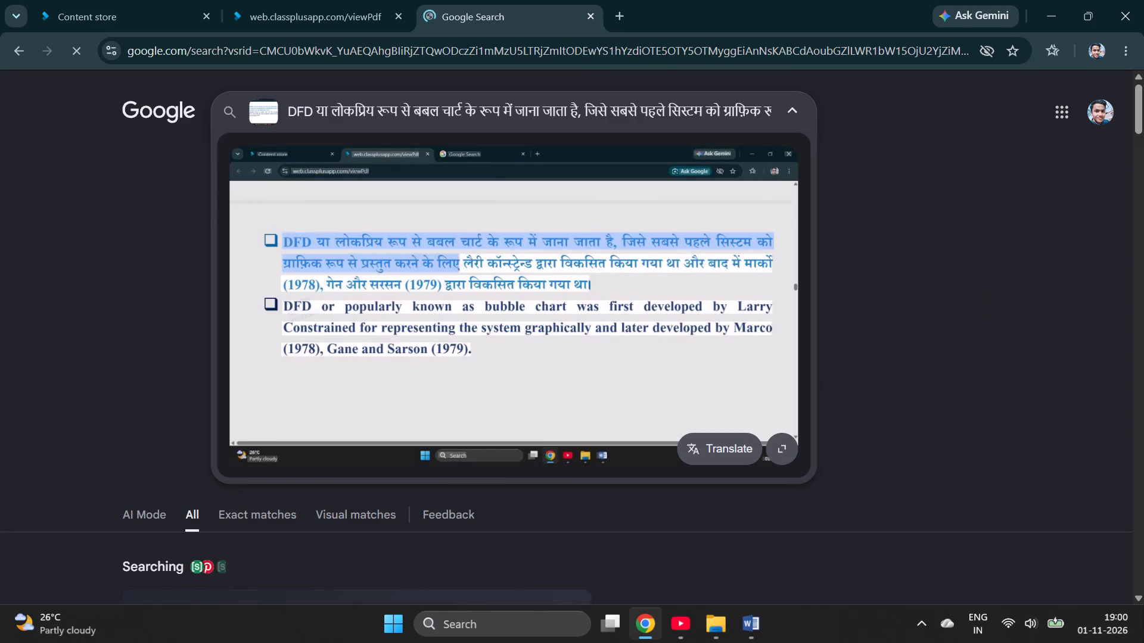
drag(454, 273, 610, 277)
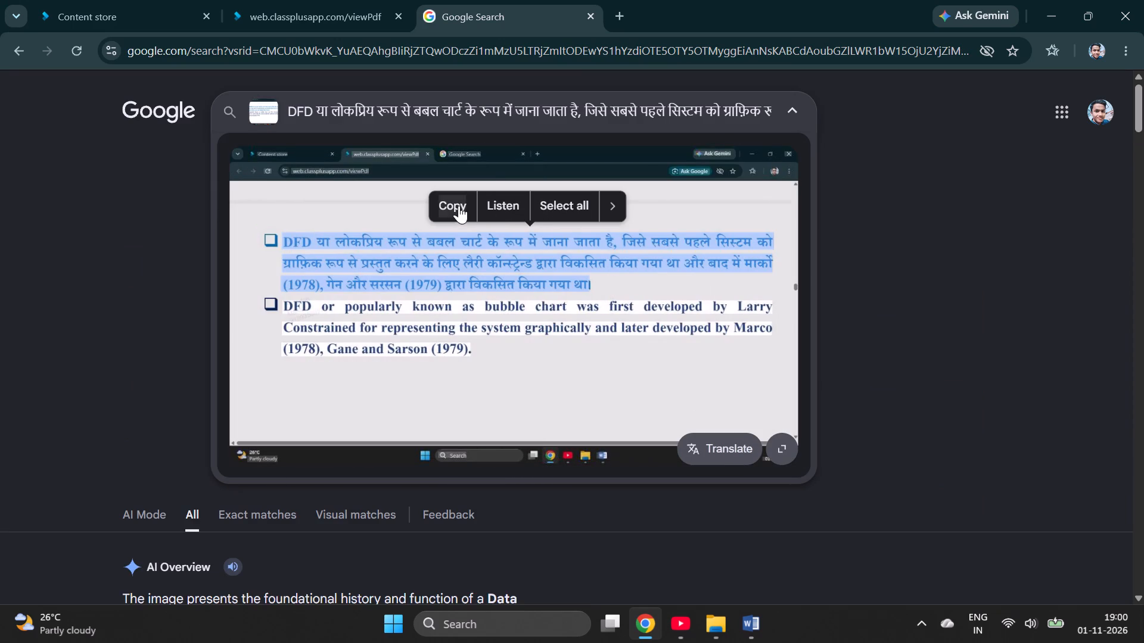
click(452, 202)
click(754, 630)
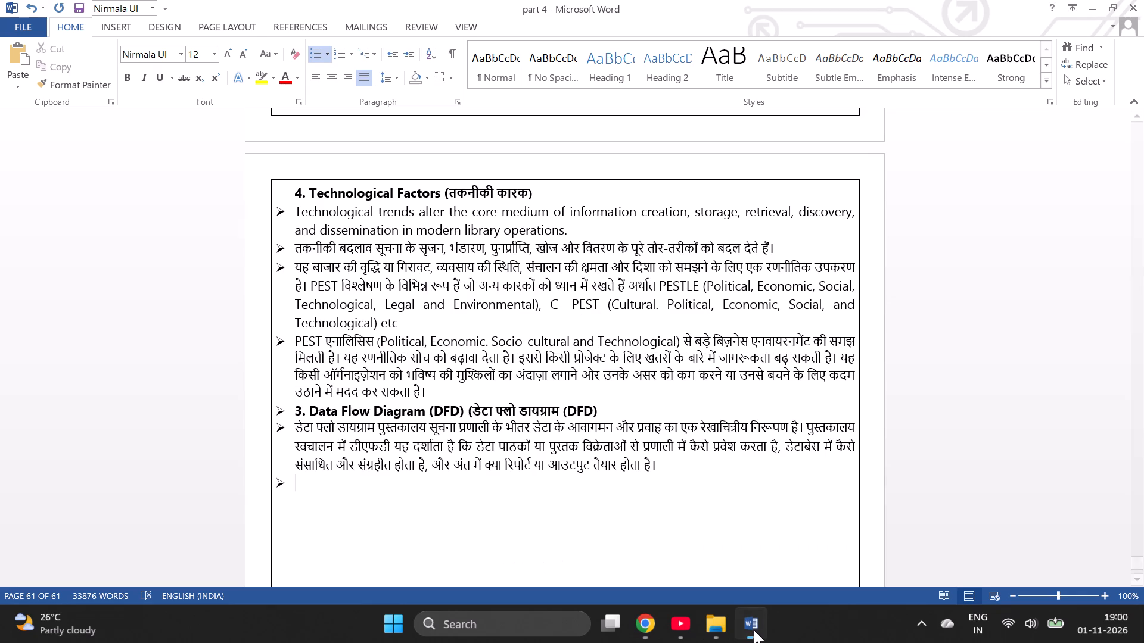
key(ctrl+v)
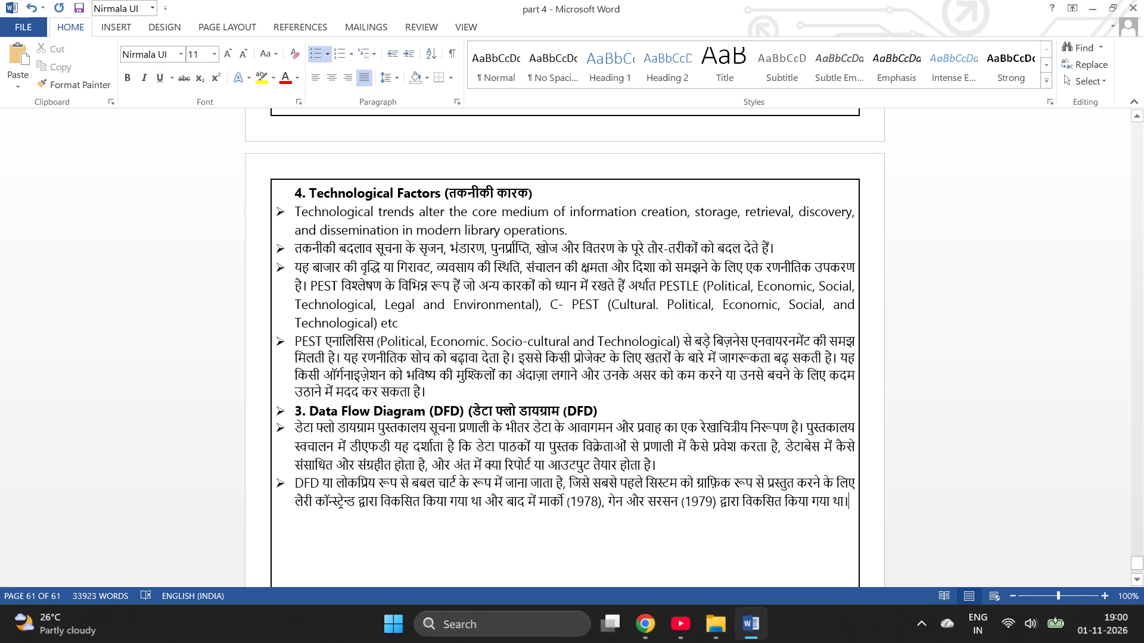
key(Return)
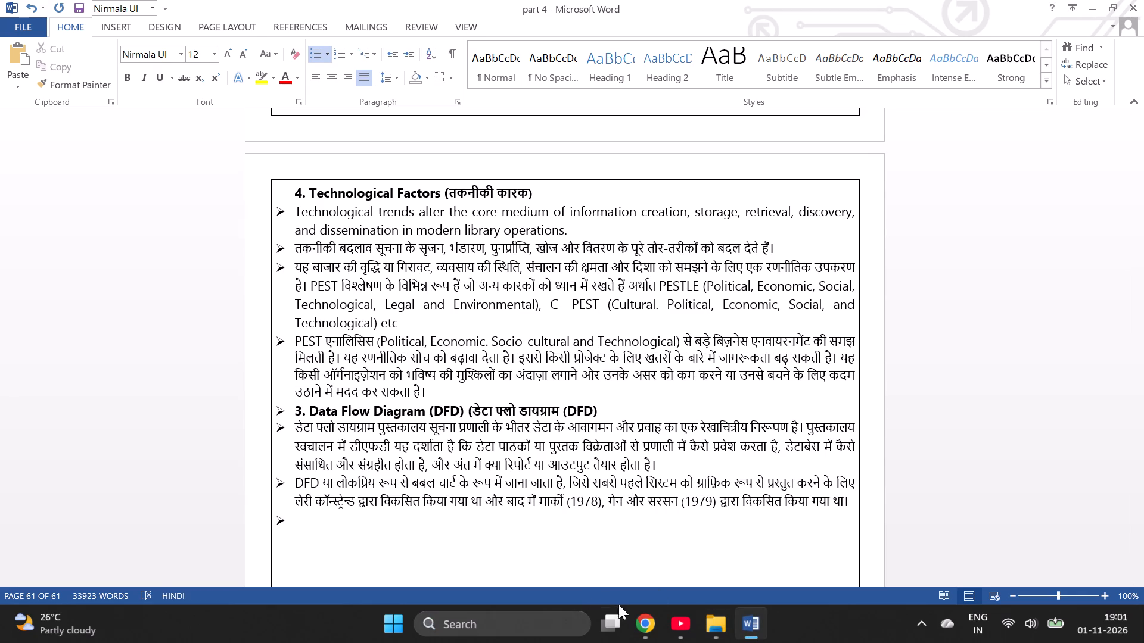
Go back to the PDF in Chrome and capture a screenshot of the bilingual slide on Larry Constantine and Structured Design.
click(638, 623)
click(271, 0)
scroll(458, 273, down, 6)
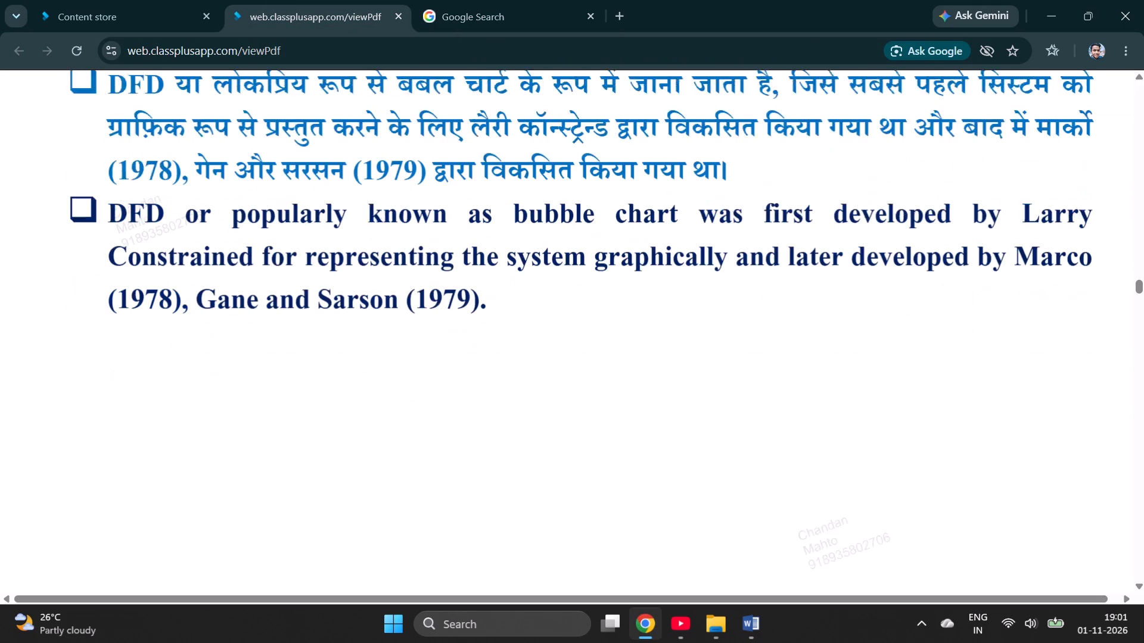
scroll(459, 274, down, 19)
scroll(462, 285, up, 1)
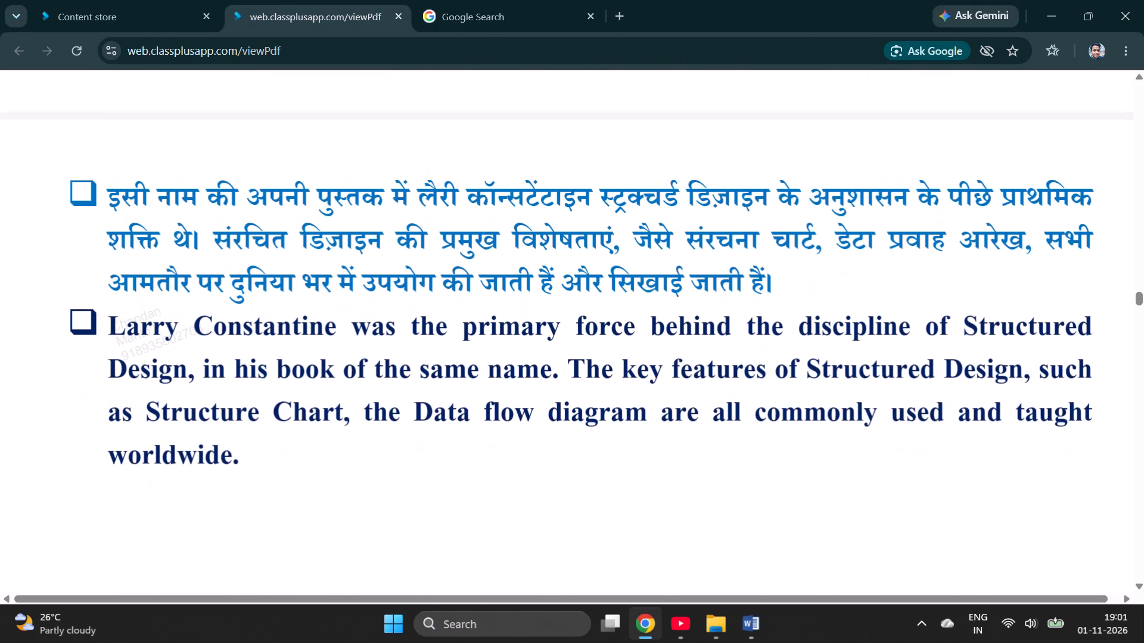
key(super+Print)
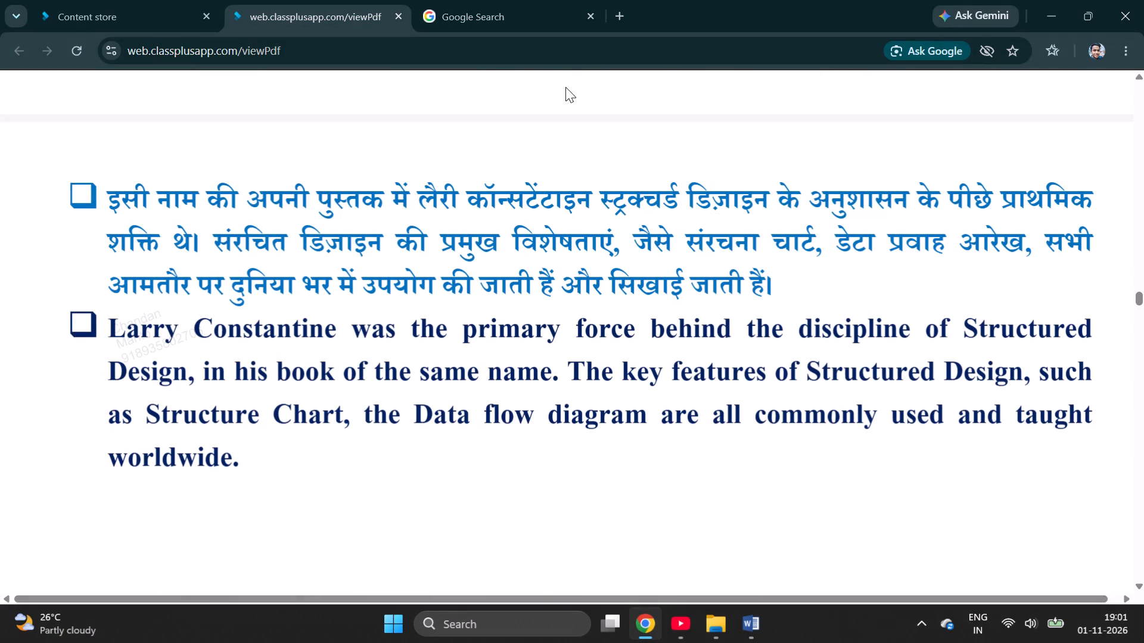
Upload Screenshot (1880), the slide on Larry Constantine and Structured Design, to Google Lens.
click(510, 0)
scroll(433, 372, down, 2)
scroll(433, 372, up, 4)
click(757, 105)
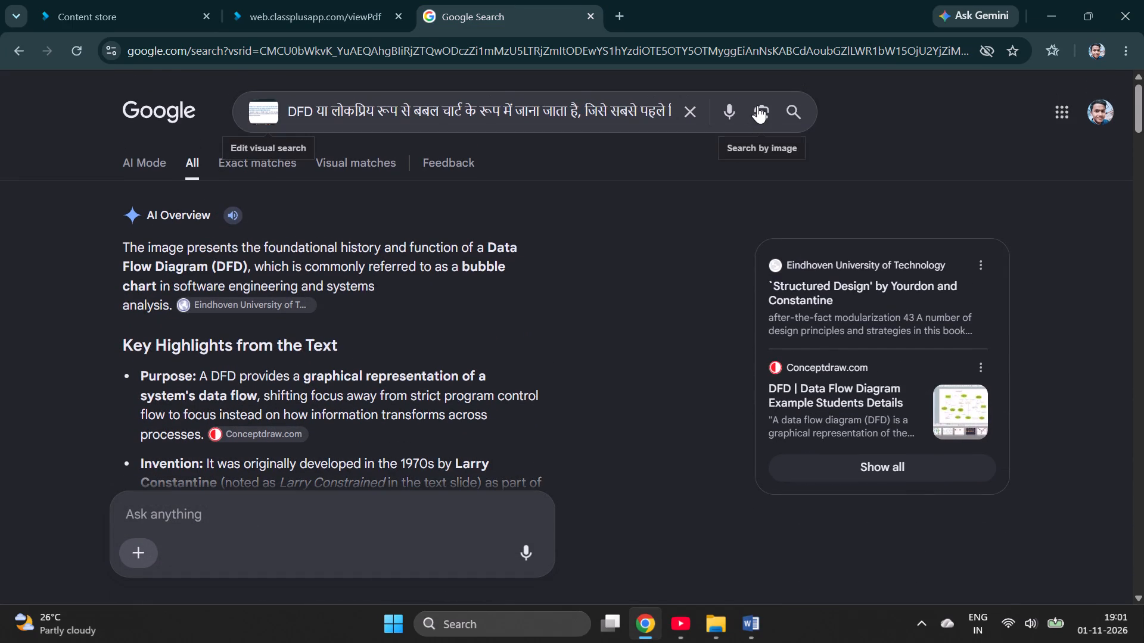
click(623, 222)
scroll(391, 254, down, 6)
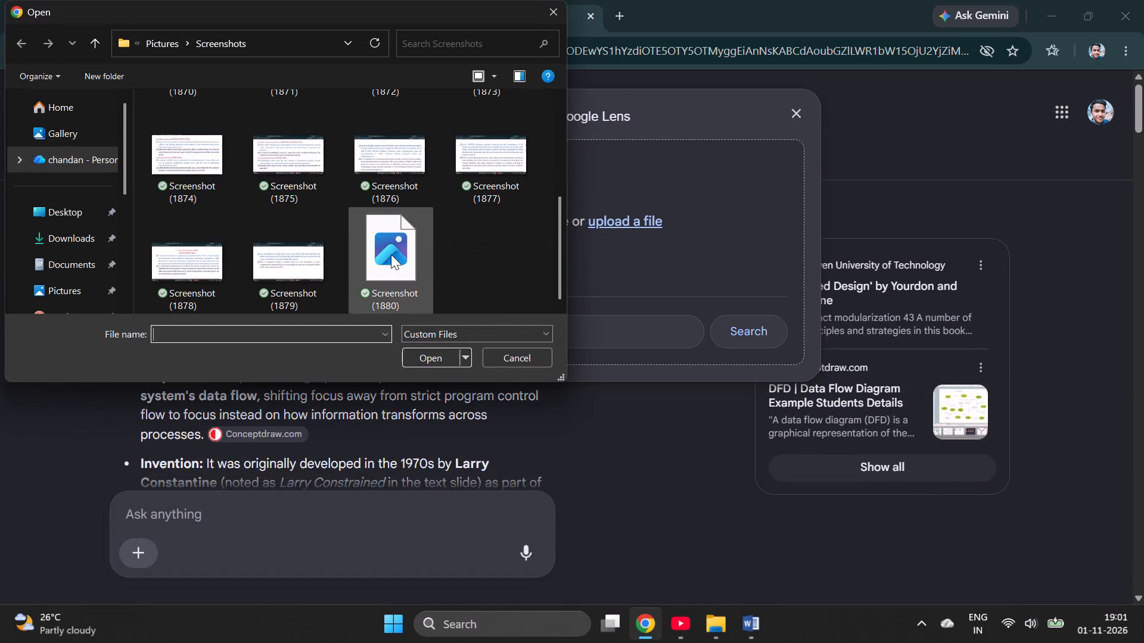
click(381, 255)
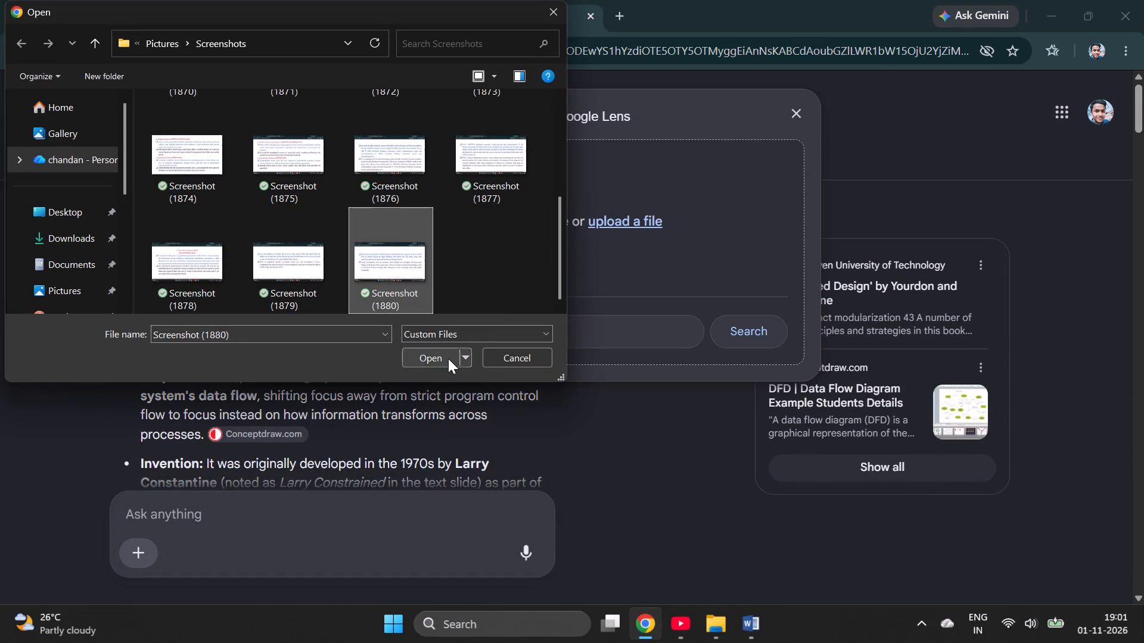
click(448, 358)
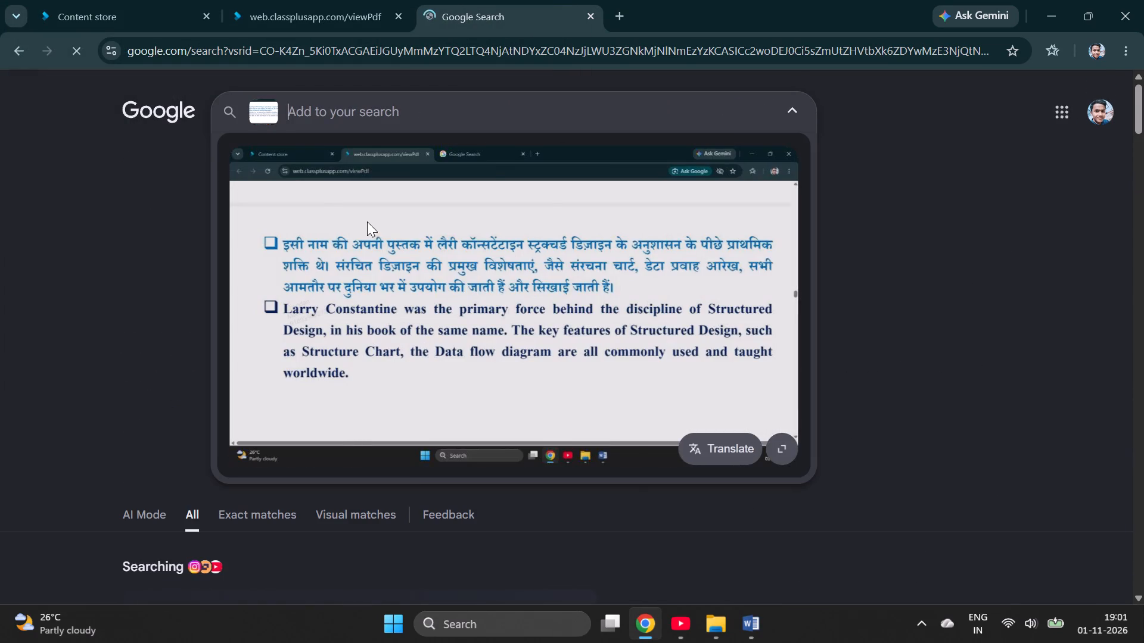
Copy the Hindi paragraph beginning "इसी नाम की अपनी पुस्तक में" from Lens into the empty bullet in Word's part 4, and start another bullet.
click(288, 246)
drag(288, 246, 523, 298)
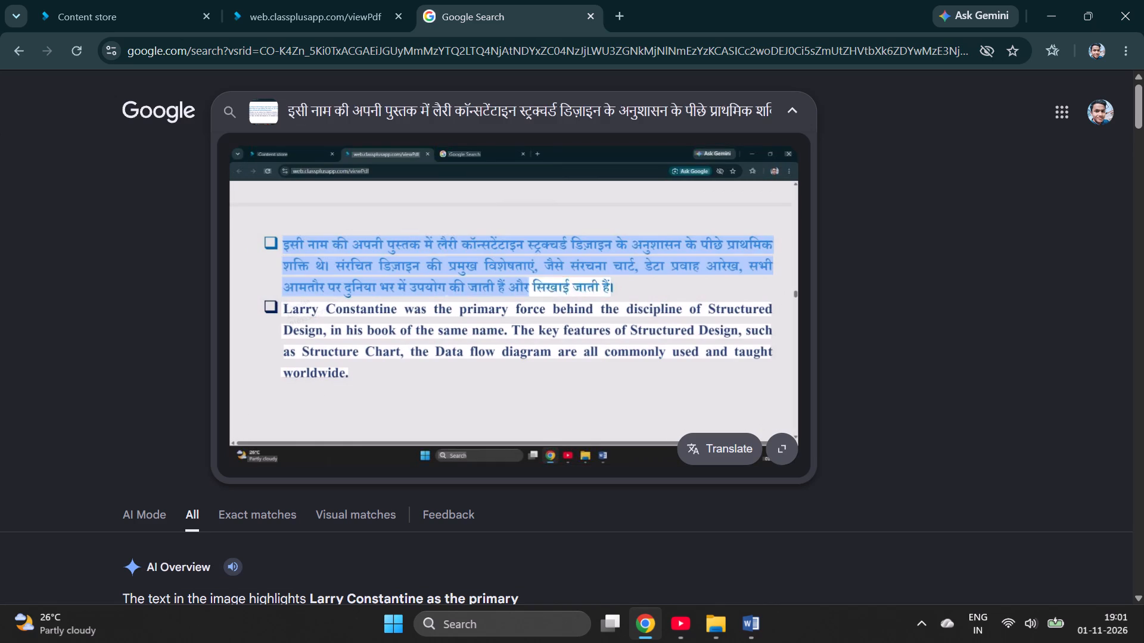
drag(523, 298, 644, 283)
click(444, 195)
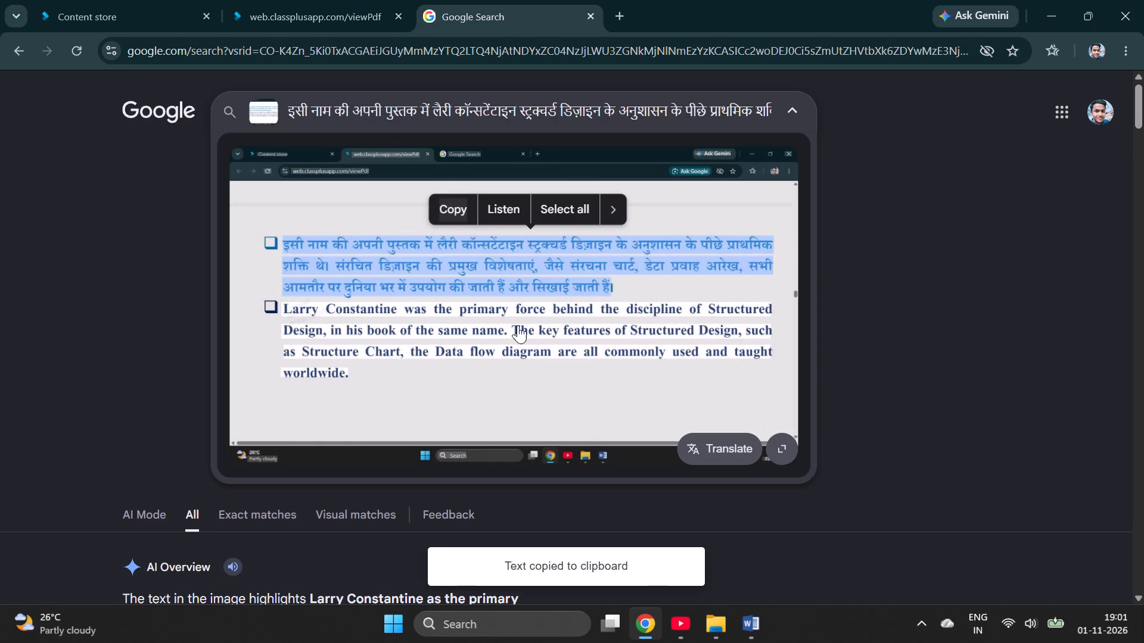
click(753, 623)
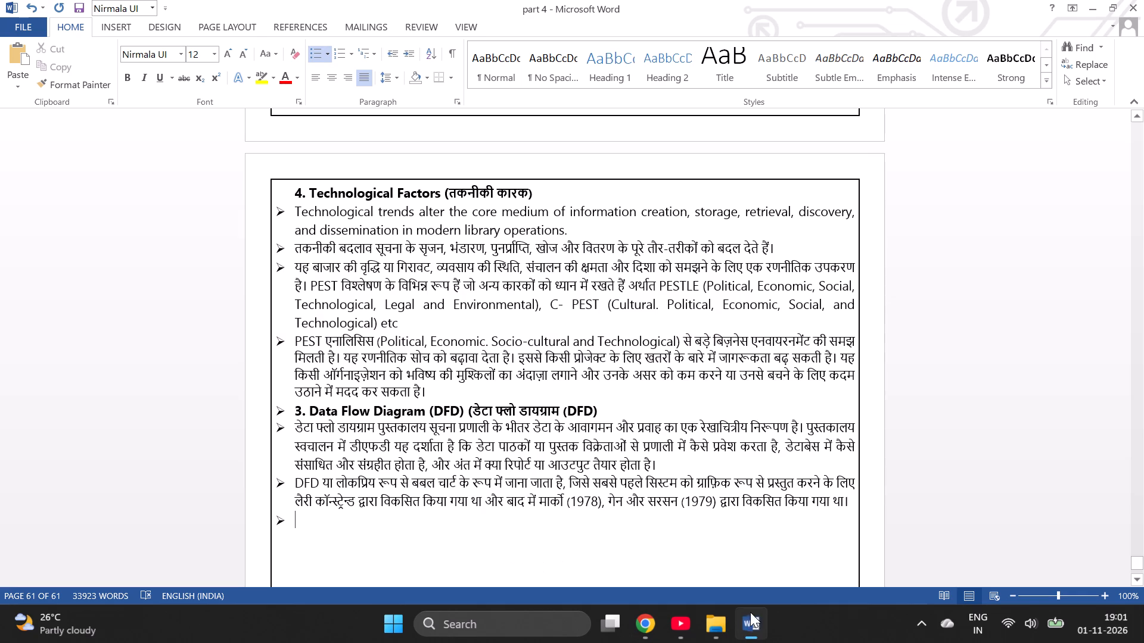
key(ctrl+v)
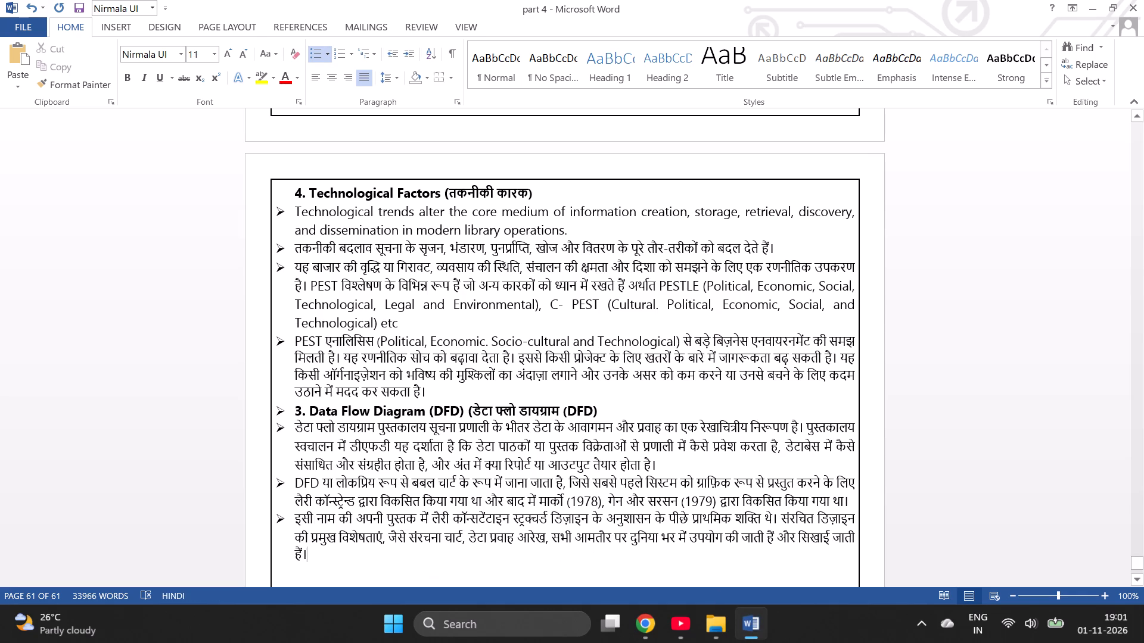
key(Return)
Return to the PDF in Chrome and capture a screenshot of the "Components of a Data Flow Diagram" slide.
click(650, 619)
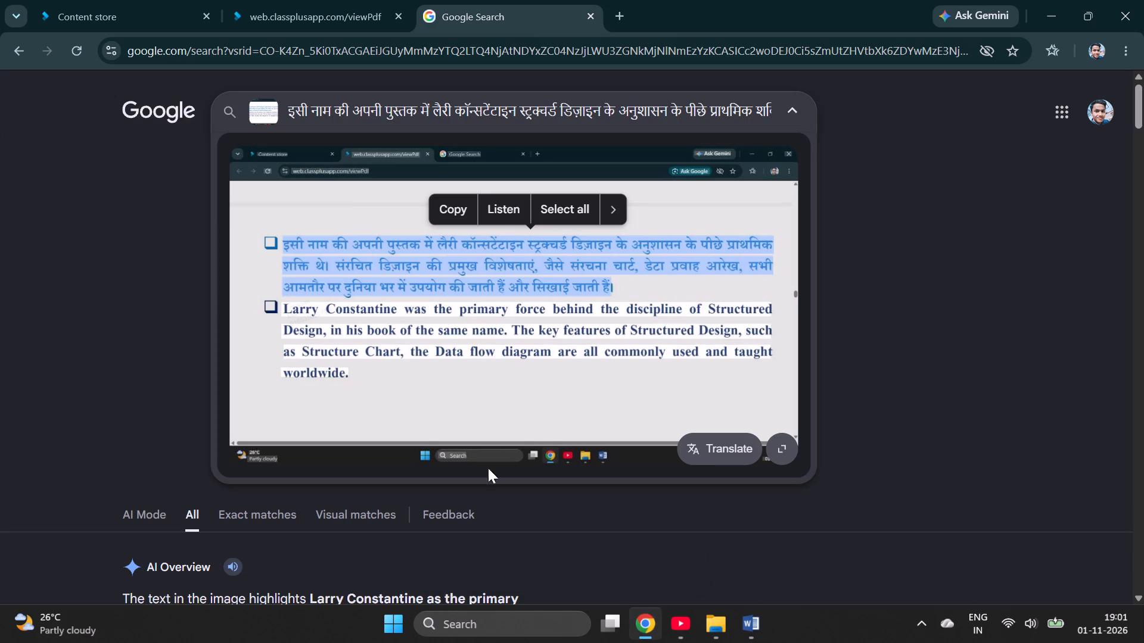
click(311, 26)
scroll(347, 194, down, 7)
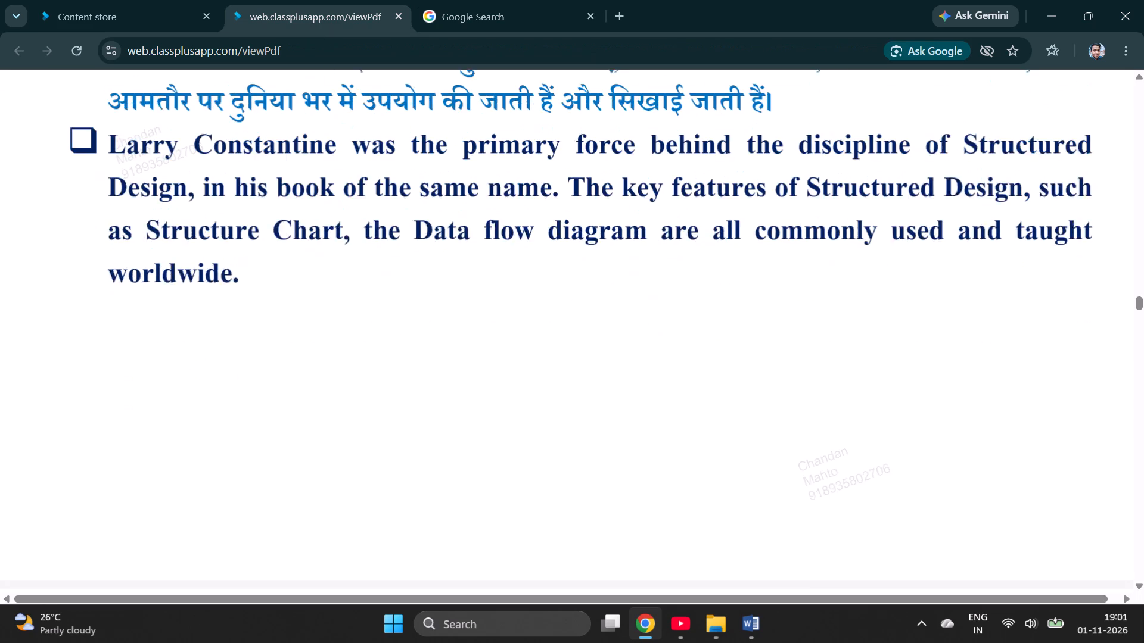
scroll(348, 198, down, 18)
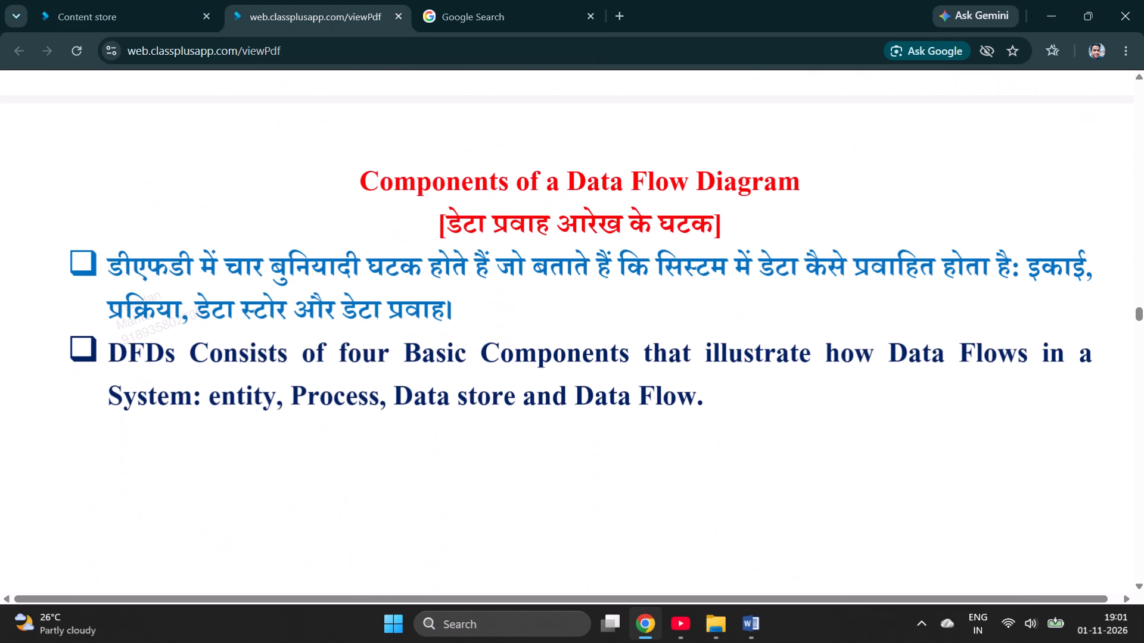
key(super+Print)
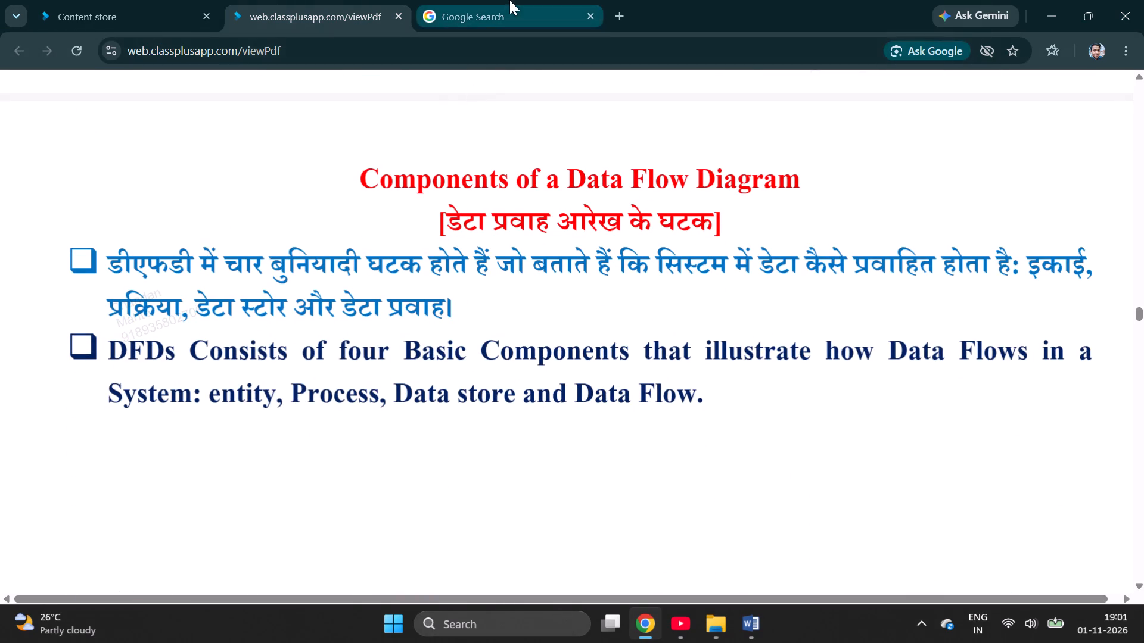
Upload Screenshot (1881), the slide on the components of a Data Flow Diagram, to Google Lens.
click(509, 0)
scroll(552, 373, down, 6)
scroll(552, 373, up, 6)
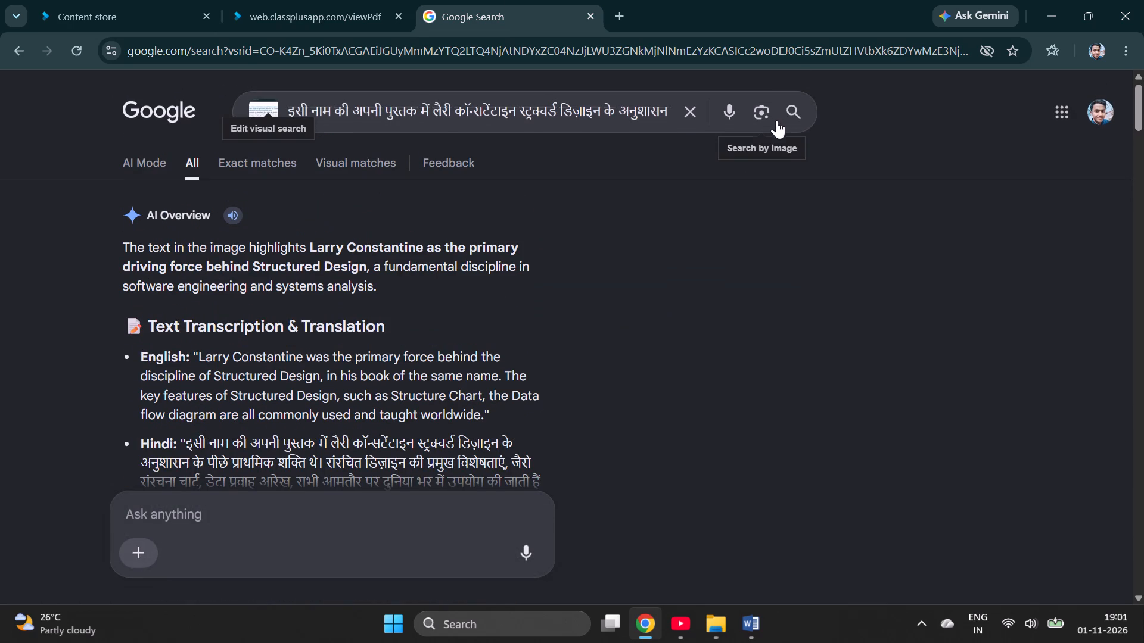
click(765, 105)
click(633, 218)
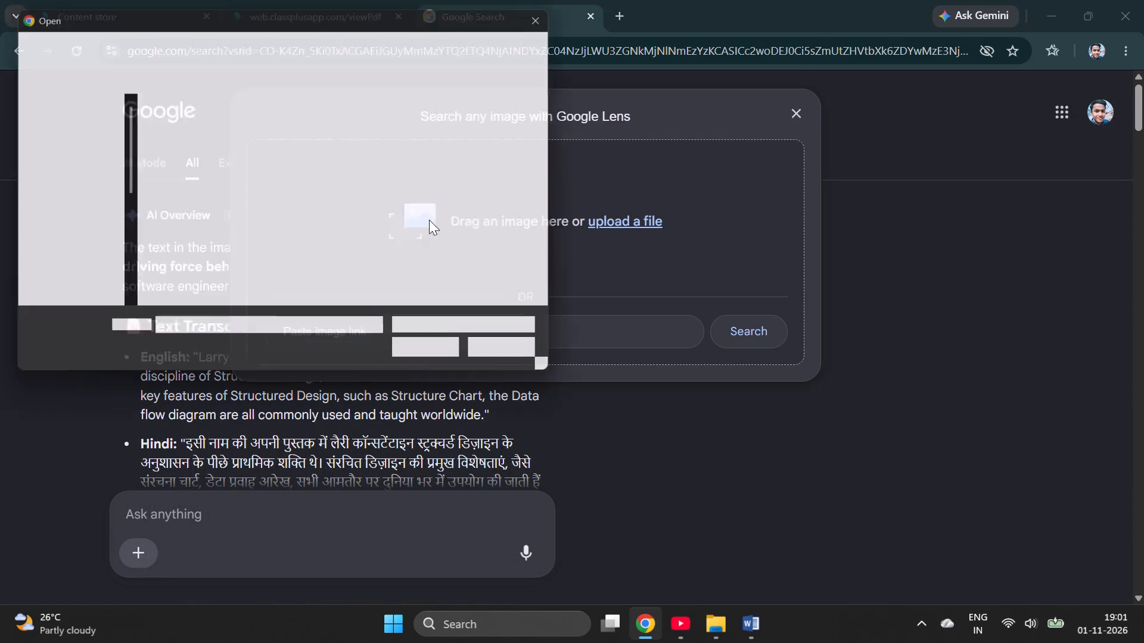
scroll(418, 218, down, 12)
click(512, 257)
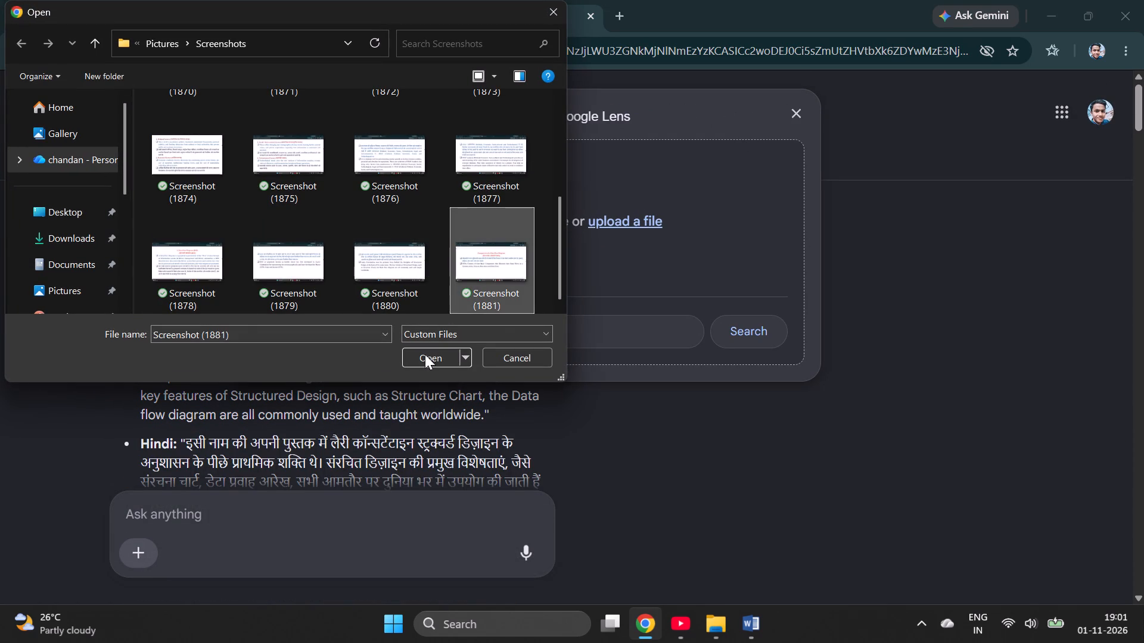
click(424, 355)
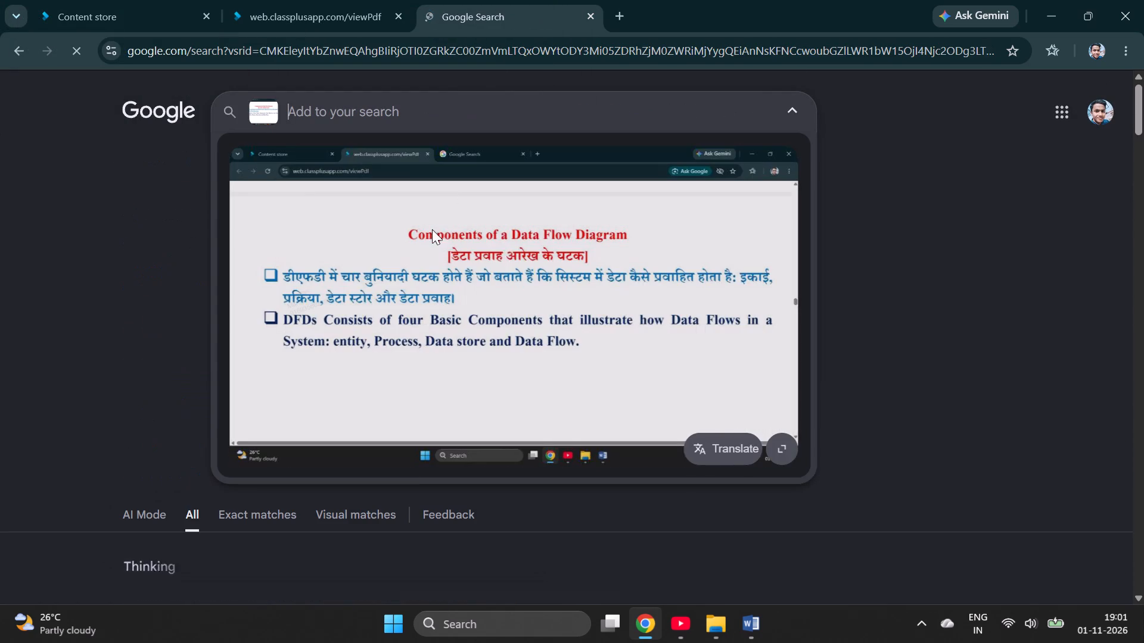
Copy the slide's bilingual heading and both the Hindi and English paragraphs from Lens into the empty bullet in Word's part 4.
click(417, 231)
drag(411, 233, 629, 336)
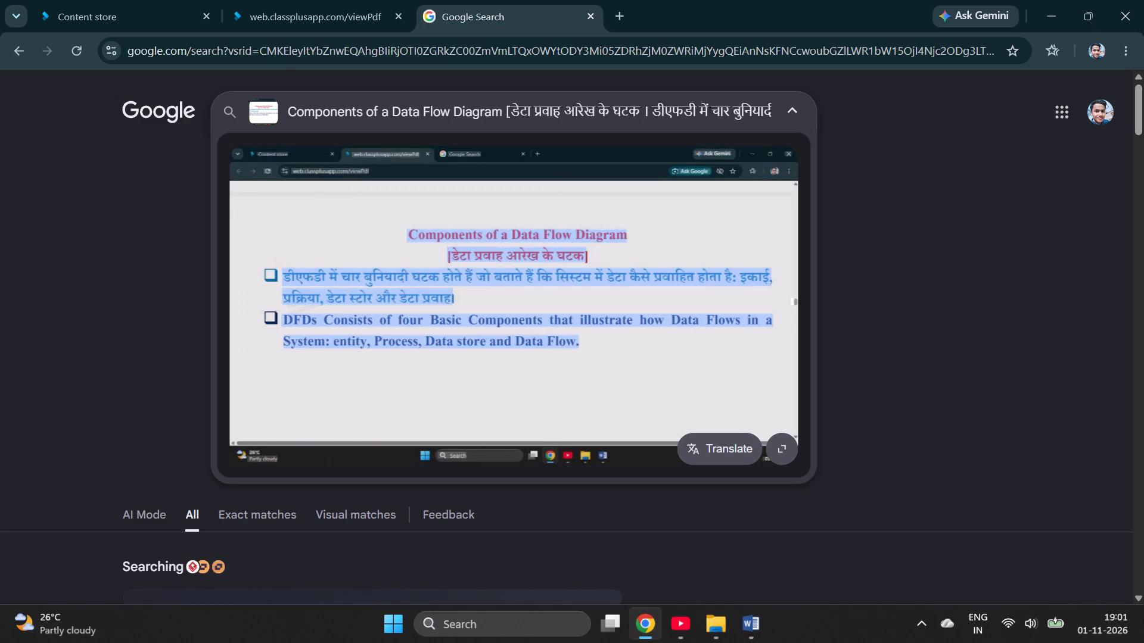
drag(629, 336, 631, 344)
click(451, 204)
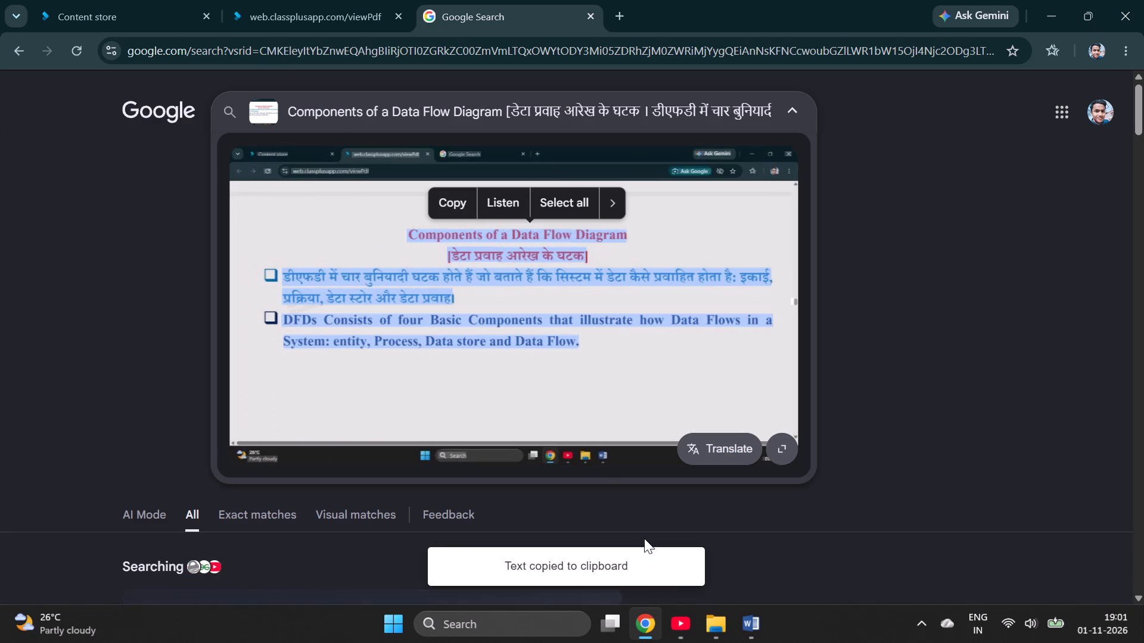
click(736, 628)
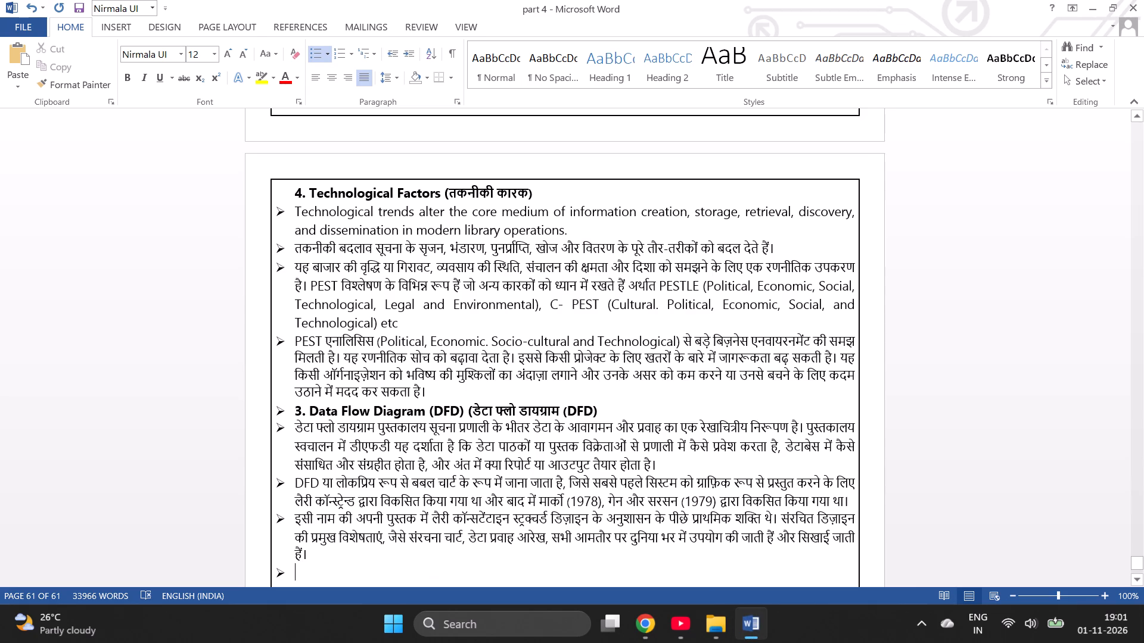
scroll(262, 477, down, 5)
key(ctrl+v)
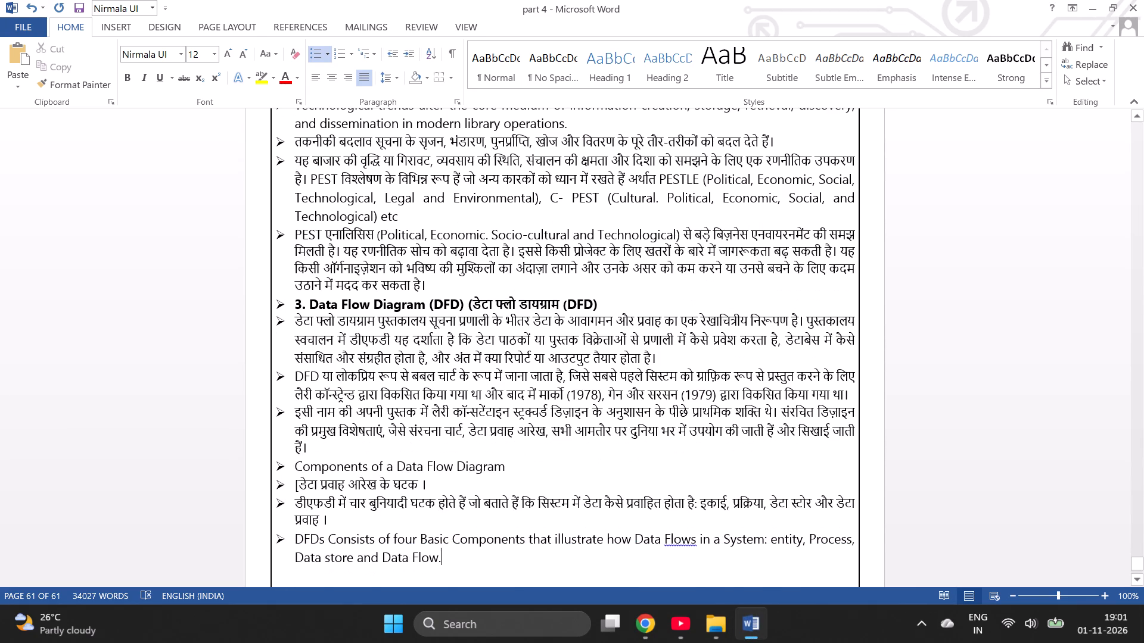
Join the Hindi line "[डेटा प्रवाह आरेख के घटक" onto the "Components of a Data Flow Diagram" line, separated by a space.
click(277, 486)
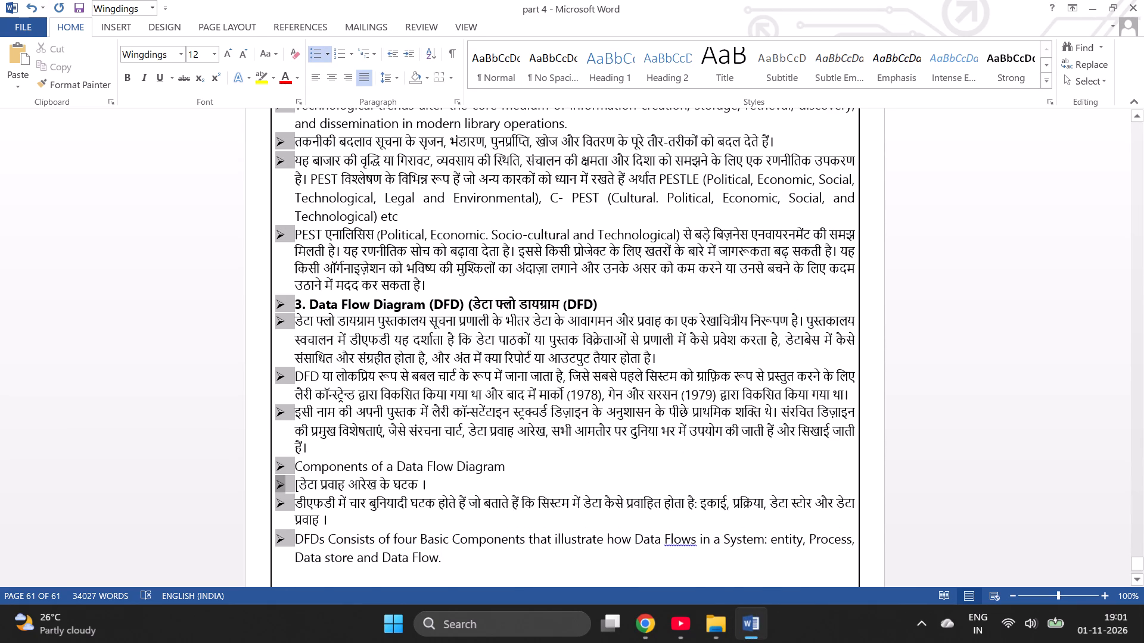
click(288, 485)
key(BackSpace)
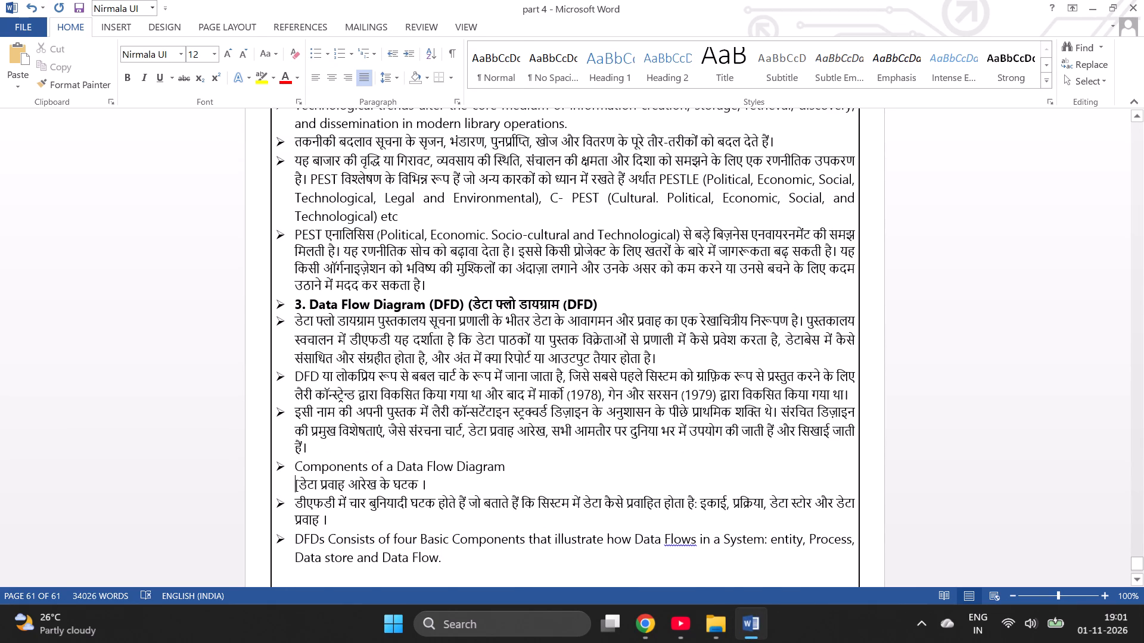
key(BackSpace)
key(BackSpace)
key(space)
Make the bilingual "Components of a Data Flow Diagram" heading bold and start a new bullet after the "DFDs Consists of four Basic Components" paragraph.
click(297, 470)
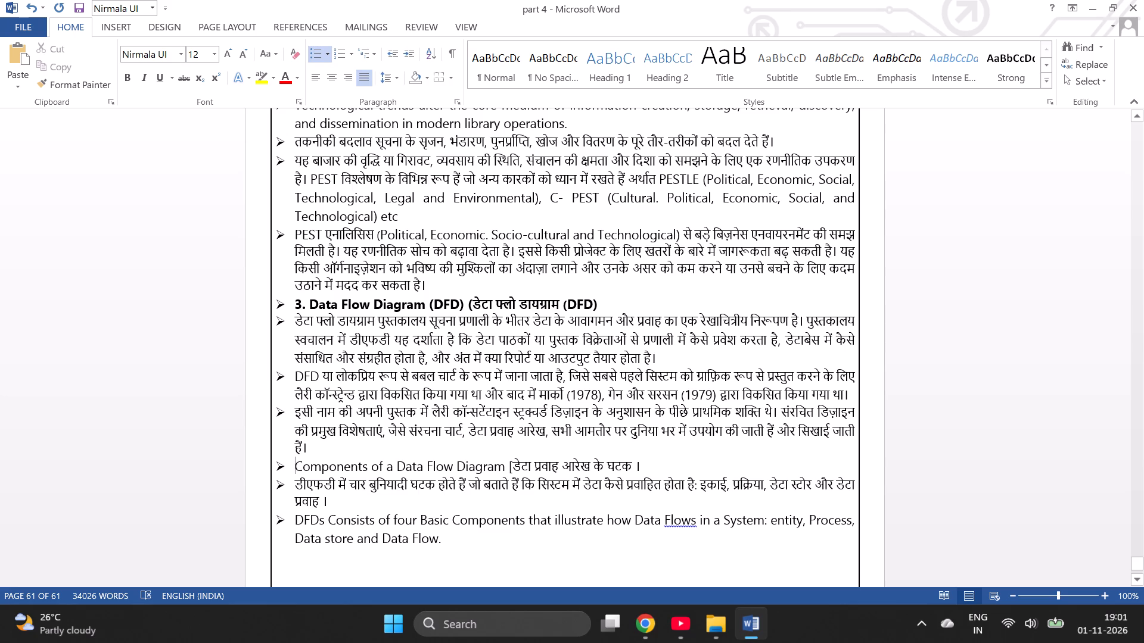
drag(299, 470, 741, 529)
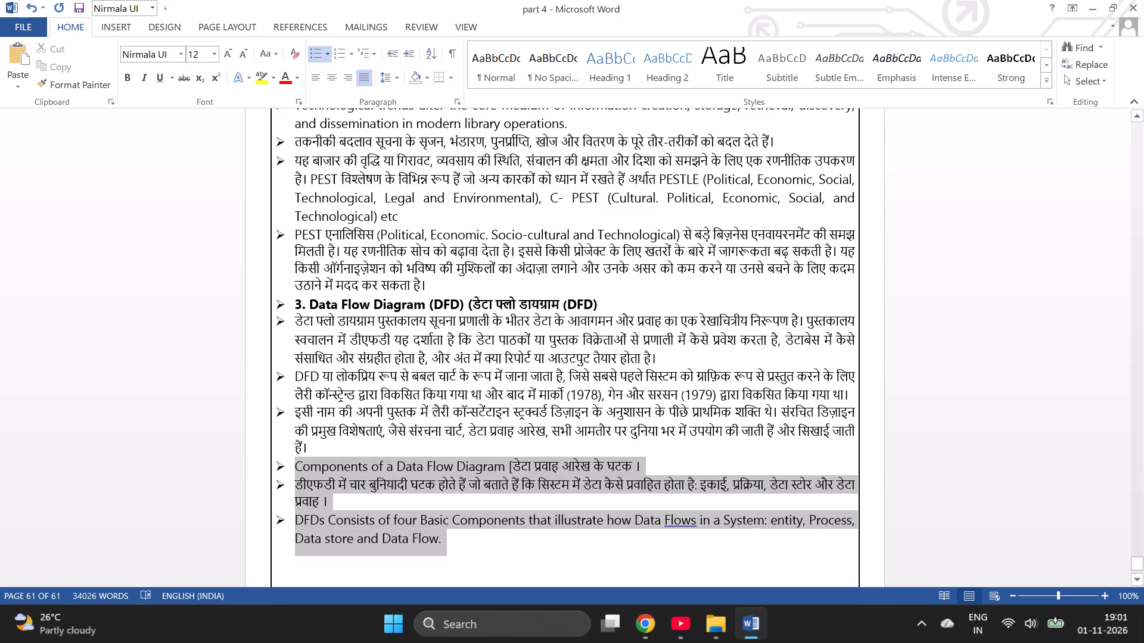
drag(741, 529, 705, 458)
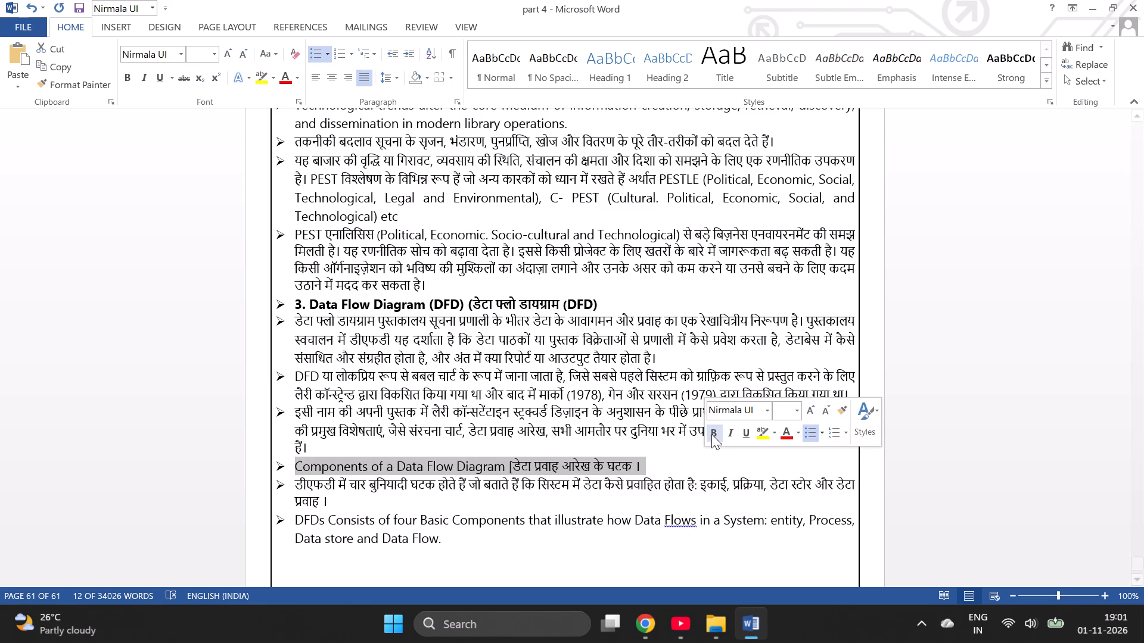
click(714, 436)
click(482, 557)
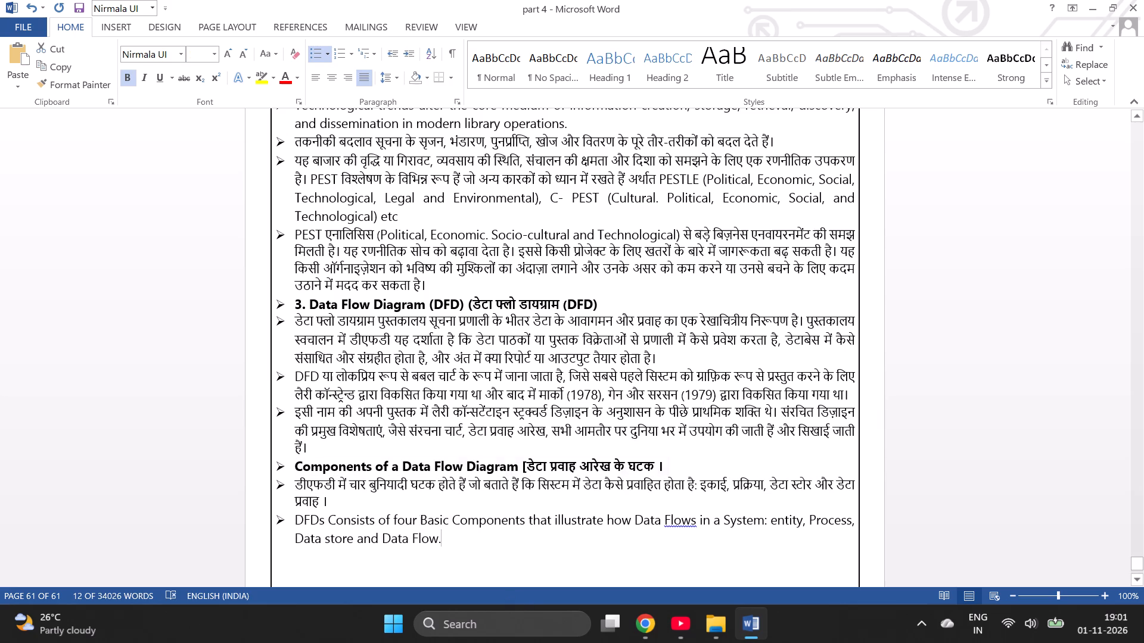
key(Return)
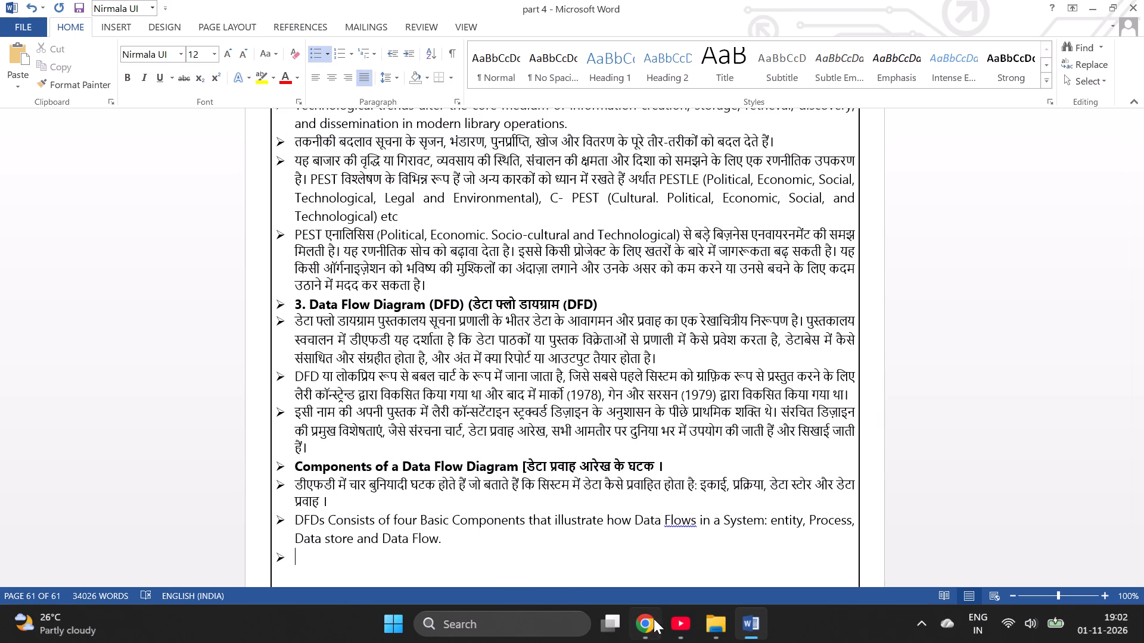
Go back to the PDF in Chrome and capture a full-screen screenshot of the slide covering "1. External Entity" and "2. Process".
click(654, 620)
click(337, 0)
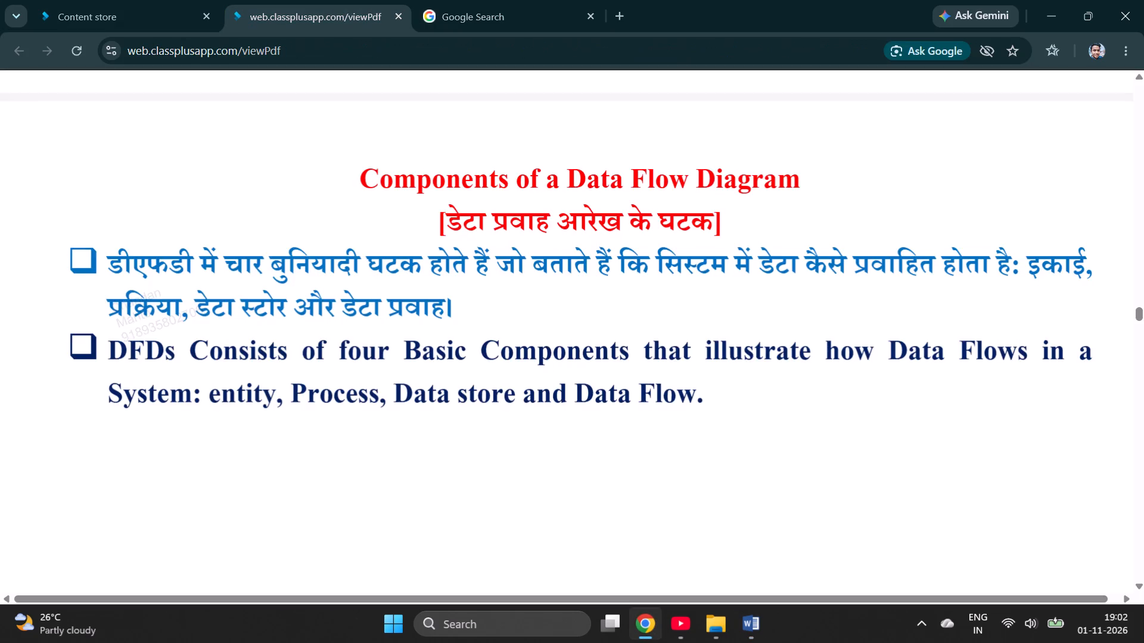
scroll(531, 405, down, 15)
scroll(660, 547, down, 12)
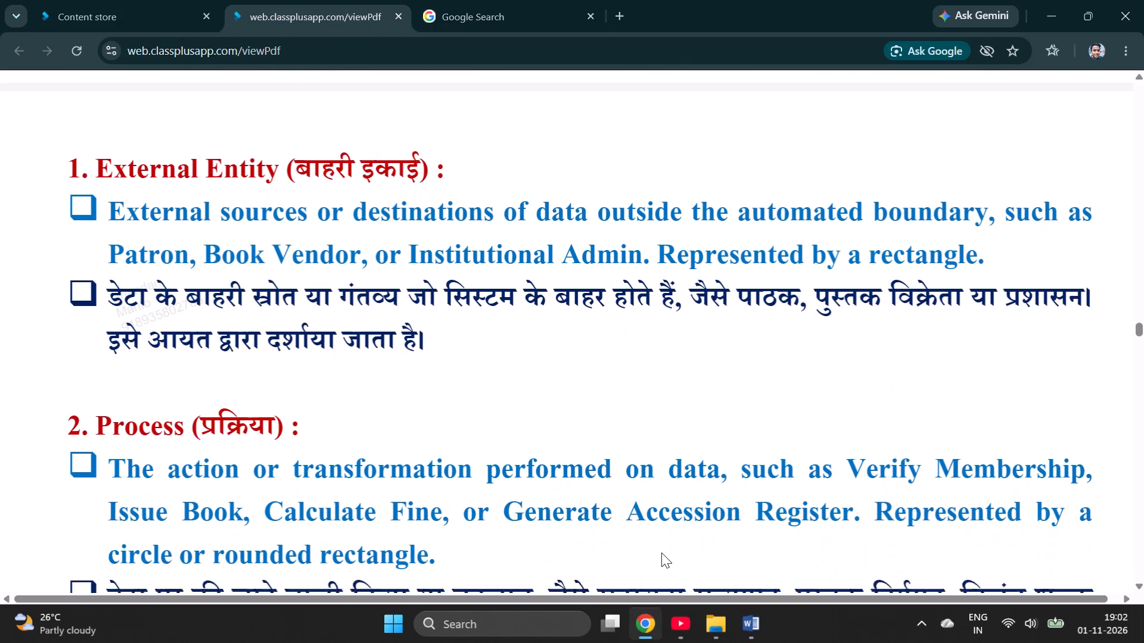
scroll(661, 553, down, 4)
scroll(661, 553, up, 3)
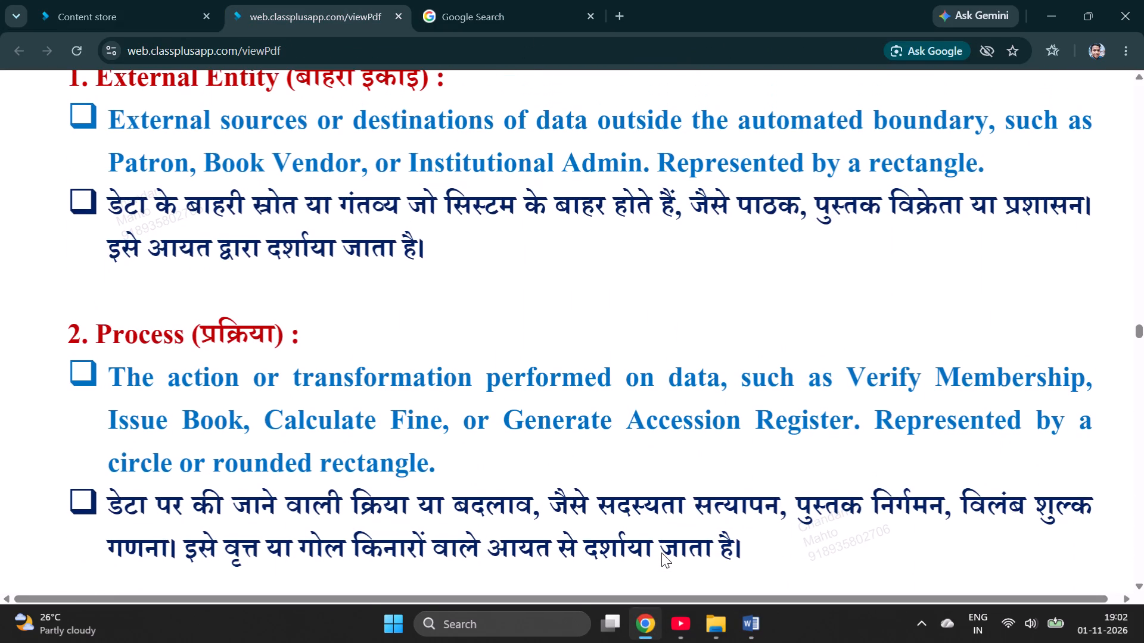
scroll(661, 553, up, 1)
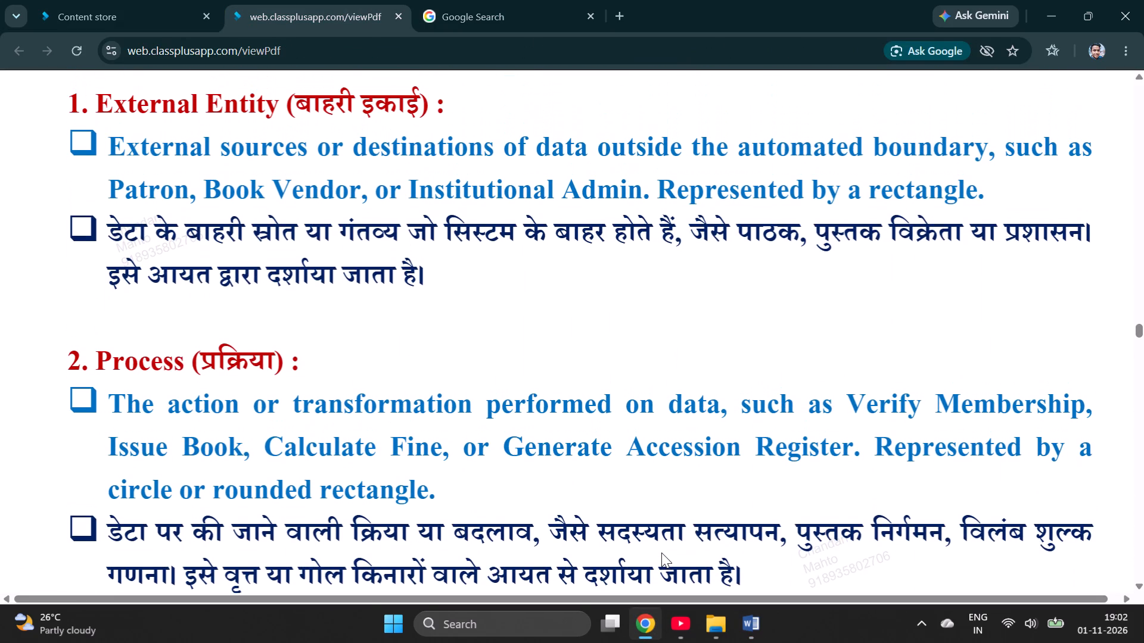
scroll(661, 553, down, 1)
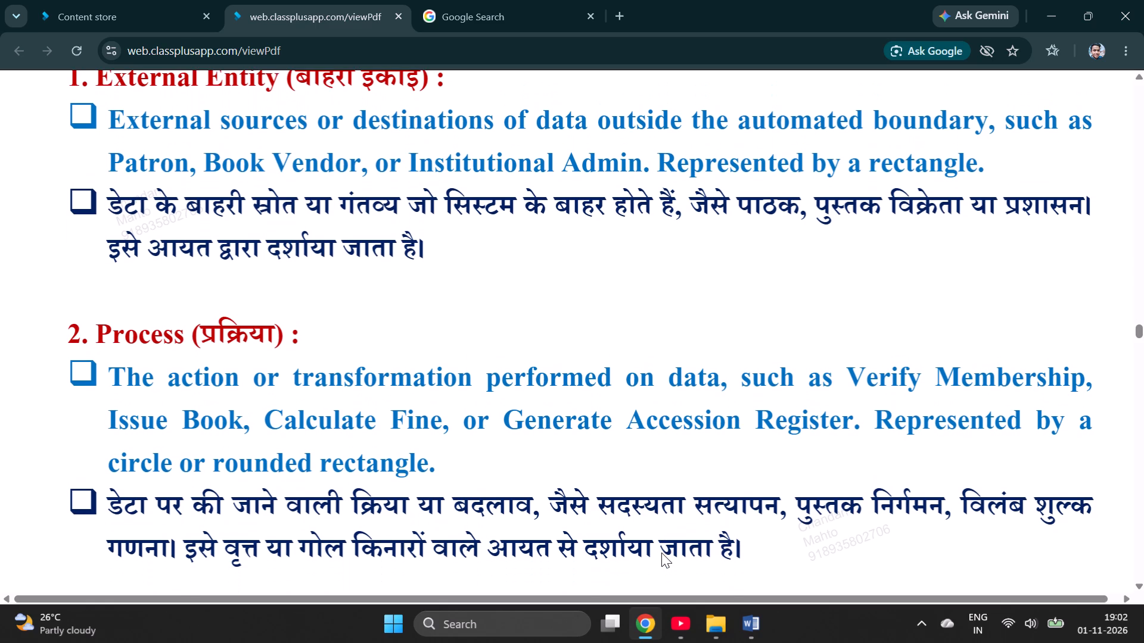
key(F11)
scroll(661, 553, up, 4)
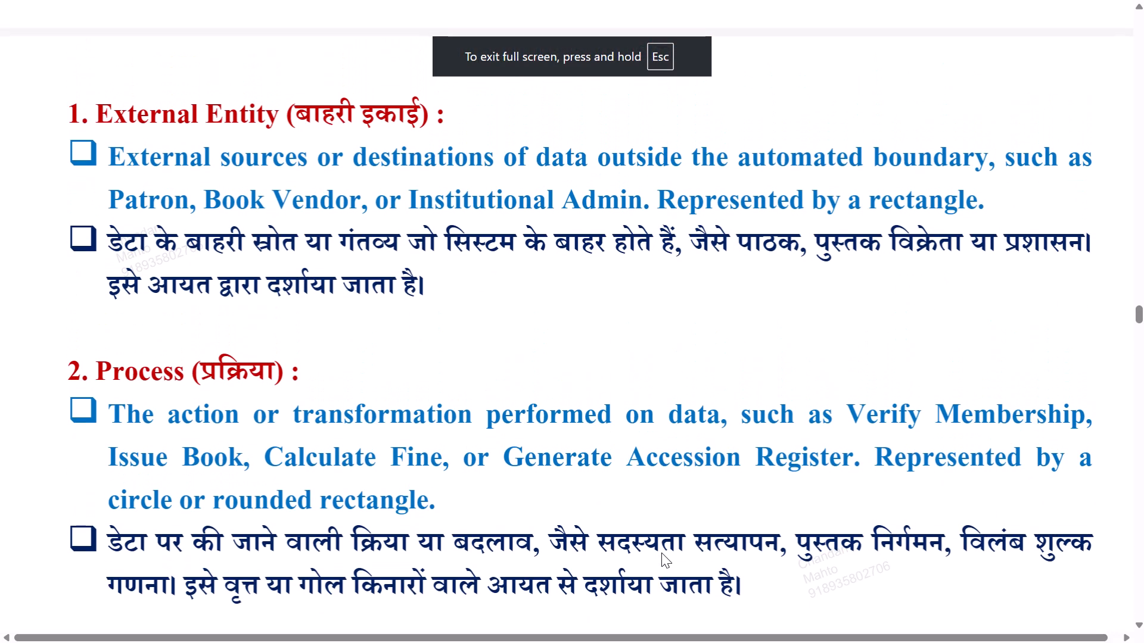
scroll(661, 553, down, 1)
click(853, 35)
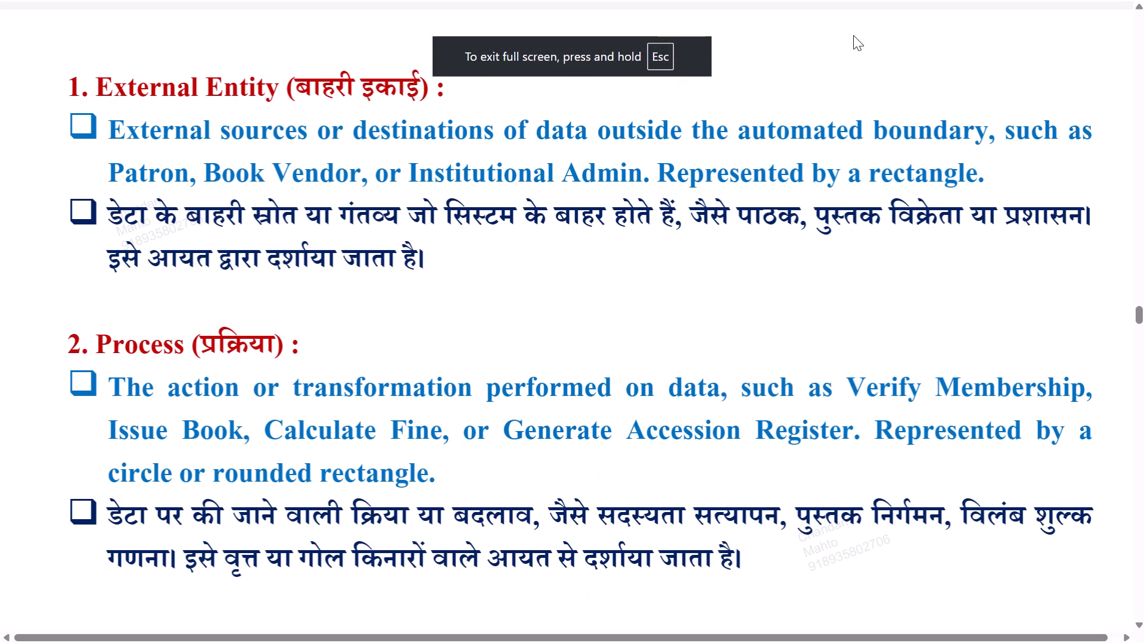
key(super+Print)
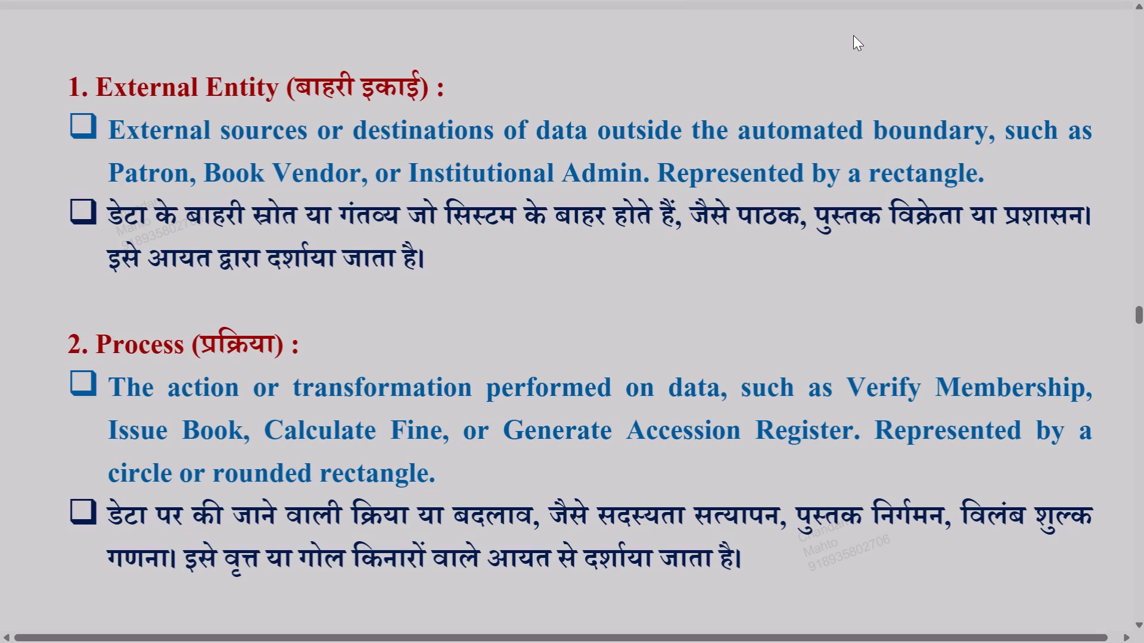
Leave the full-screen PDF view and upload Screenshot (1882) from the Screenshots folder to Google Lens.
click(586, 40)
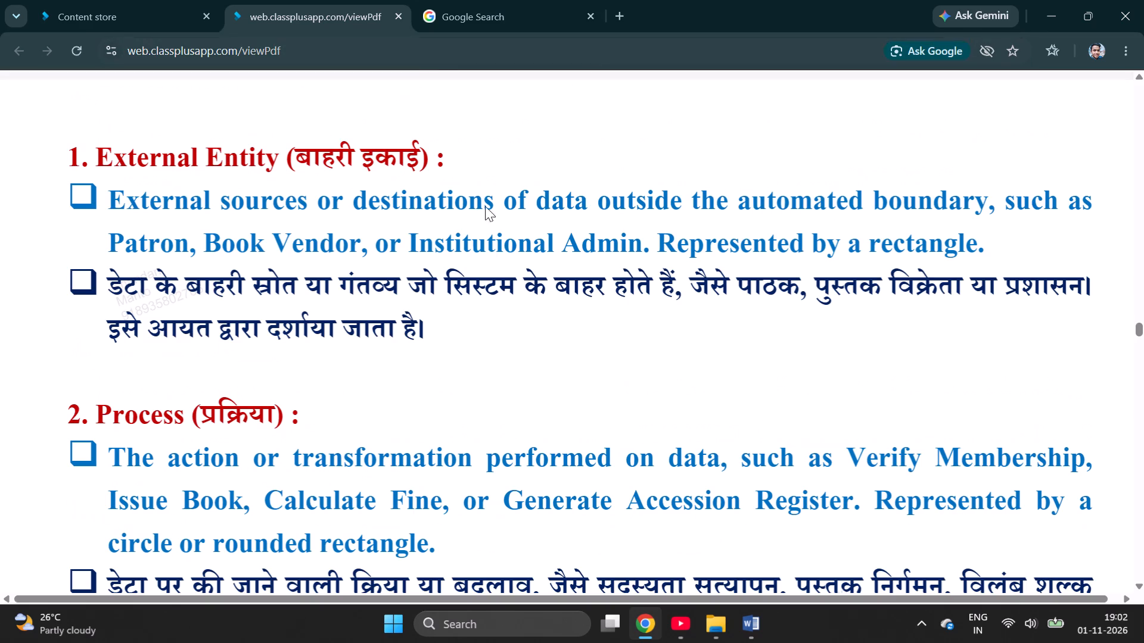
scroll(349, 304, up, 20)
scroll(349, 304, up, 7)
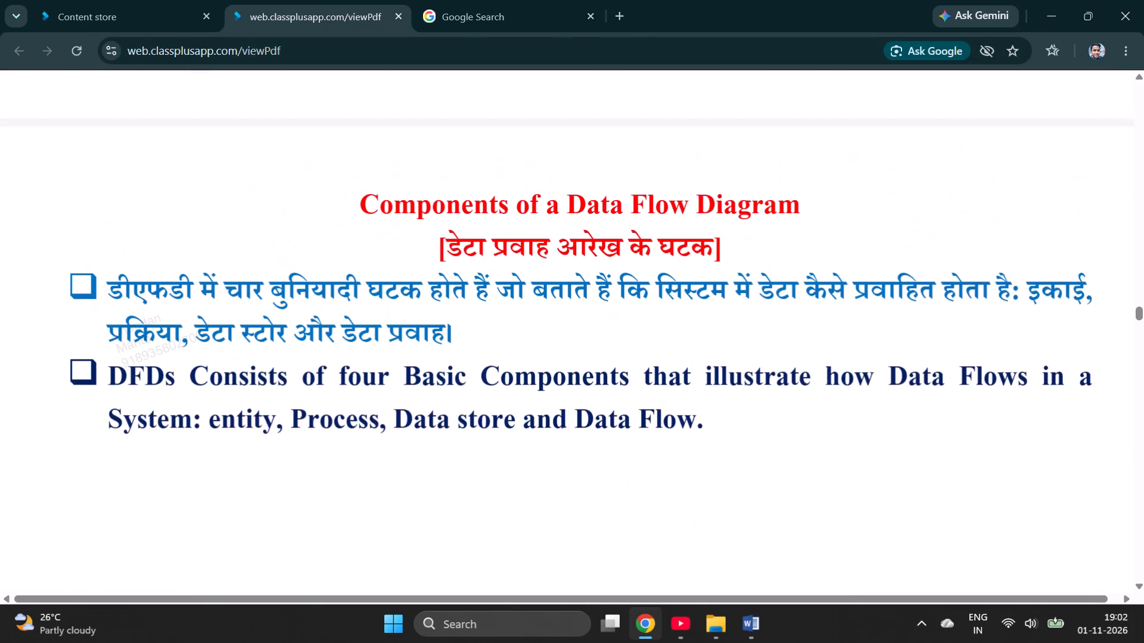
scroll(346, 307, down, 19)
click(509, 0)
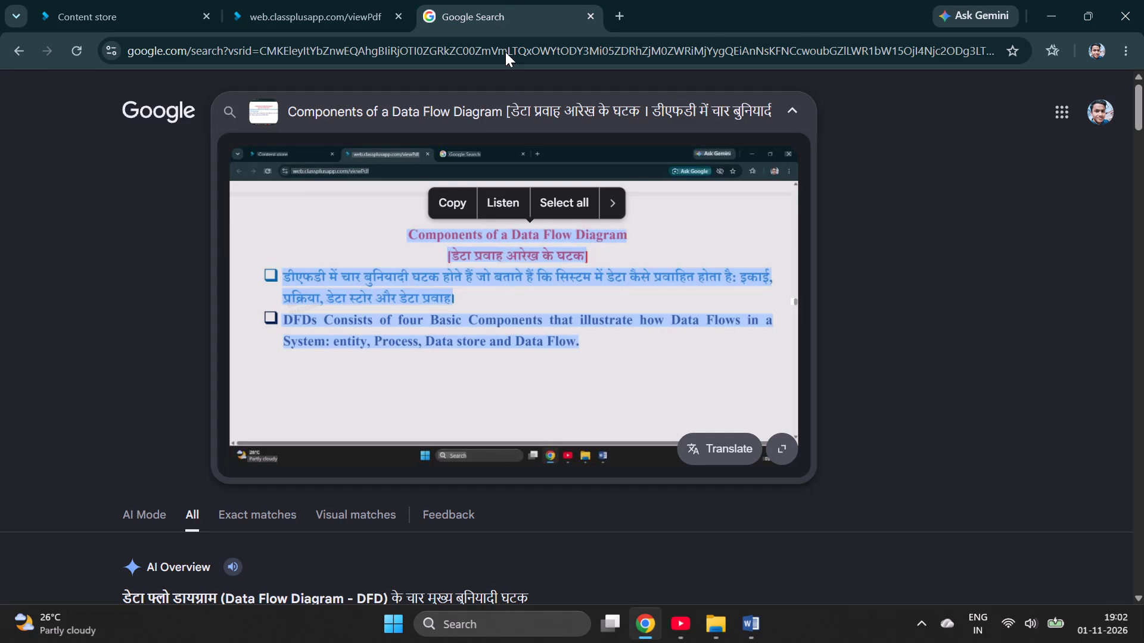
scroll(497, 261, down, 3)
scroll(496, 263, up, 4)
click(764, 105)
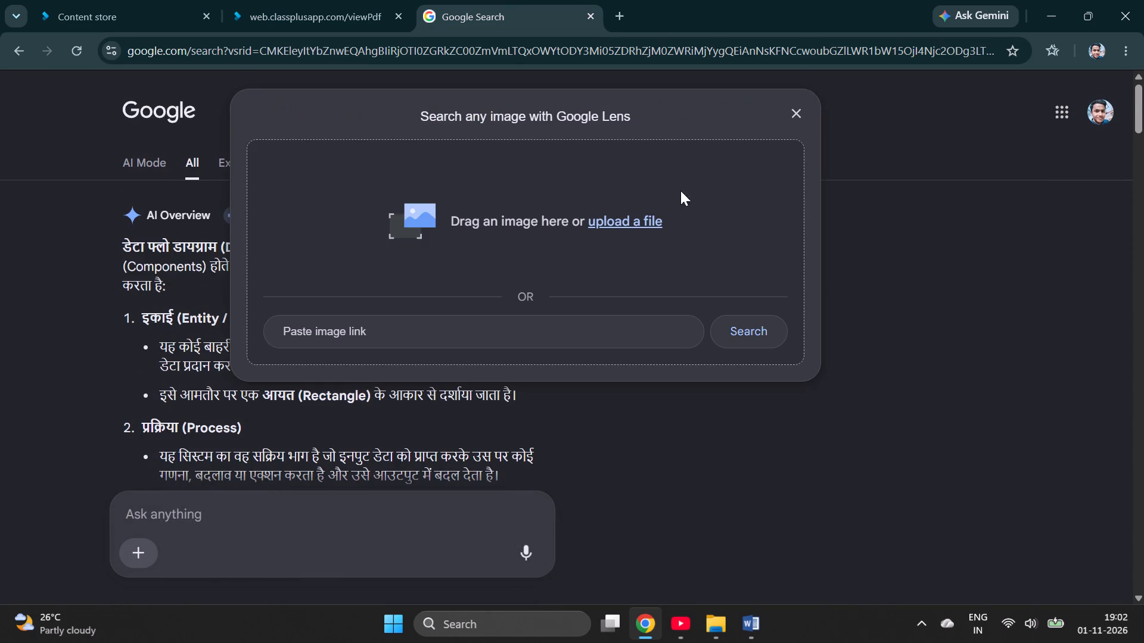
click(637, 213)
scroll(442, 257, down, 6)
scroll(359, 284, down, 1)
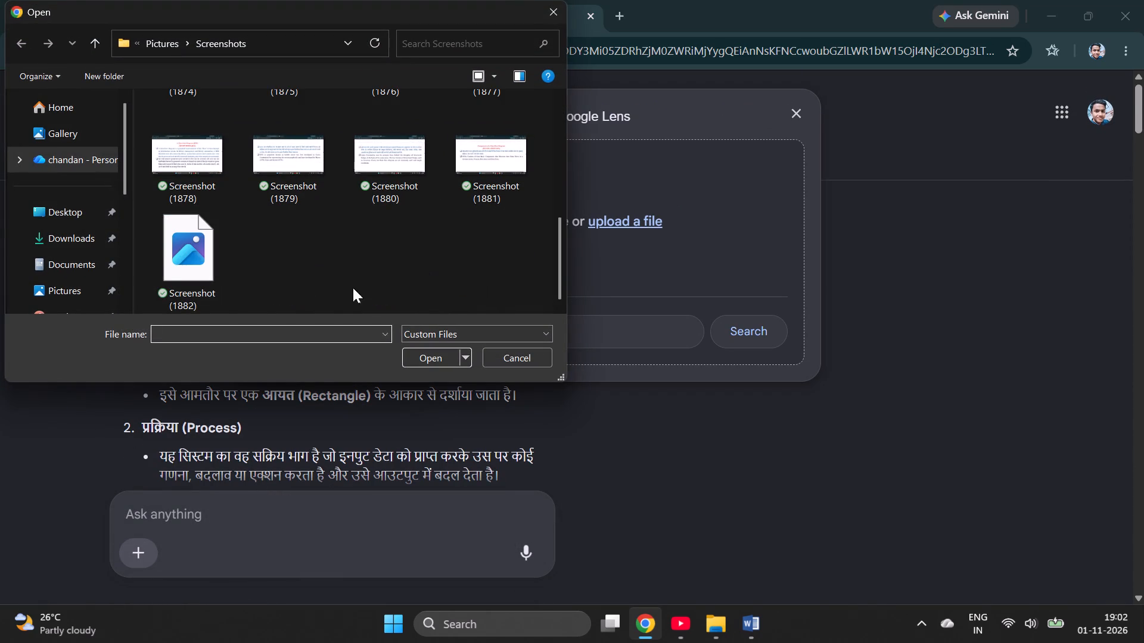
scroll(353, 288, down, 2)
click(185, 254)
click(431, 351)
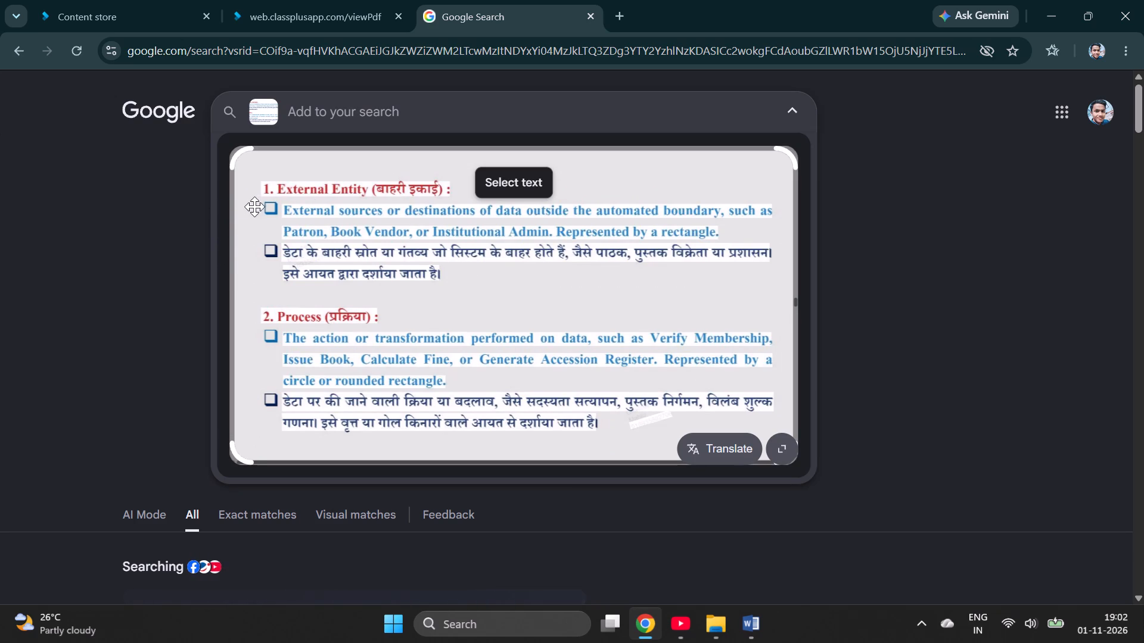
Copy the "1. External Entity" heading and its English and Hindi paragraphs from Lens into the empty bullet in Word's part 4.
click(268, 186)
drag(268, 186, 301, 198)
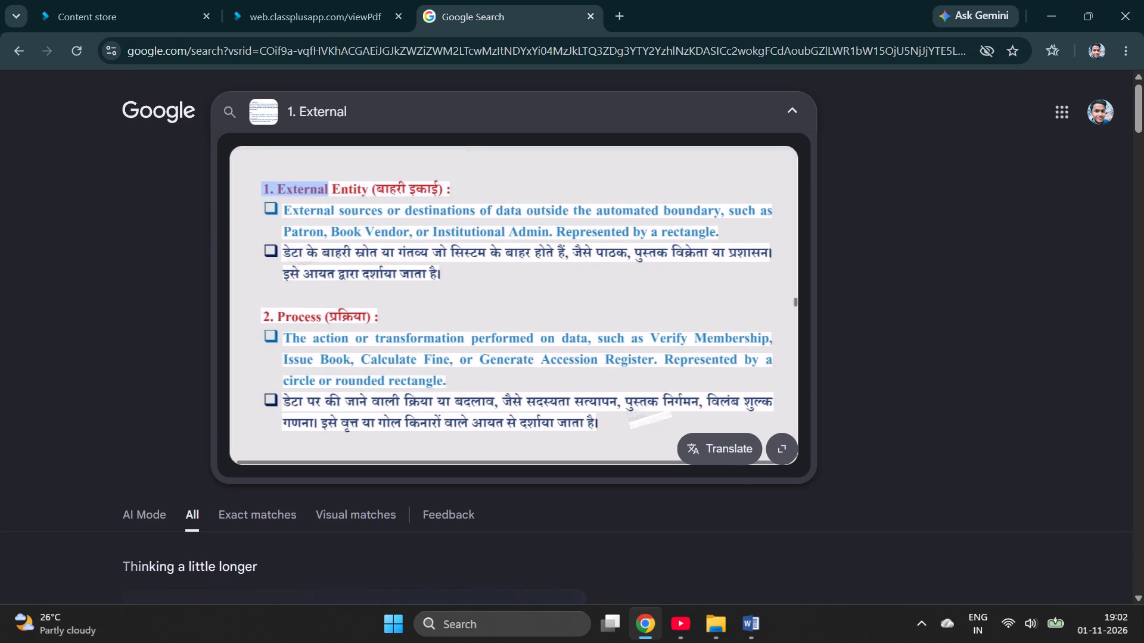
drag(301, 198, 486, 269)
click(431, 158)
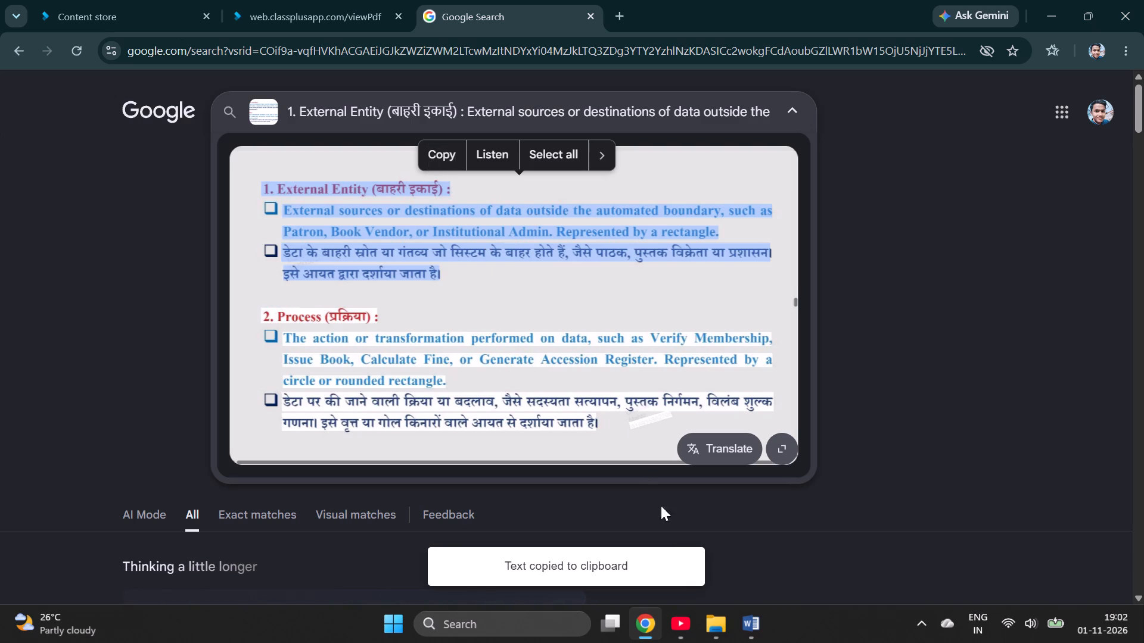
click(757, 626)
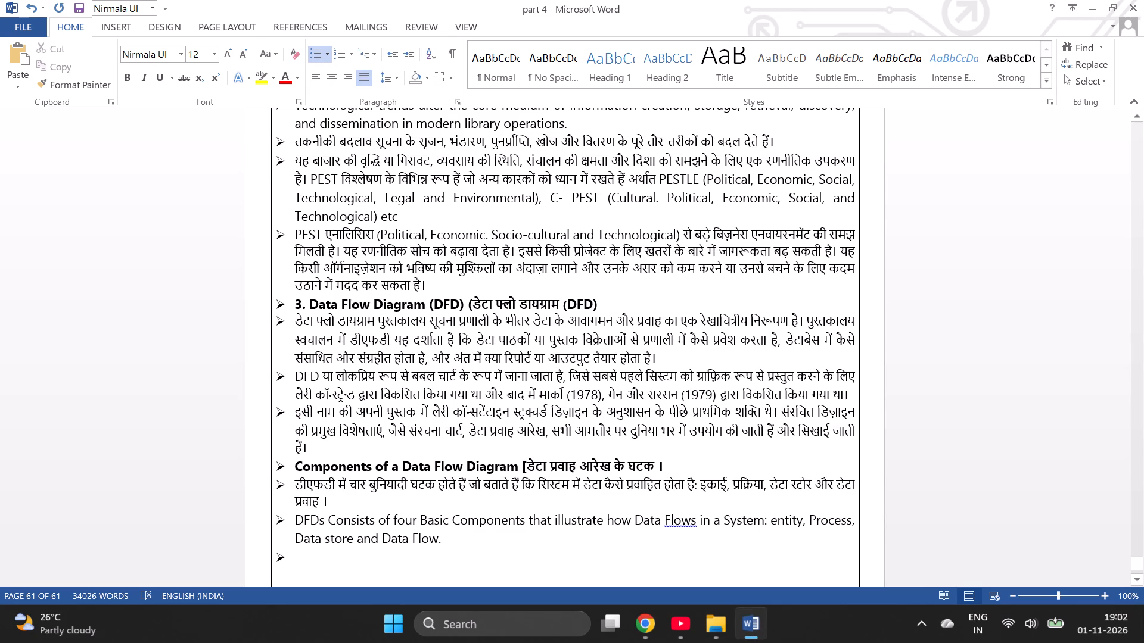
key(ctrl+v)
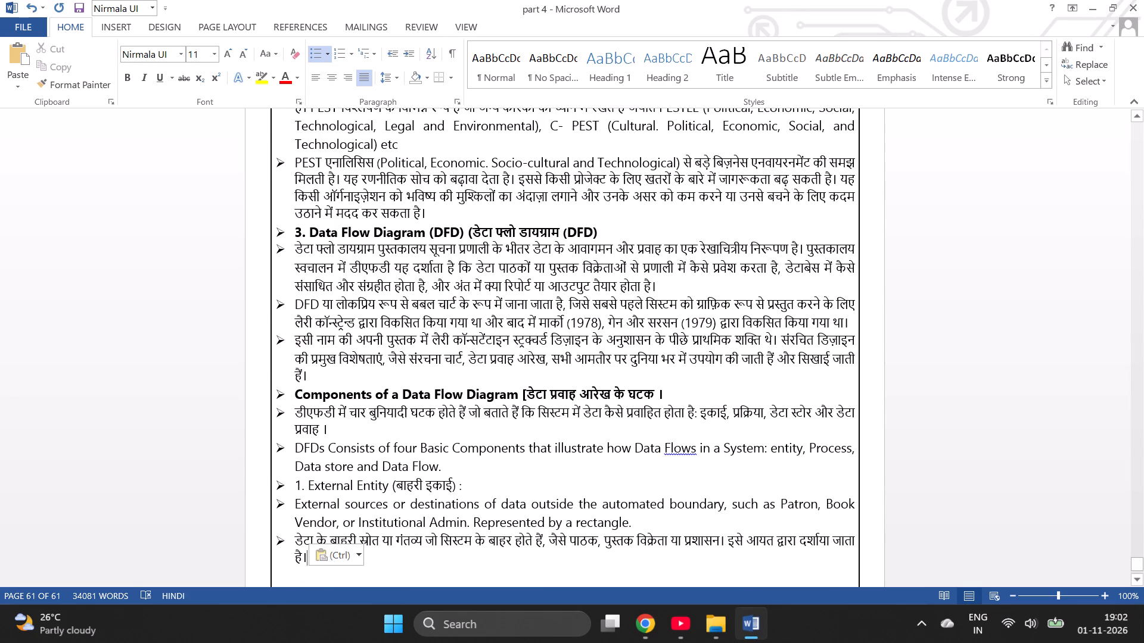
Make the "1. External Entity (बाहरी इकाई) :" heading bold and start a new bullet after its Hindi paragraph.
drag(294, 492, 297, 482)
drag(297, 482, 465, 486)
click(481, 466)
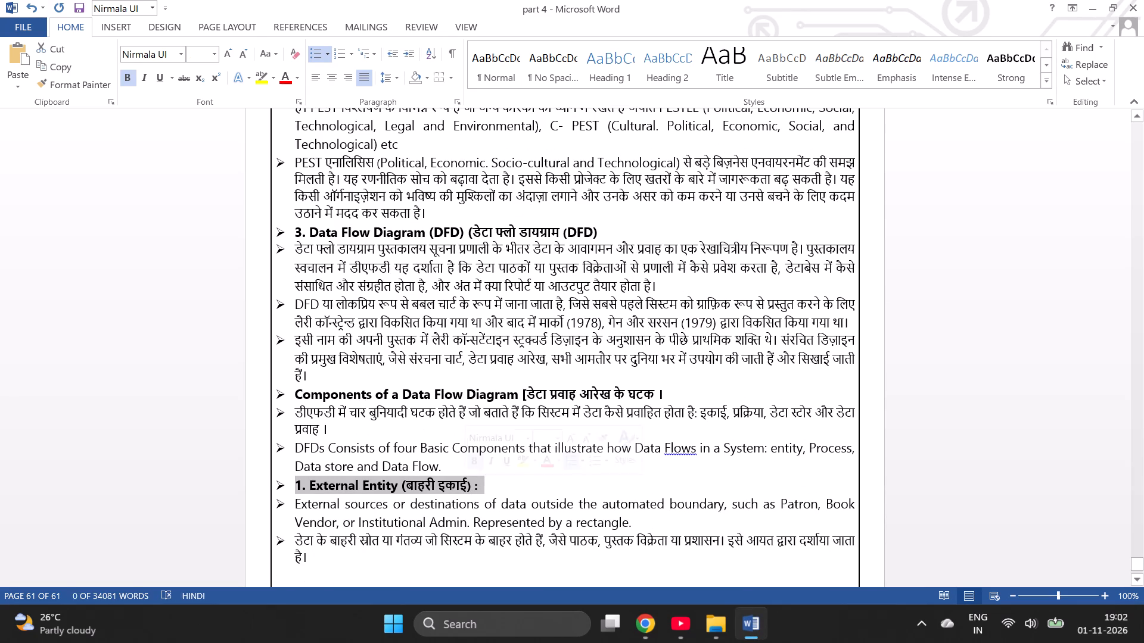
click(340, 555)
key(Return)
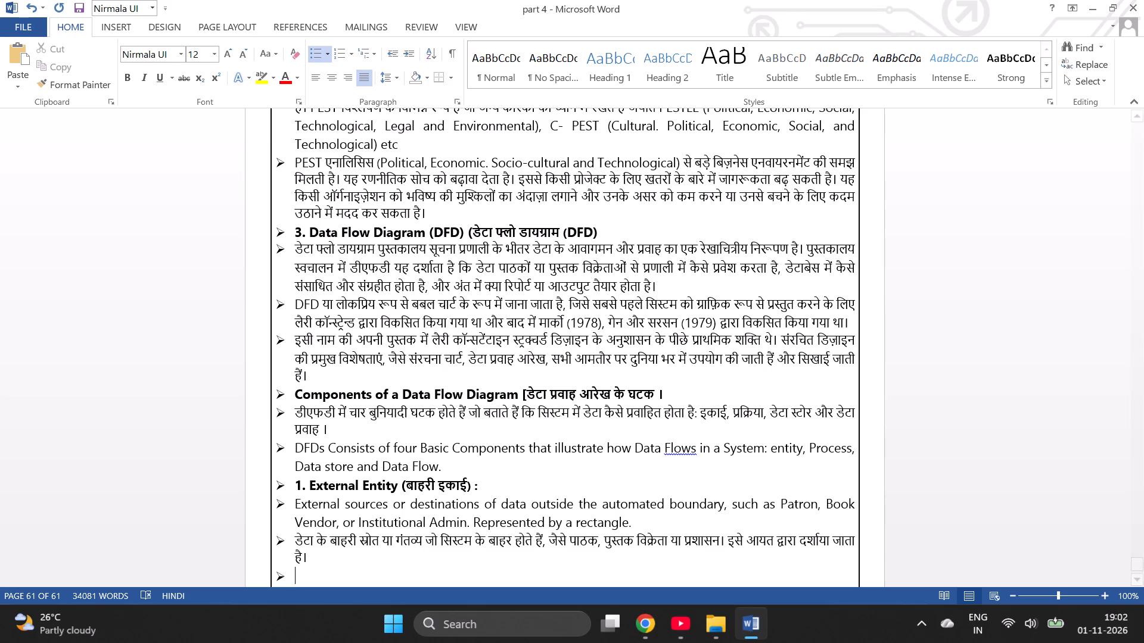
Copy the "2. Process" heading and its English and Hindi paragraphs from Lens in Chrome into the new bullet in Word.
click(642, 622)
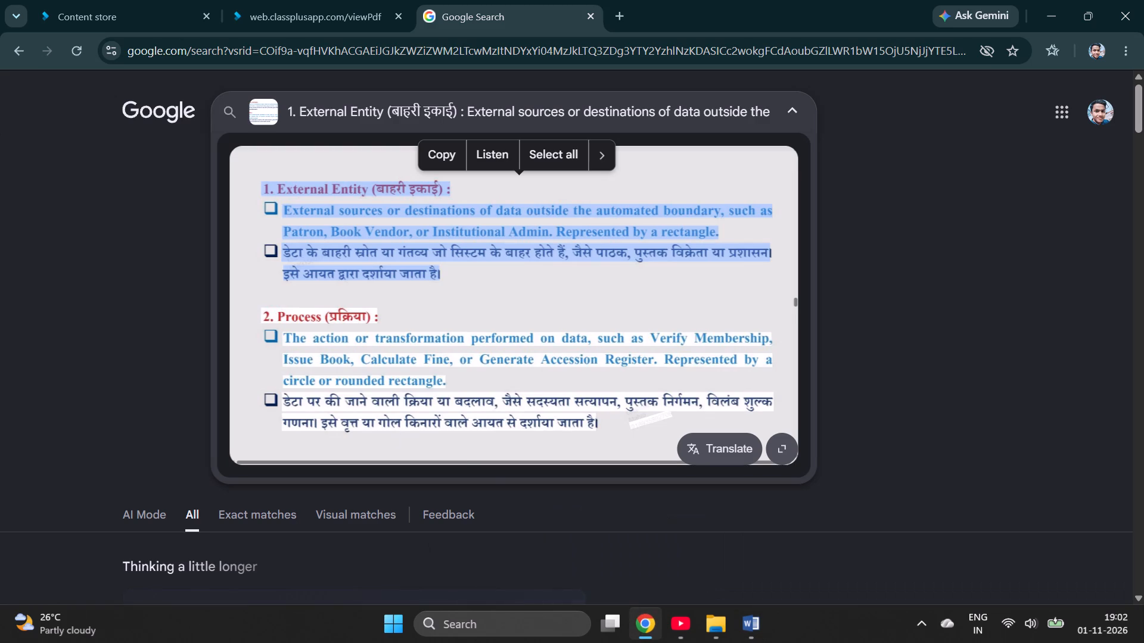
click(262, 317)
drag(262, 317, 543, 420)
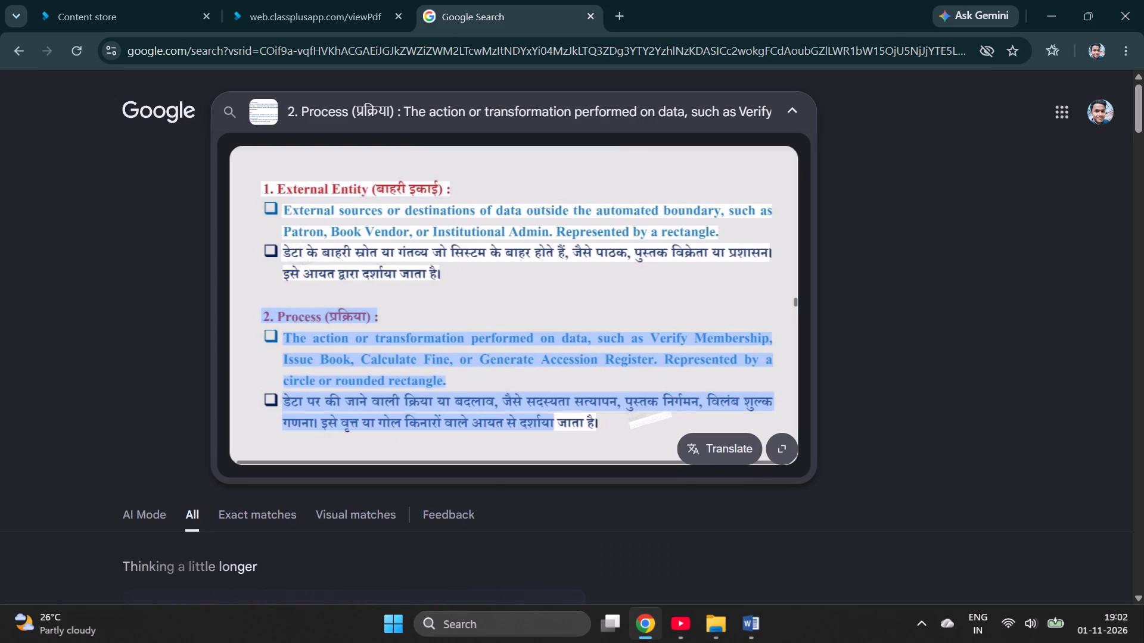
drag(543, 420, 607, 423)
click(425, 280)
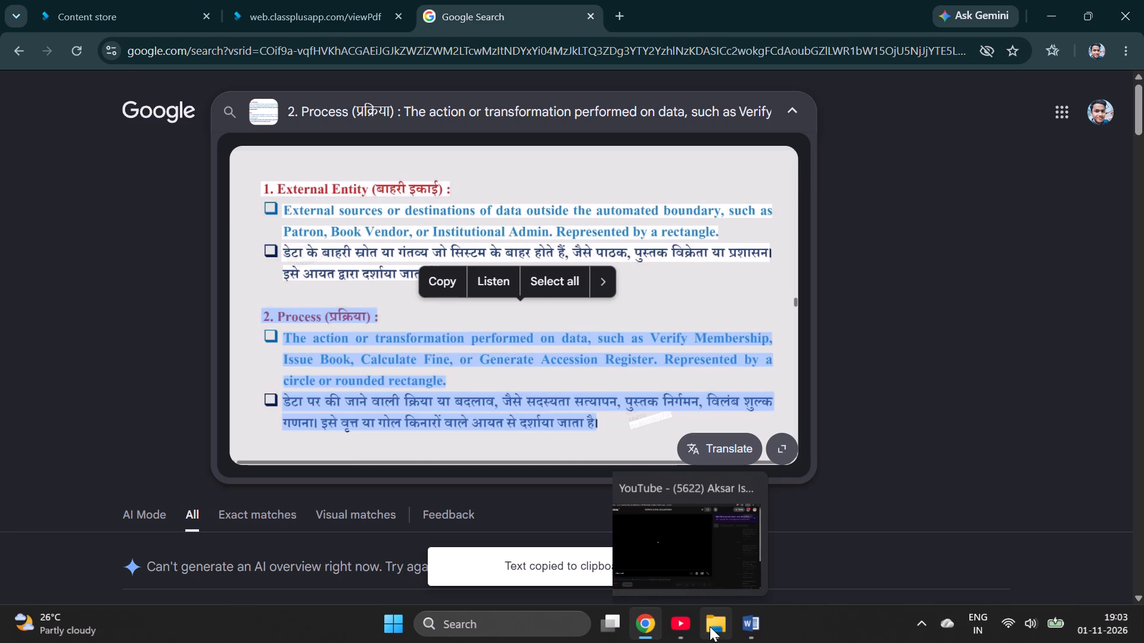
click(737, 622)
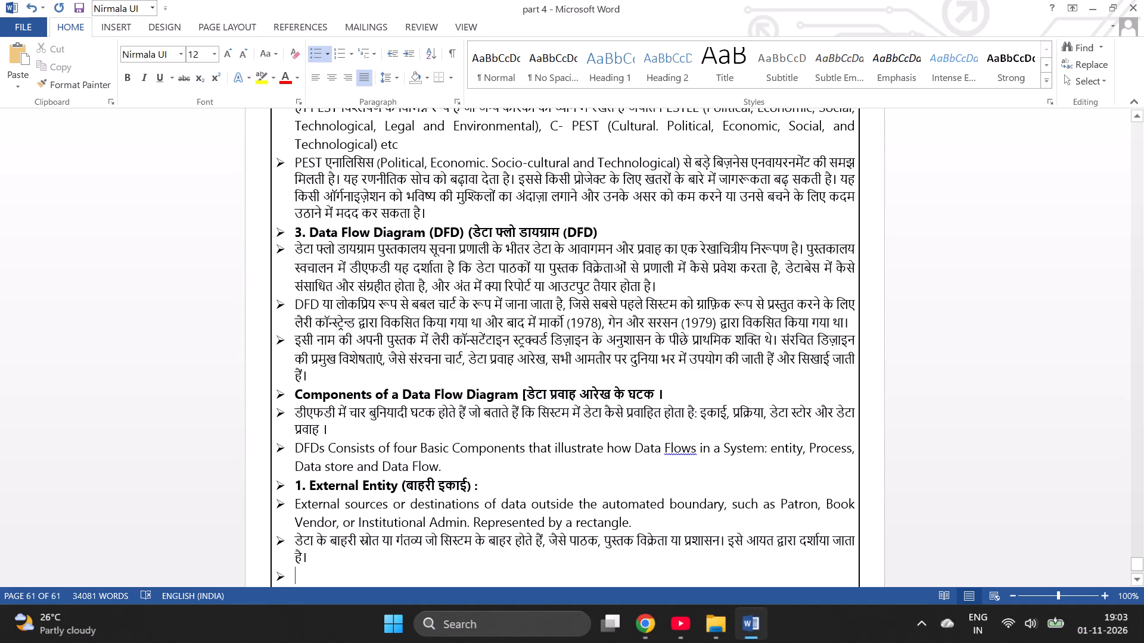
key(ctrl+v)
Make the "2. Process (प्रक्रिया) :" heading bold and start a new bullet after its Hindi paragraph.
drag(291, 480, 315, 488)
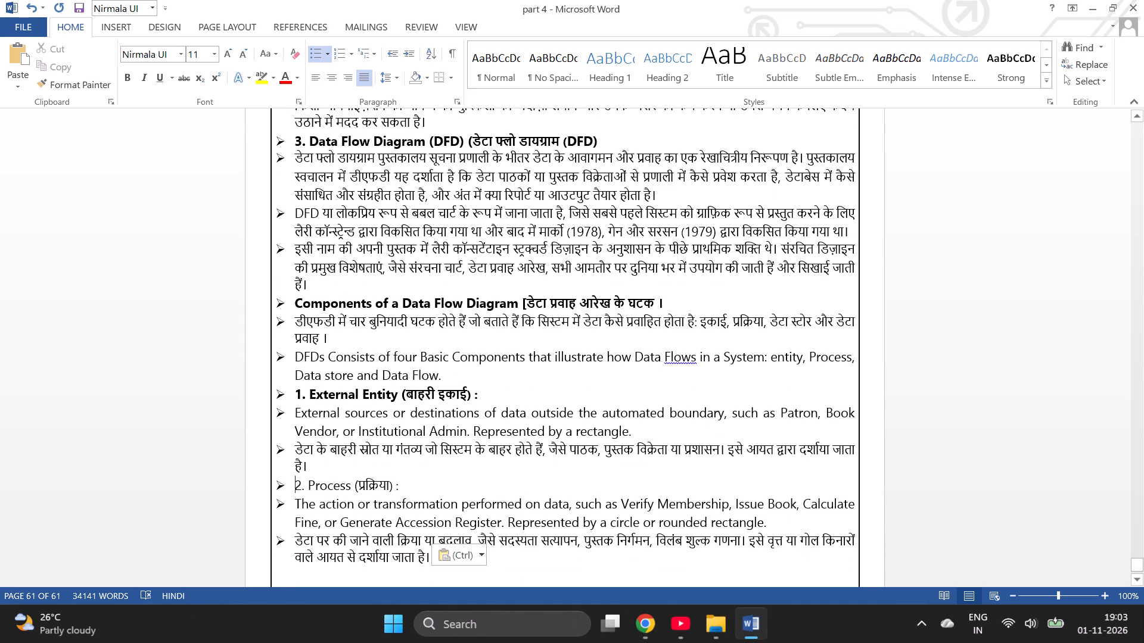
drag(315, 488, 424, 486)
click(433, 463)
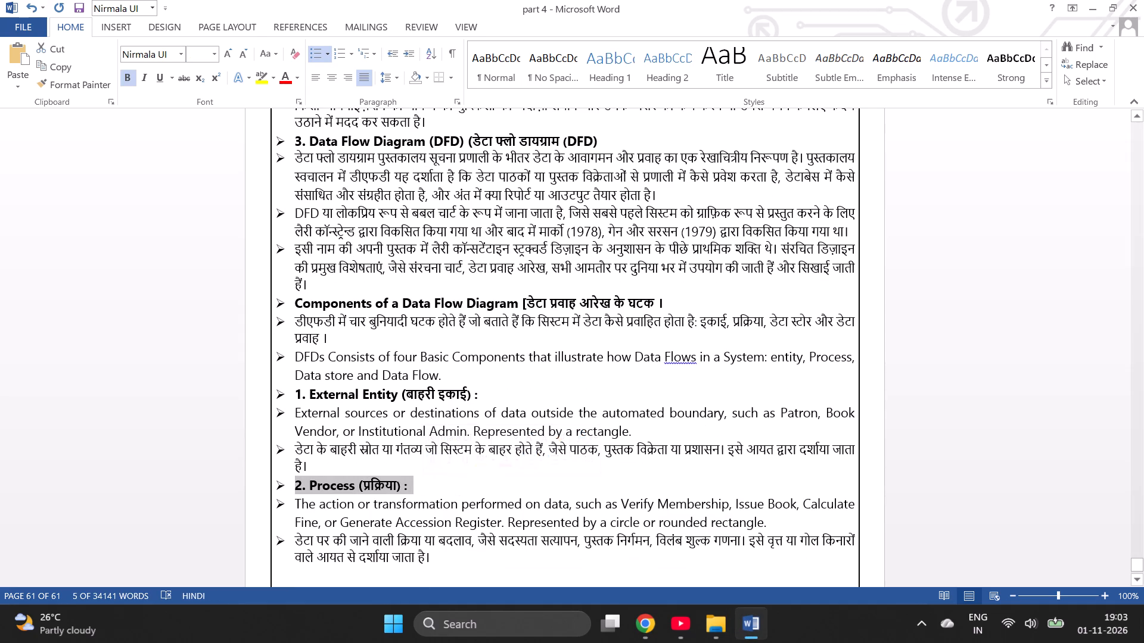
click(458, 544)
click(444, 558)
click(436, 581)
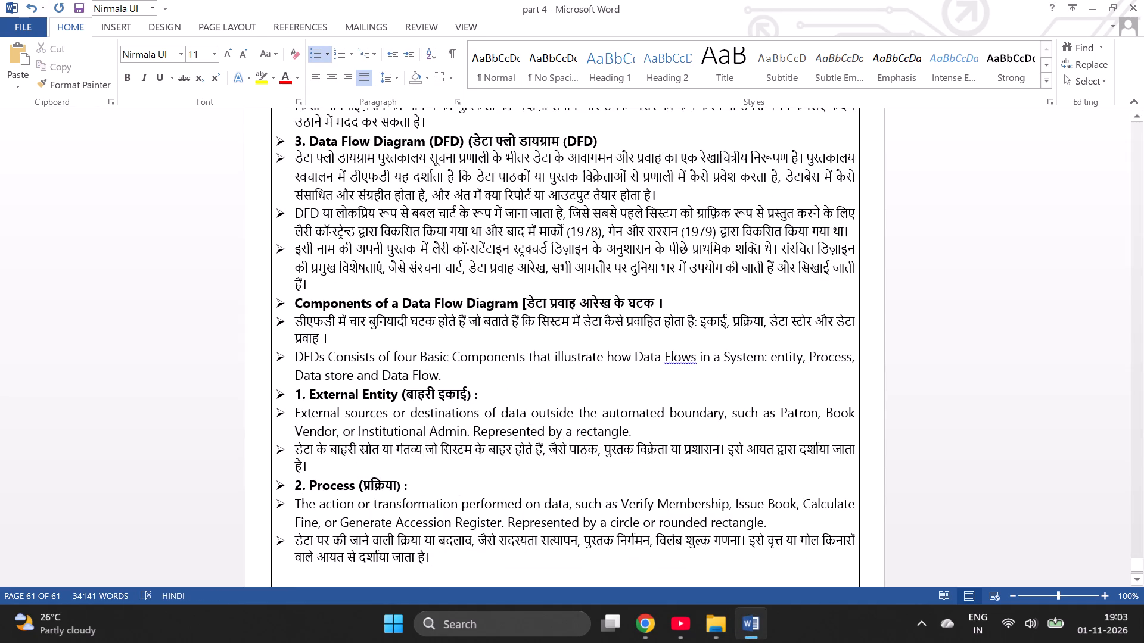
key(Return)
scroll(654, 501, down, 5)
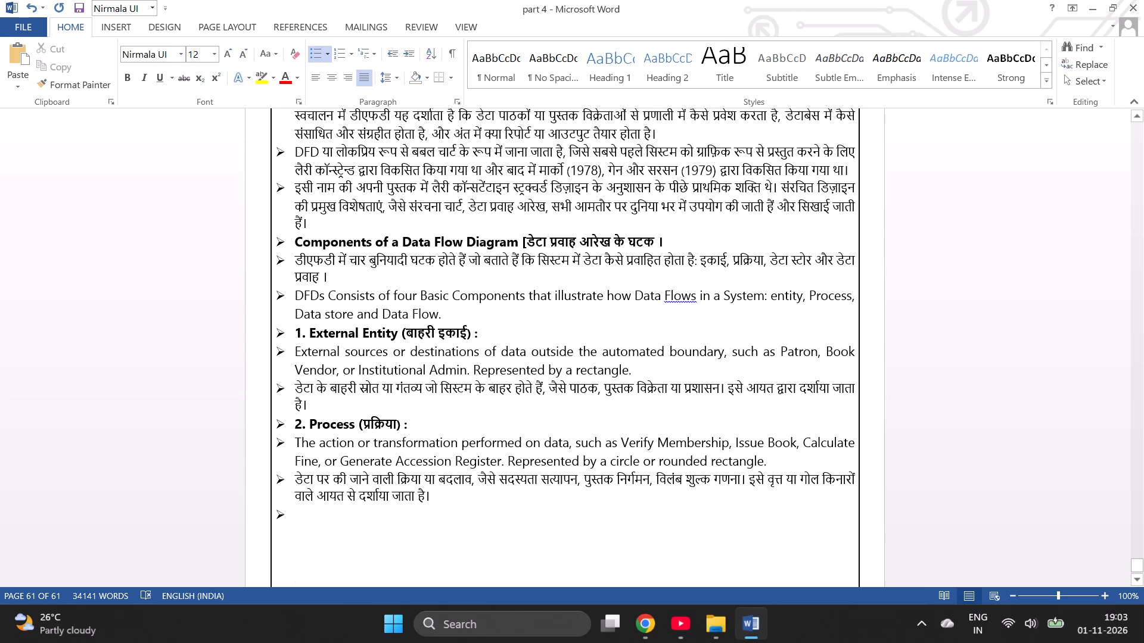
Go back to the PDF in Chrome and capture a screenshot of the slide covering "3. Data Store" and "4. Data Flow".
click(650, 629)
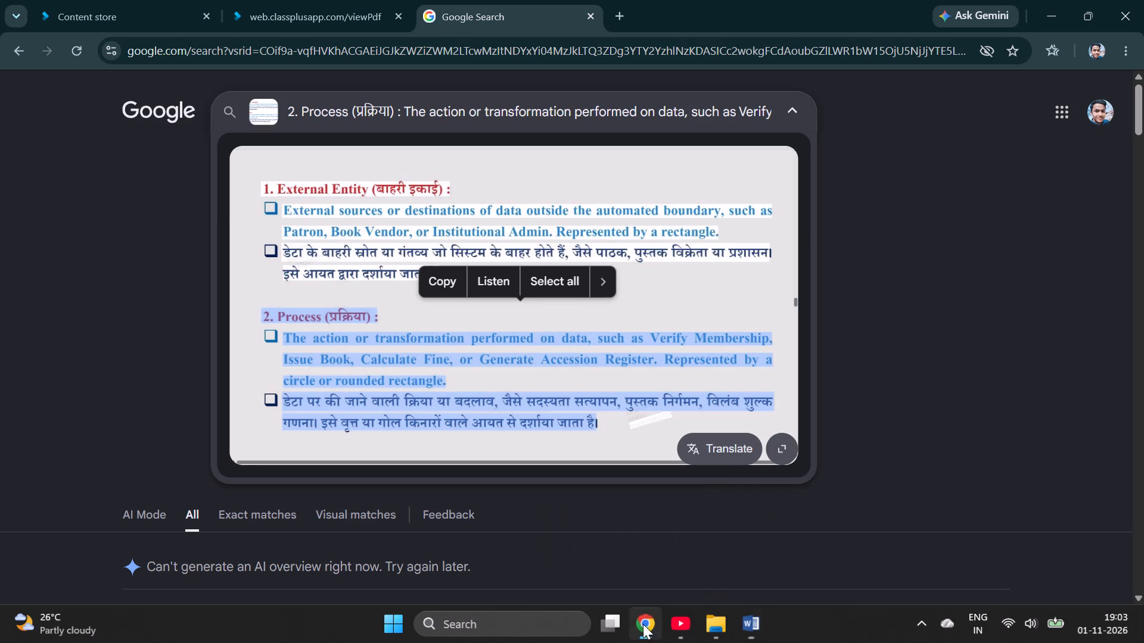
click(294, 1)
scroll(477, 401, down, 9)
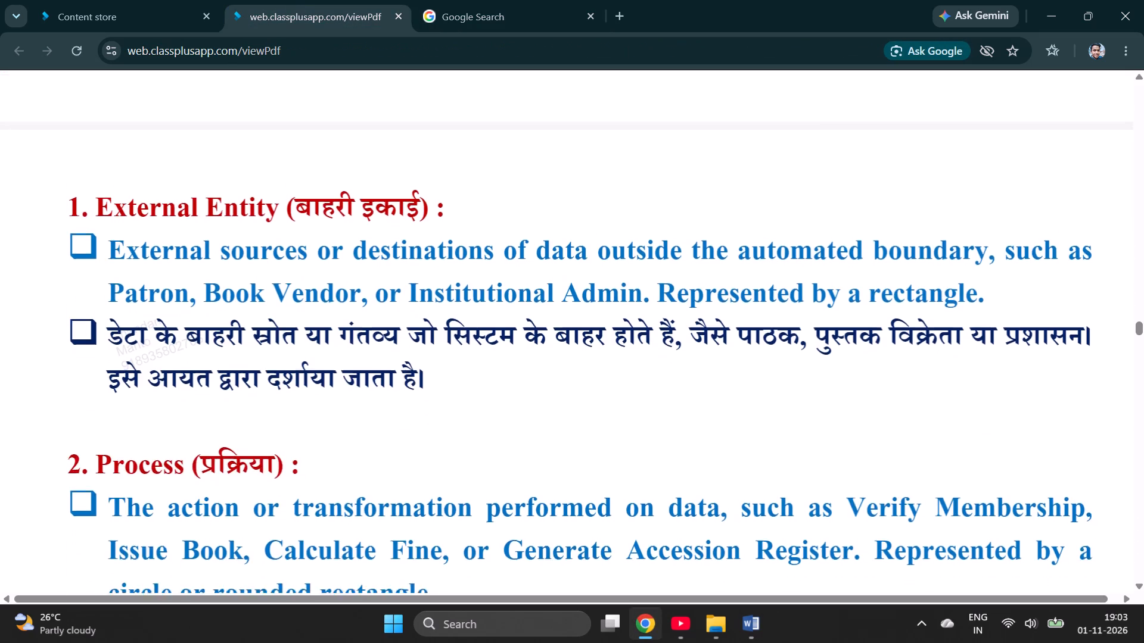
scroll(477, 401, down, 10)
scroll(570, 532, down, 5)
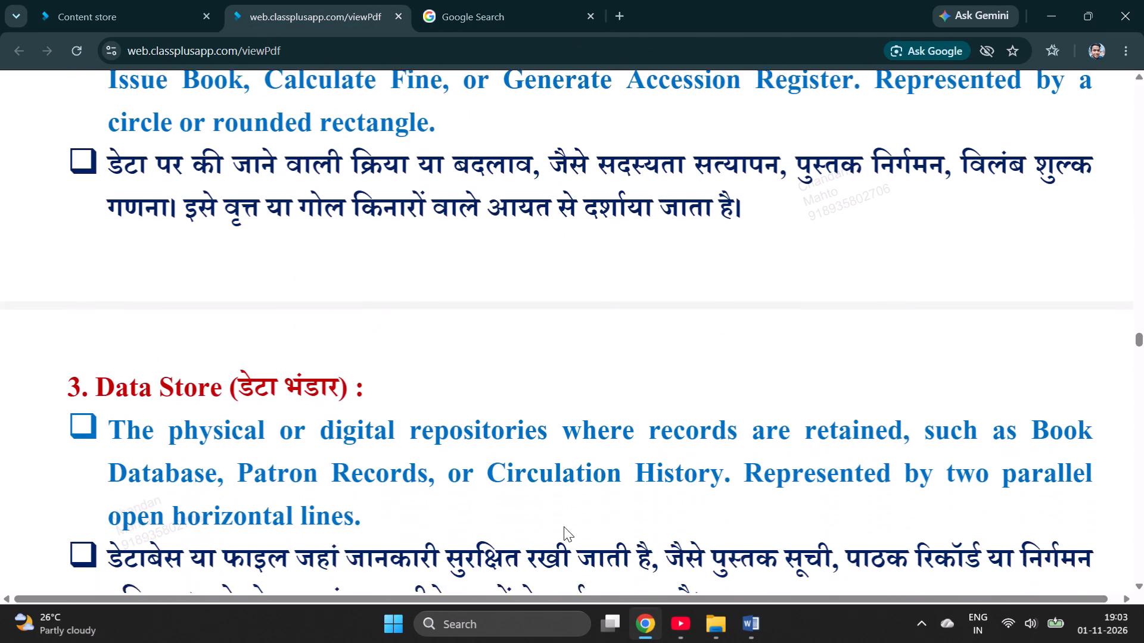
scroll(564, 526, up, 3)
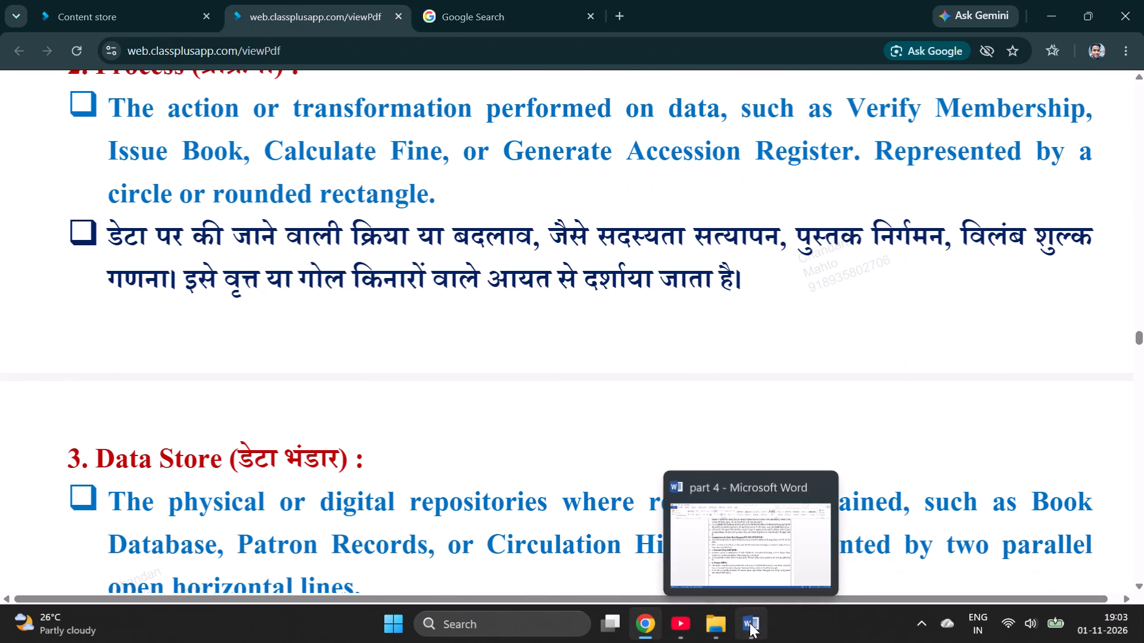
click(750, 623)
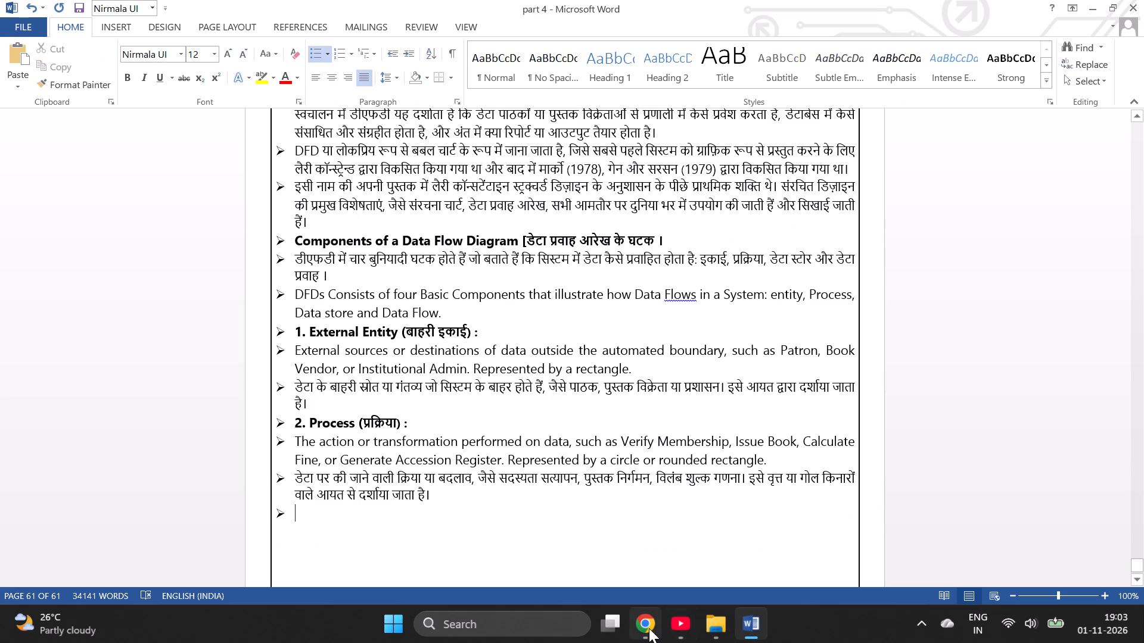
click(645, 629)
scroll(511, 451, down, 11)
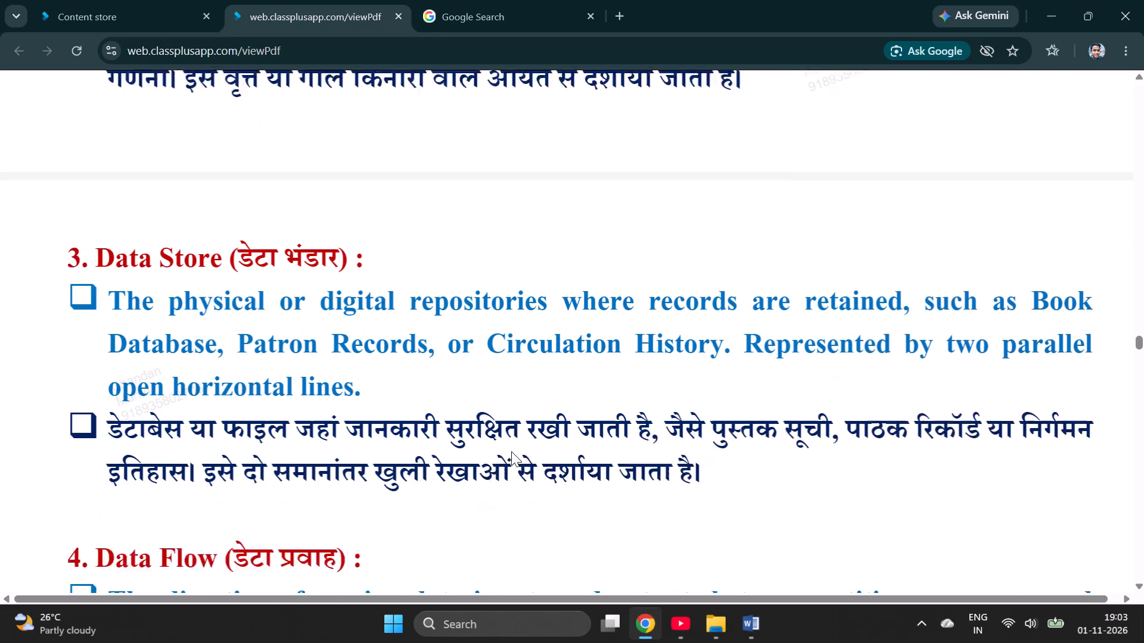
scroll(511, 451, down, 6)
scroll(511, 451, up, 3)
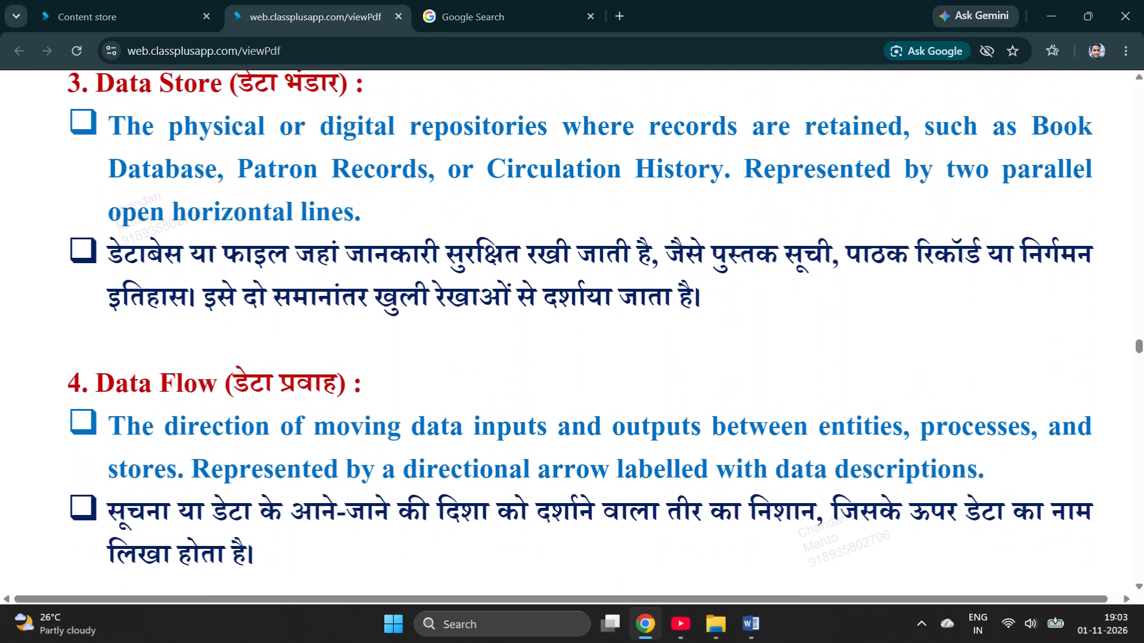
scroll(511, 451, up, 1)
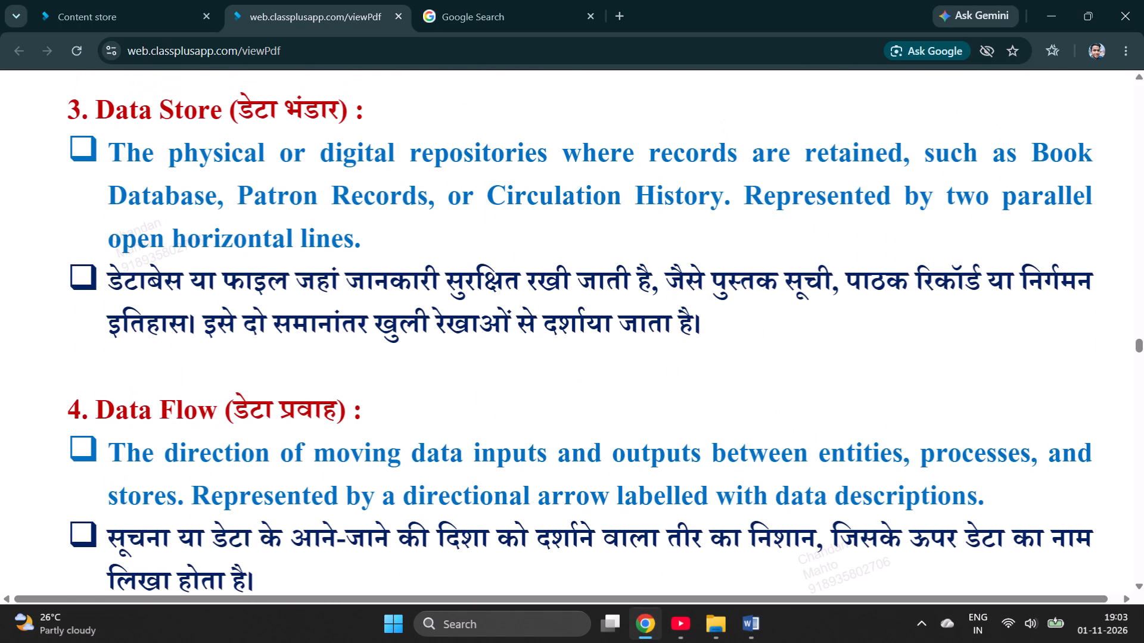
key(super+Print)
Upload Screenshot (1883) from the Screenshots folder to Google Lens as a new image search.
click(498, 0)
scroll(639, 342, down, 2)
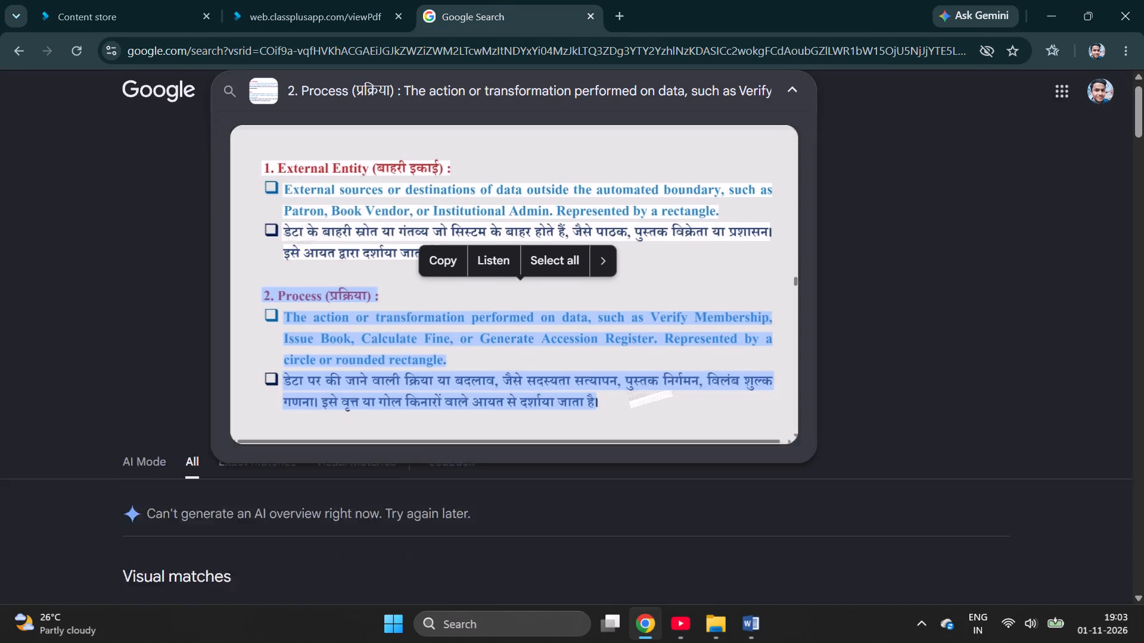
scroll(639, 342, up, 3)
click(759, 108)
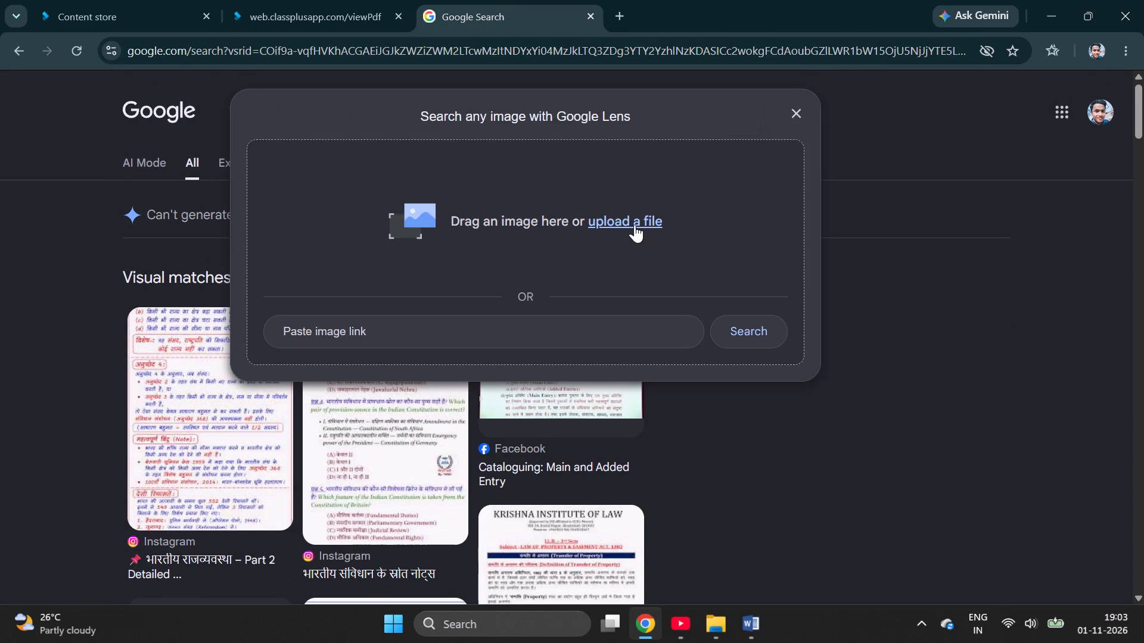
click(627, 225)
scroll(460, 267, down, 5)
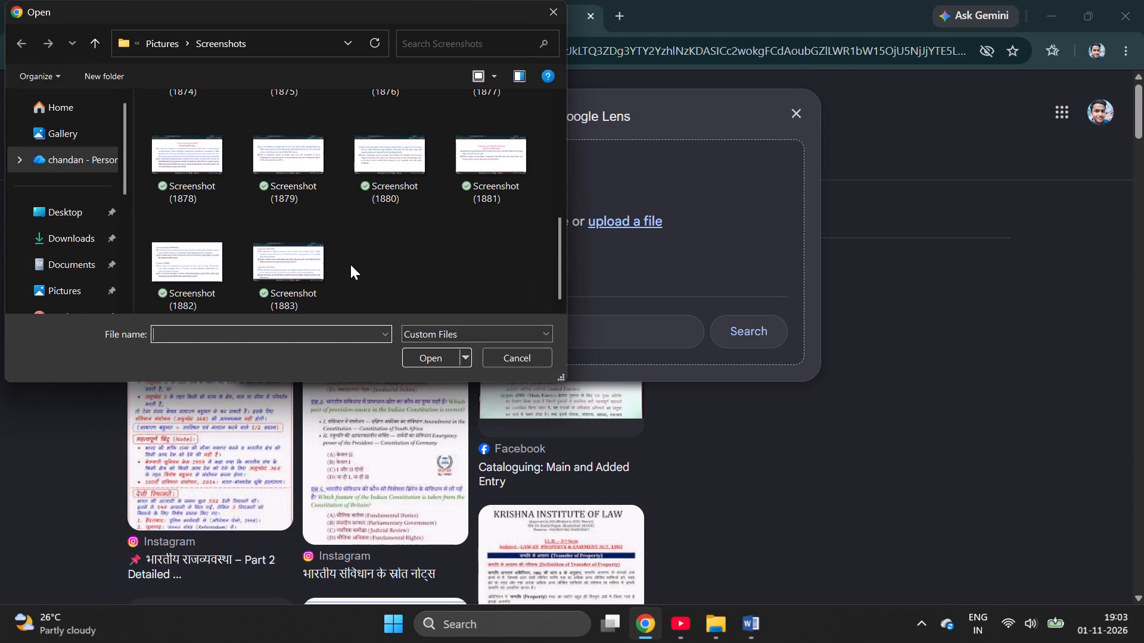
click(318, 265)
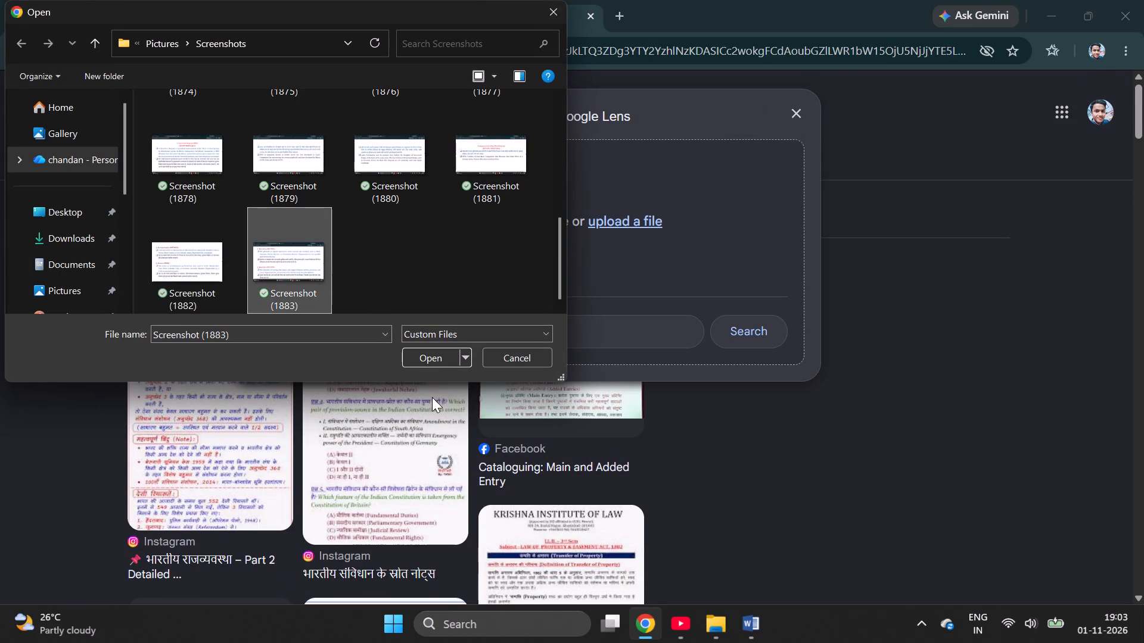
click(418, 361)
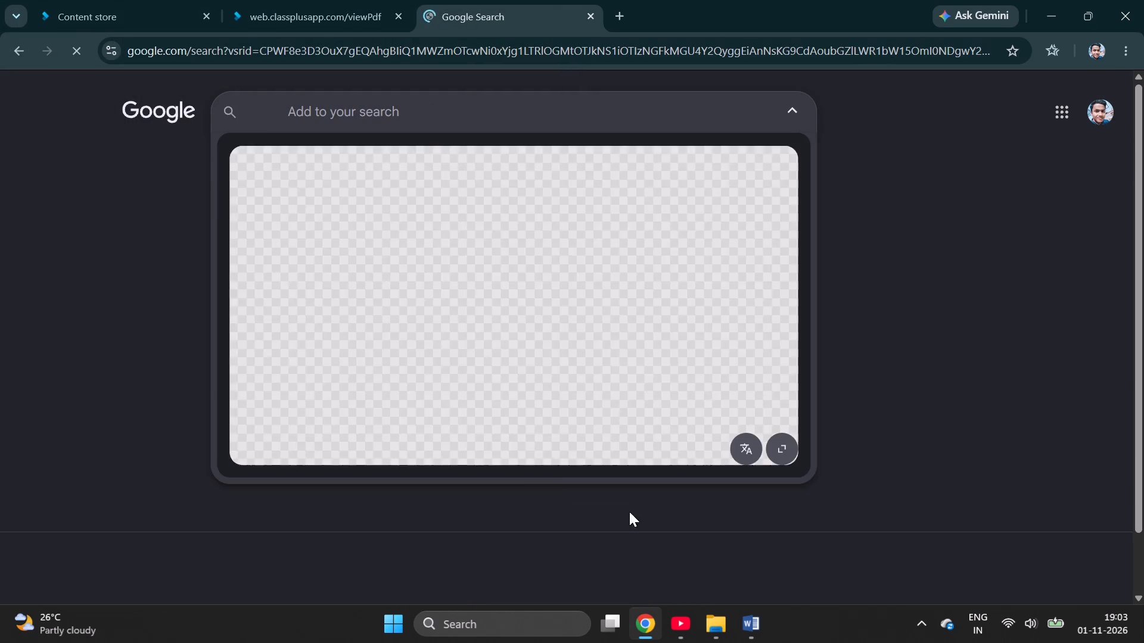
Copy the "3. Data Store" heading and its English and Hindi paragraphs from Lens into the new bullet in Word.
click(263, 196)
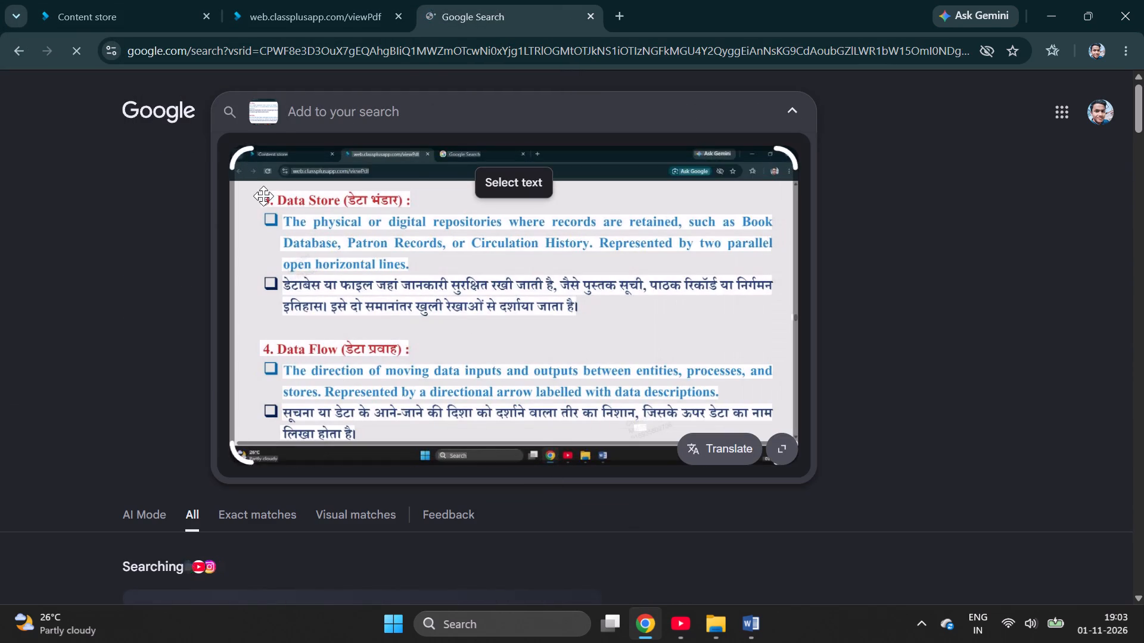
drag(263, 196, 545, 327)
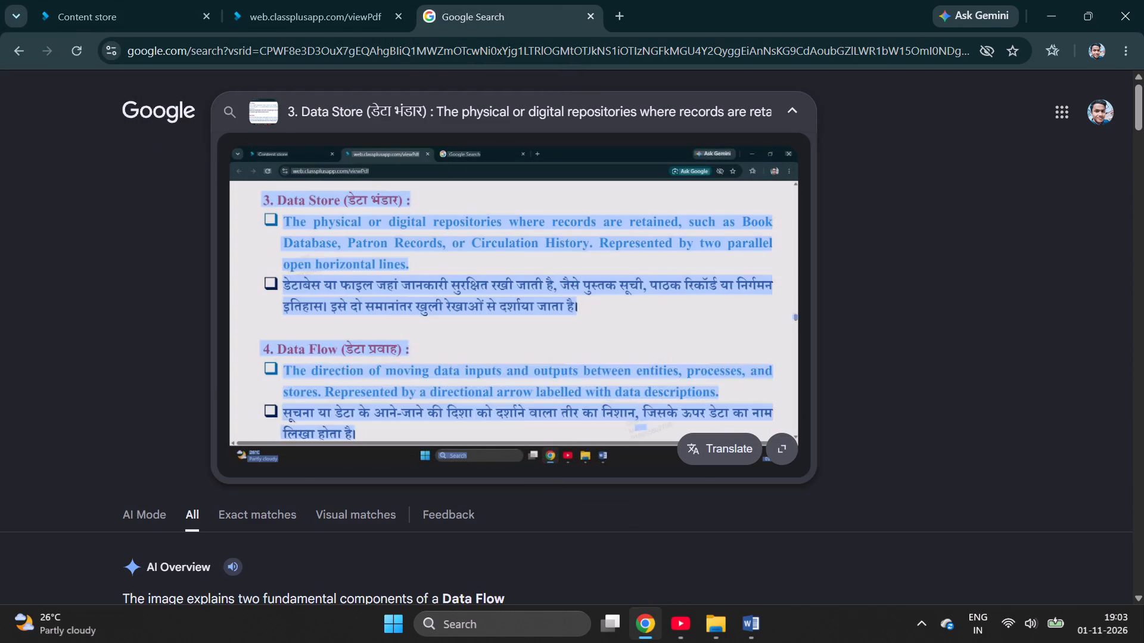
drag(545, 327, 605, 310)
click(439, 159)
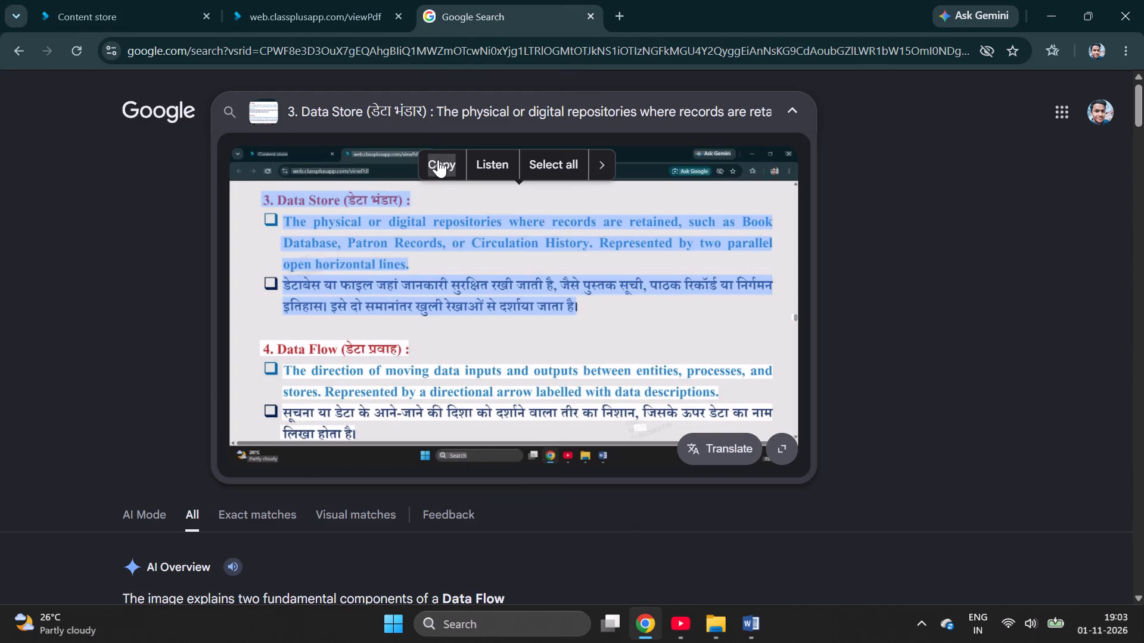
click(741, 620)
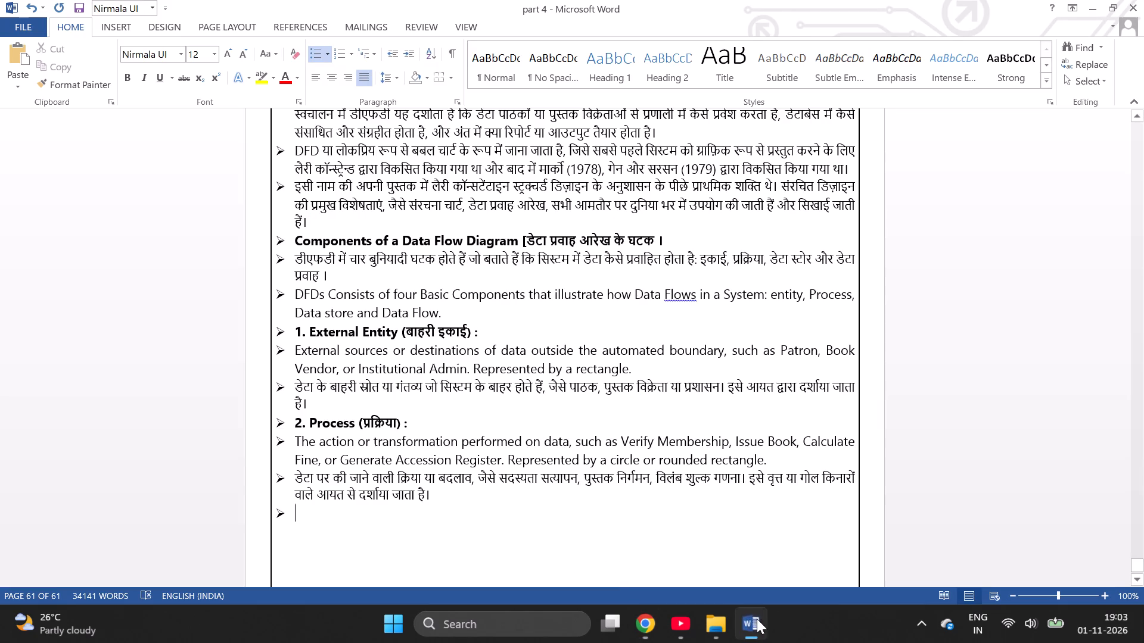
key(ctrl+v)
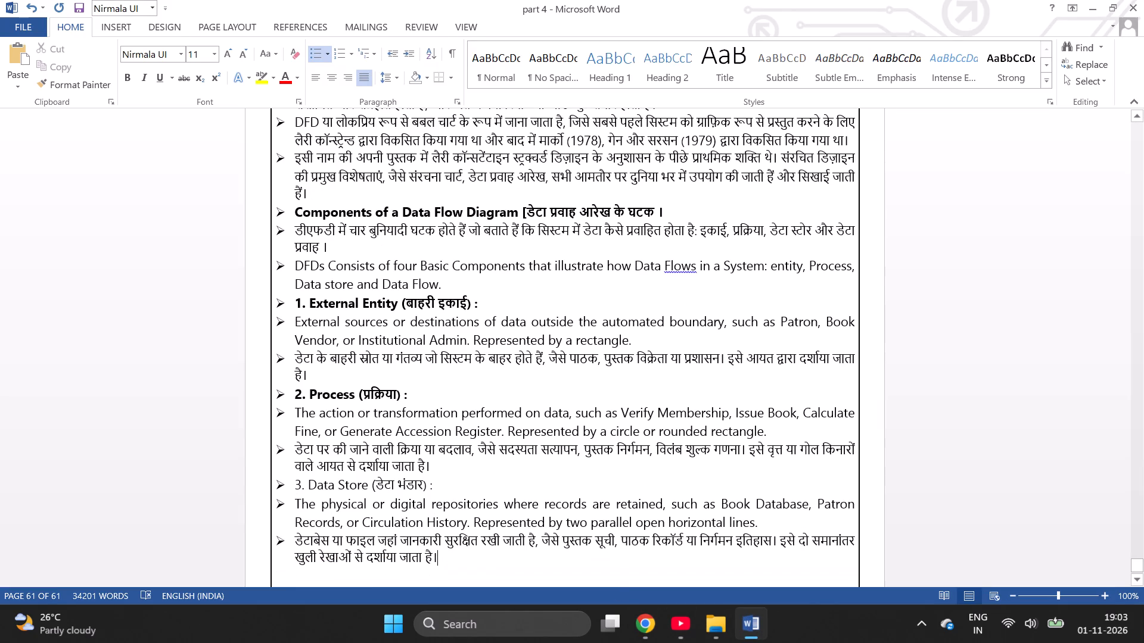
Make the "3. Data Store (डेटा भंडार) :" heading bold and start a new bullet after its Hindi paragraph.
drag(292, 483, 399, 541)
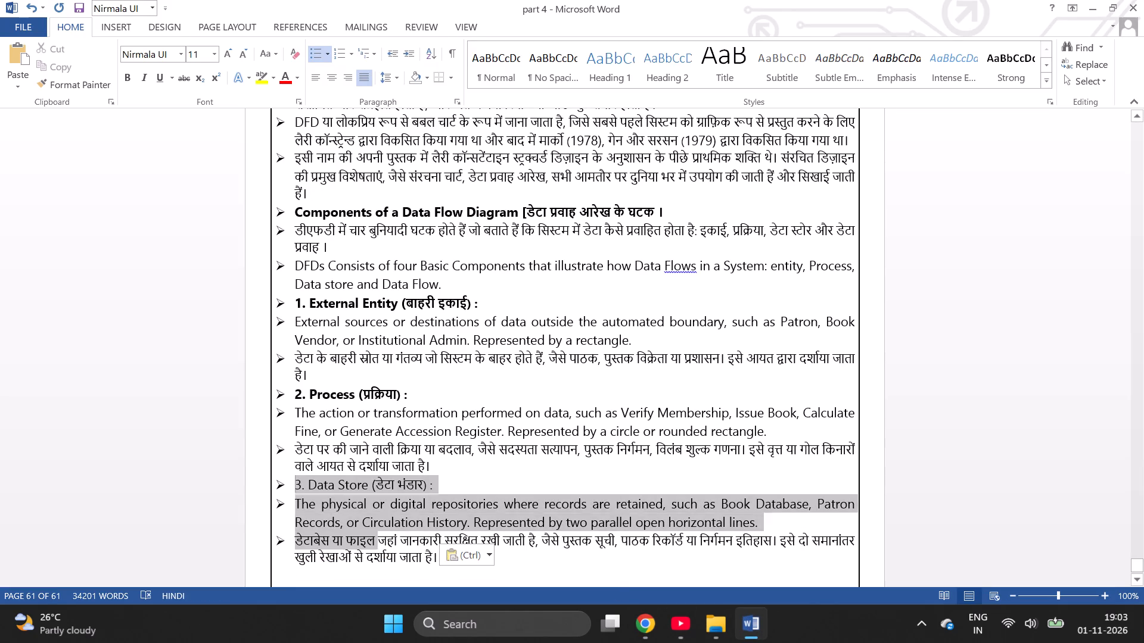
drag(399, 541, 482, 476)
click(487, 457)
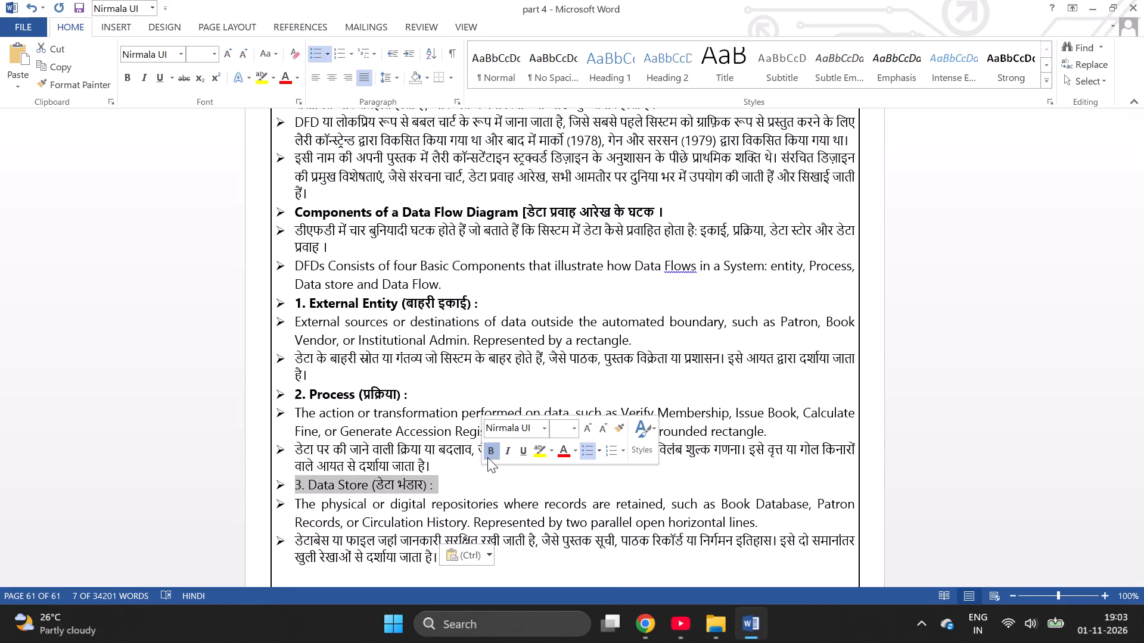
click(467, 545)
click(461, 561)
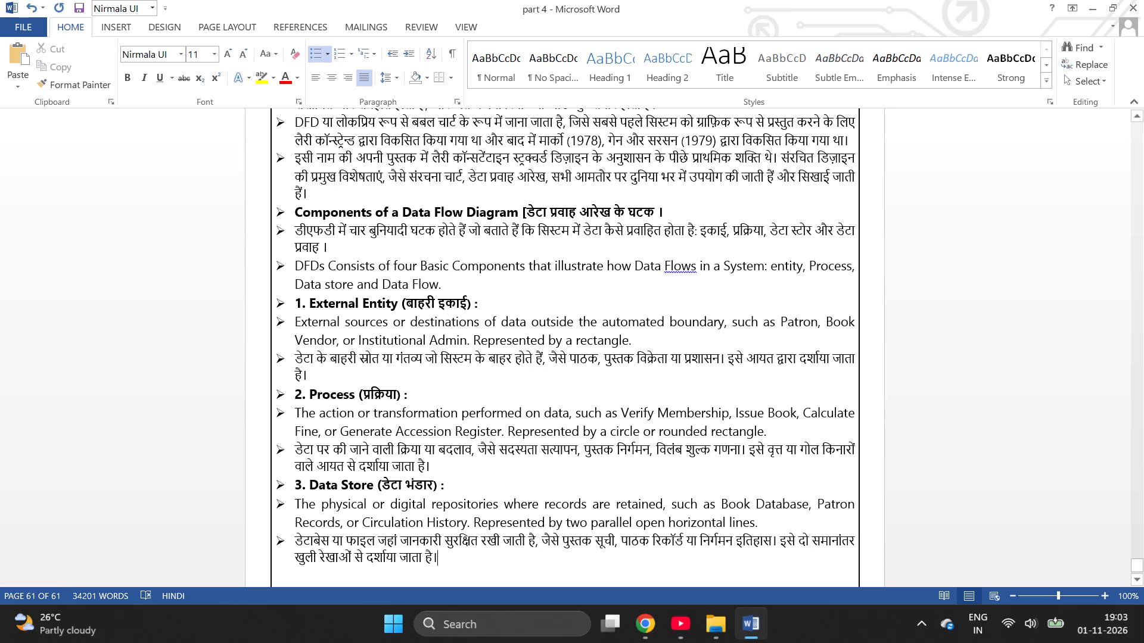
key(Return)
Copy the "4. Data Flow" heading and its English and Hindi paragraphs from Lens in Chrome into the new bullet in Word.
click(641, 621)
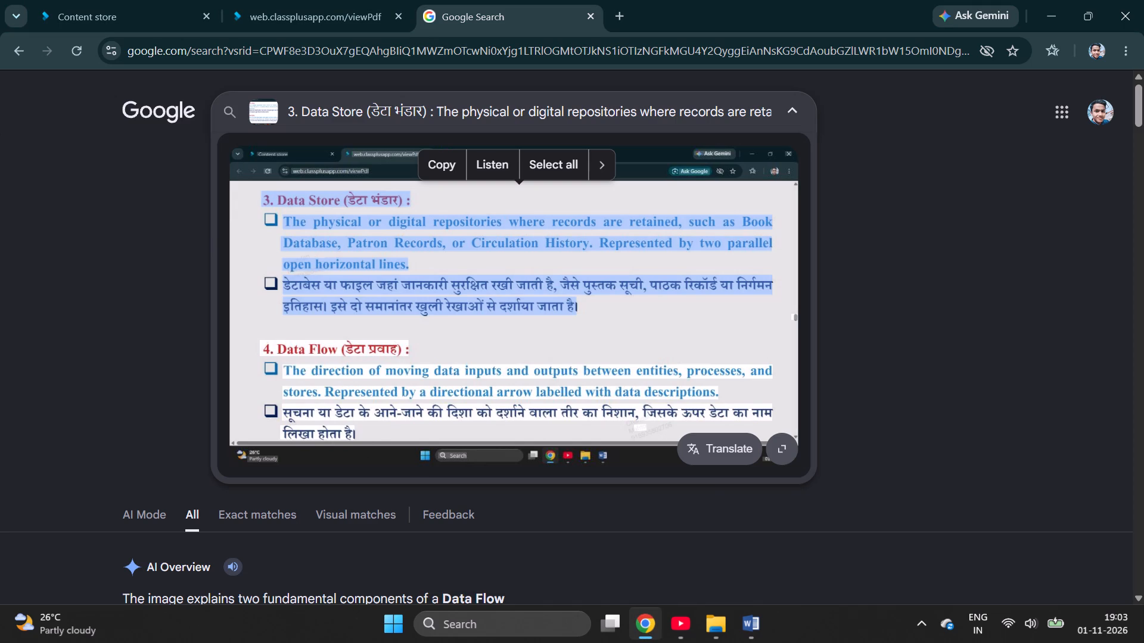
click(263, 344)
drag(263, 344, 443, 414)
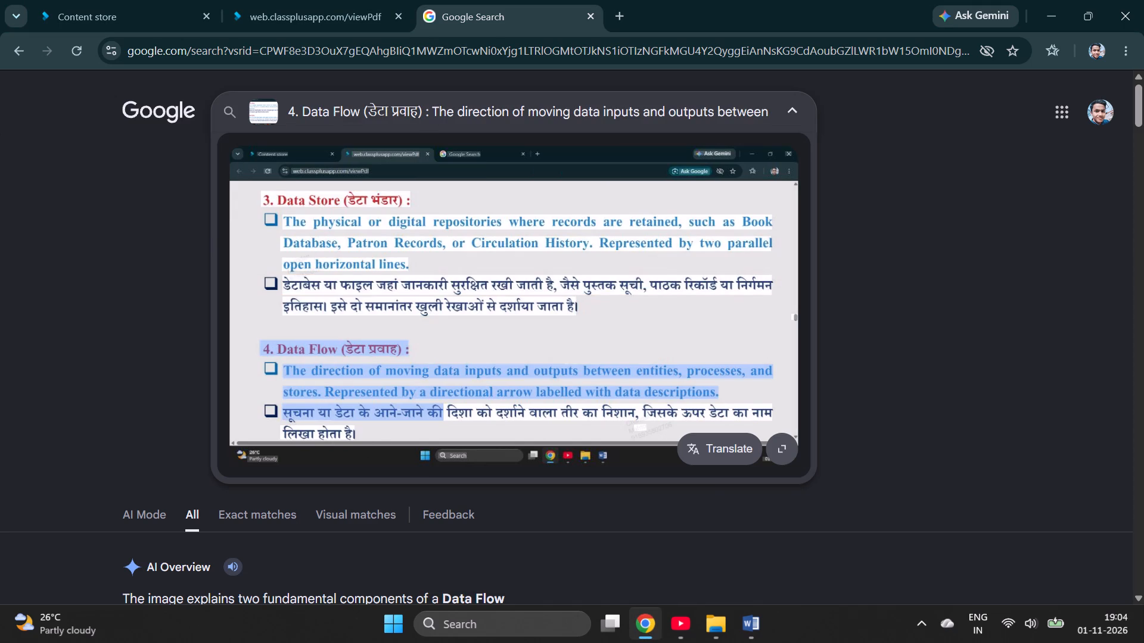
drag(443, 414, 442, 433)
click(438, 311)
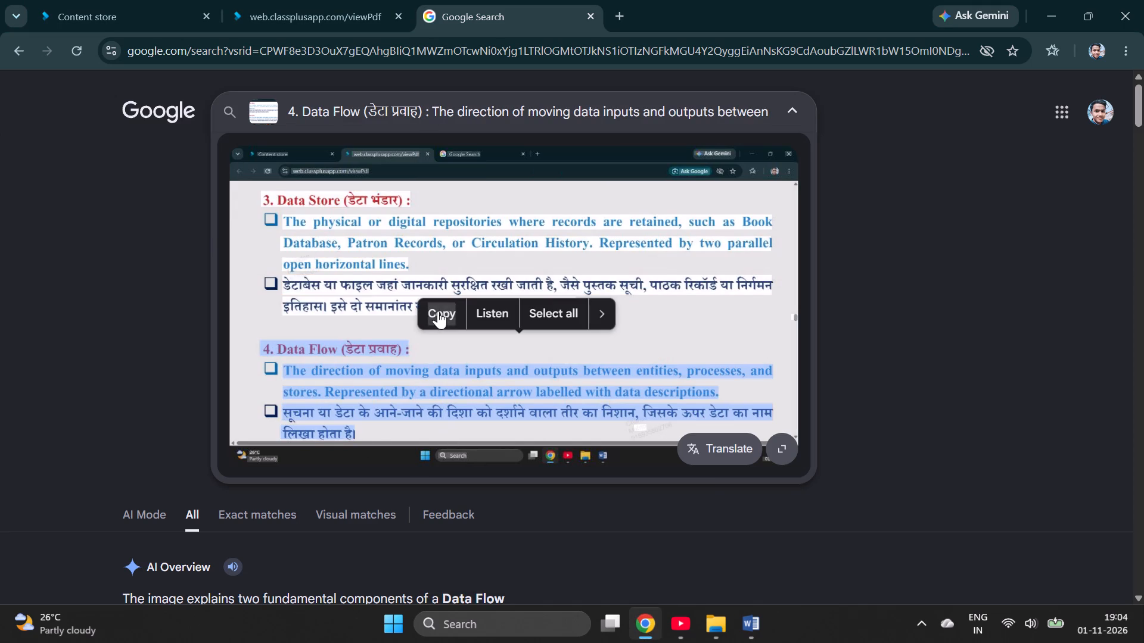
click(742, 617)
scroll(545, 597, down, 6)
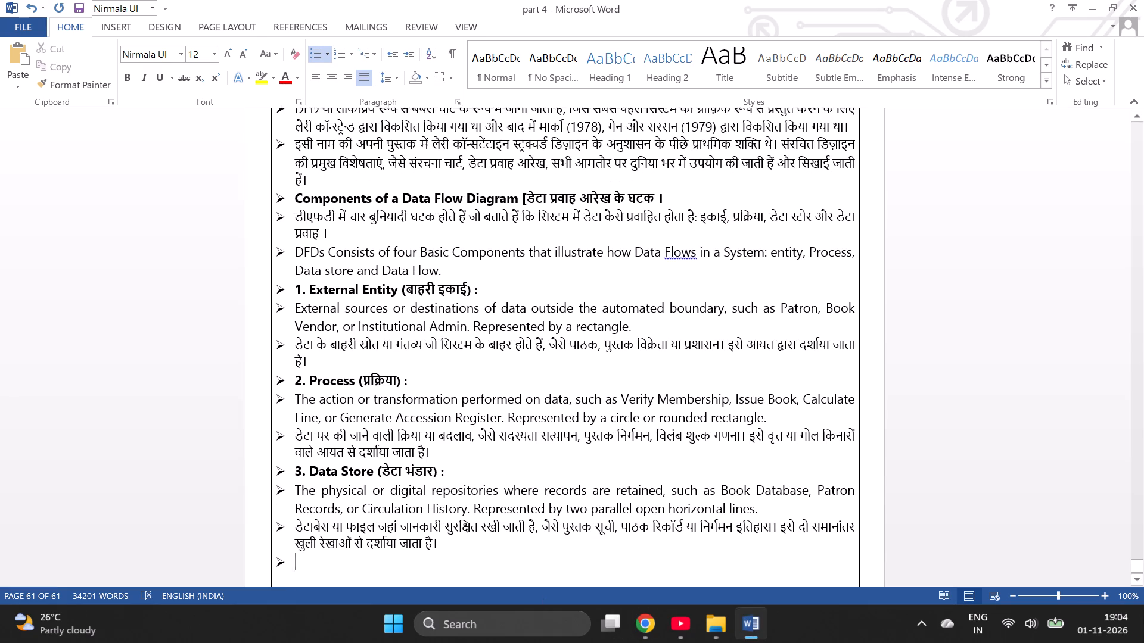
key(ctrl+v)
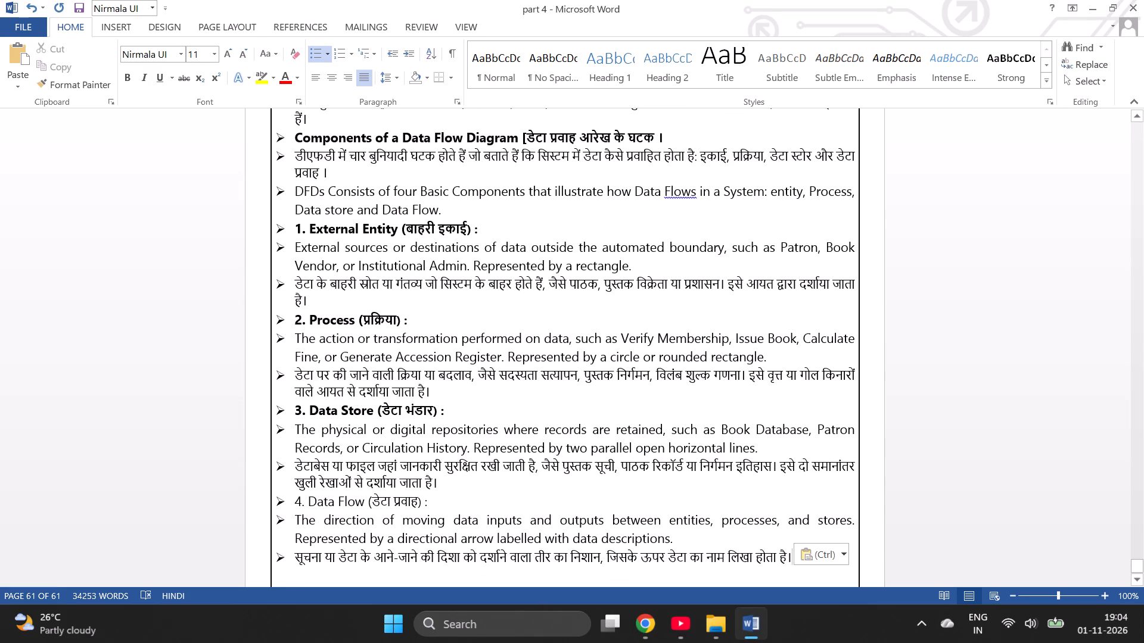
Make the "4. Data Flow (डेटा प्रवाह) :" heading bold and start a new bullet after its Hindi paragraph.
drag(292, 500, 439, 511)
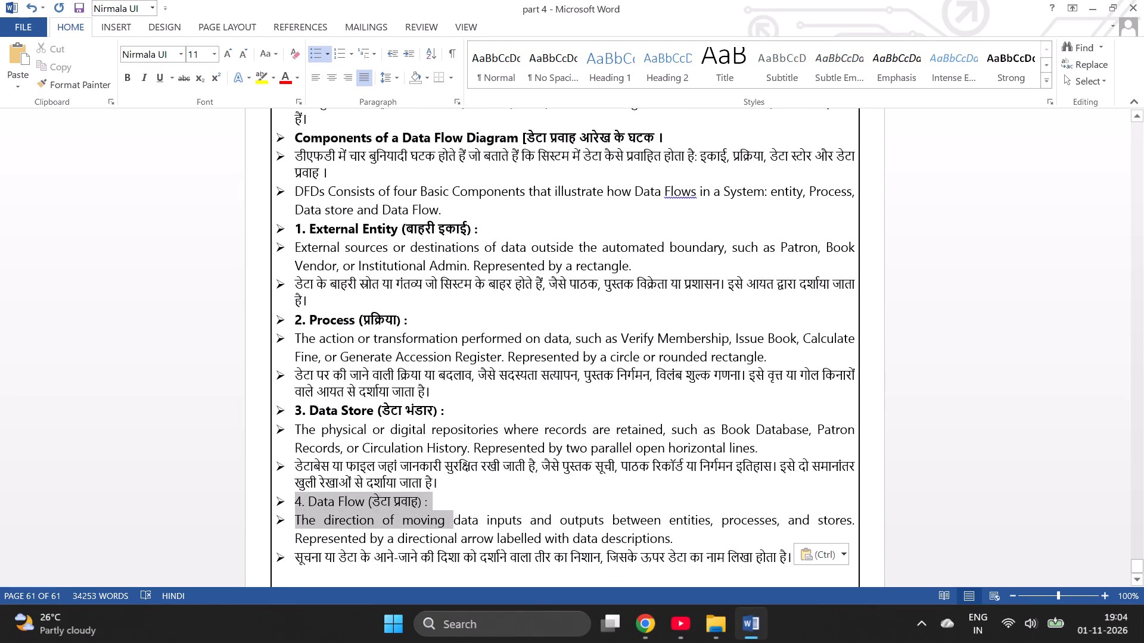
drag(439, 511, 444, 502)
click(452, 475)
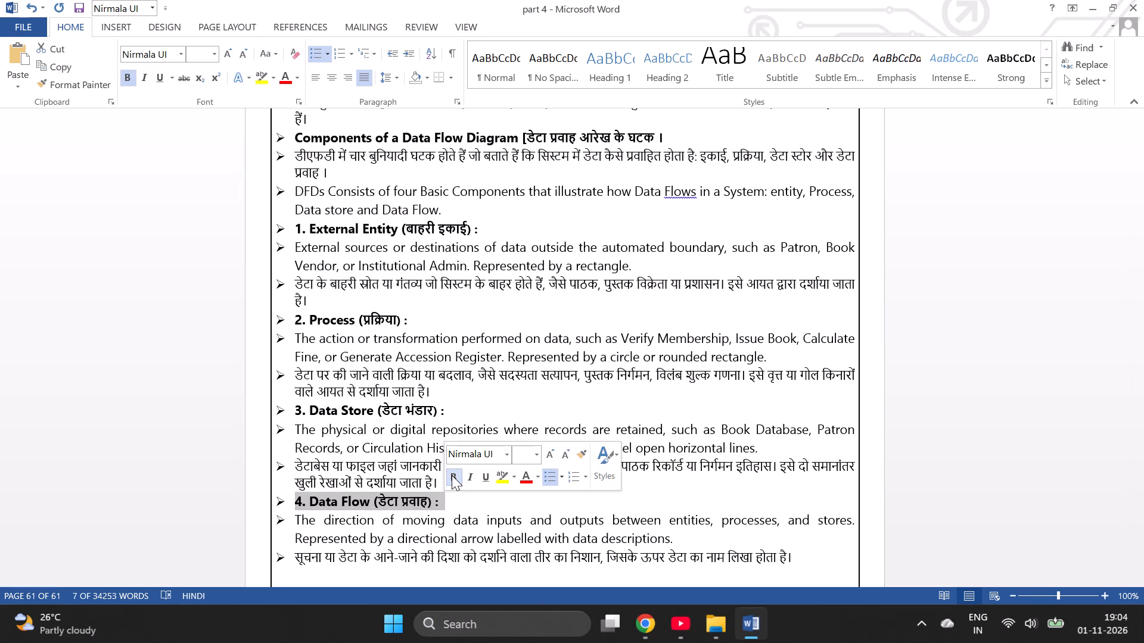
click(803, 553)
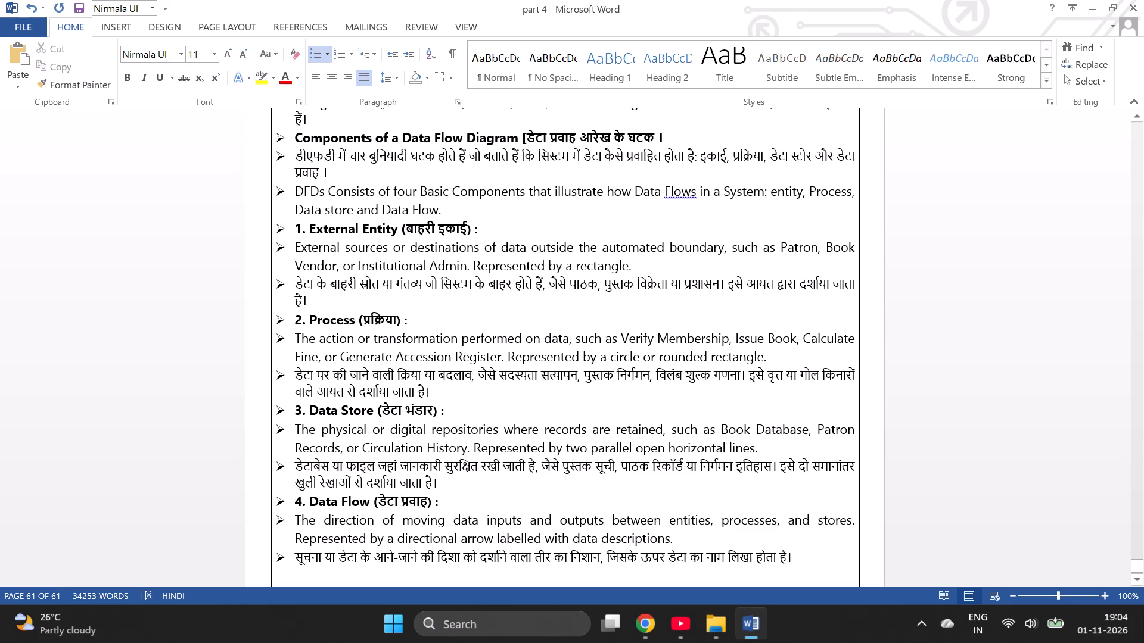
key(Return)
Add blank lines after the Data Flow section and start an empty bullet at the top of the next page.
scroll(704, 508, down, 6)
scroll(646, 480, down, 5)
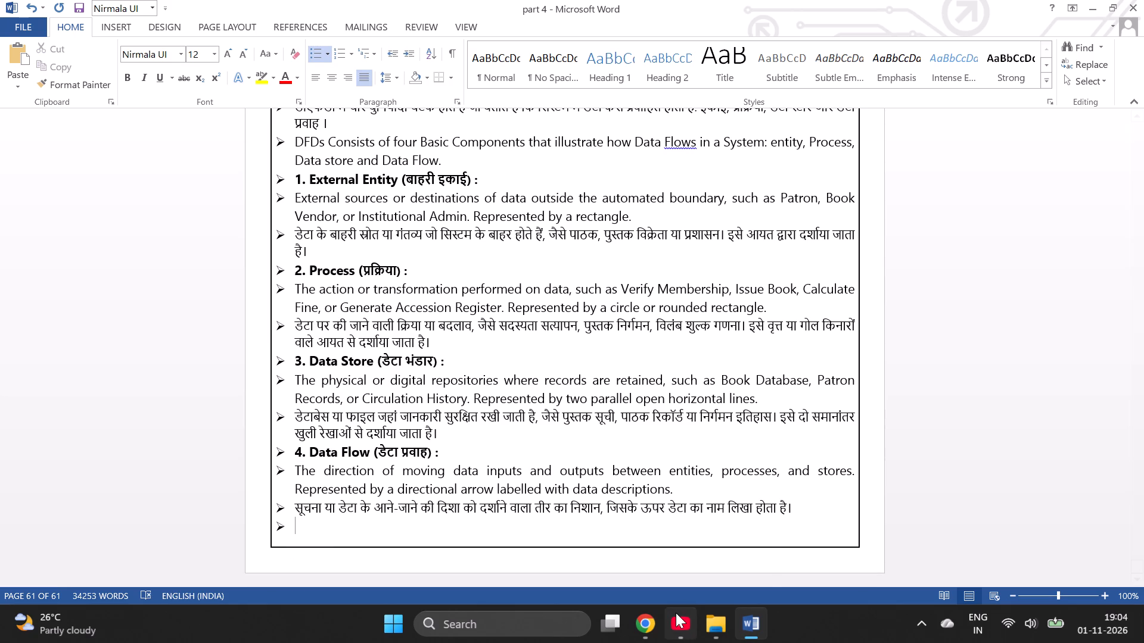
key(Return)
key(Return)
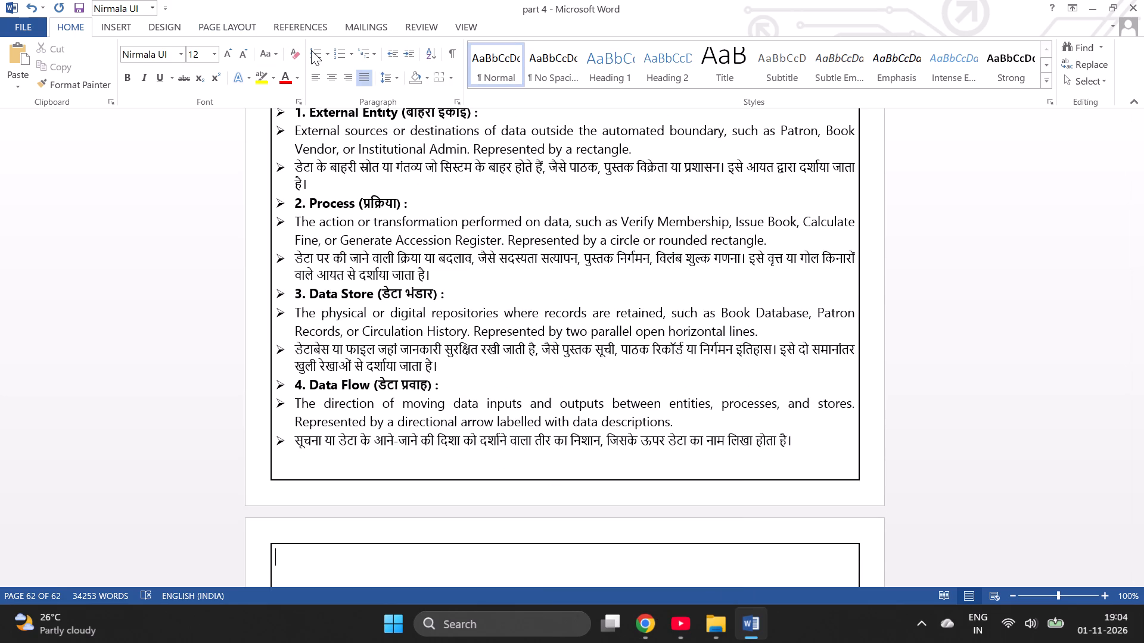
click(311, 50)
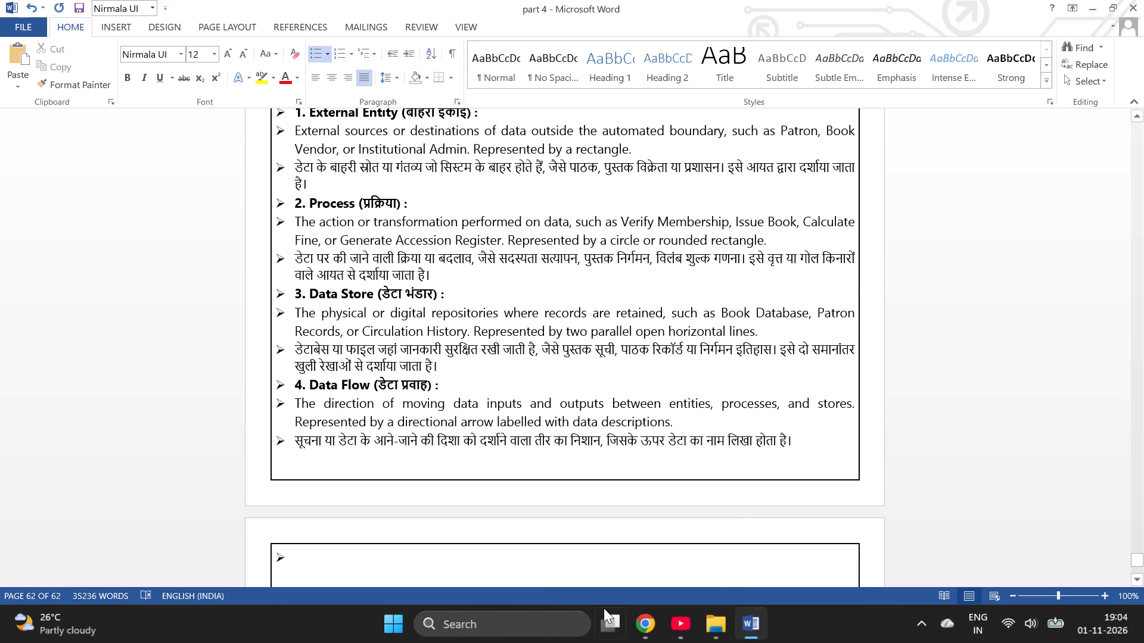
Go back to the PDF in Chrome and look through the pages after the Data Flow slide for further note content.
click(704, 629)
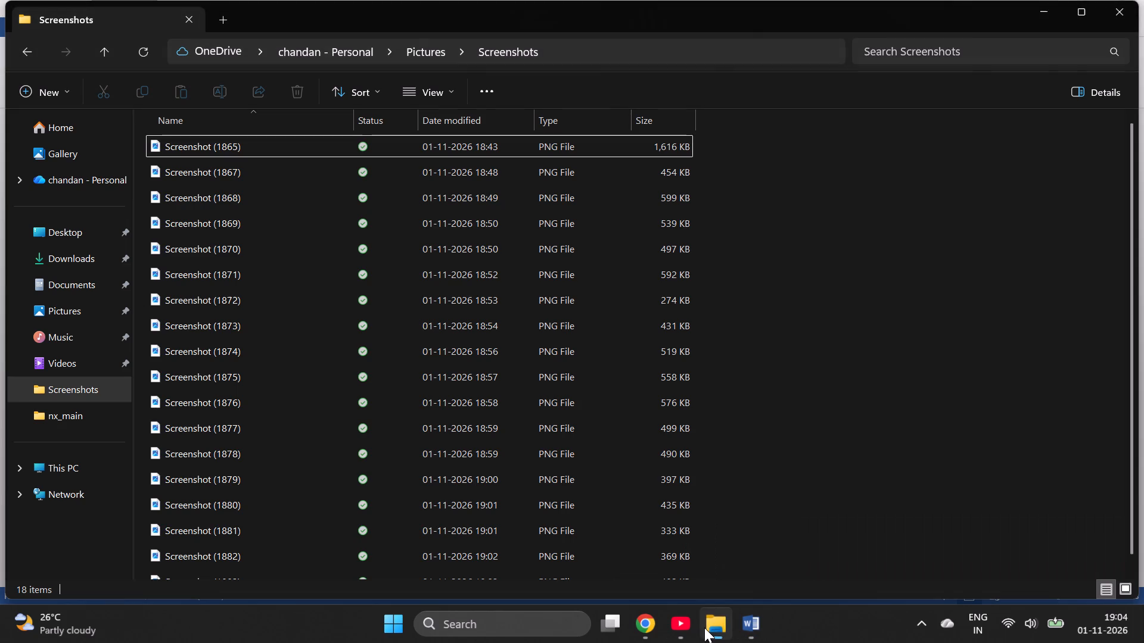
click(642, 625)
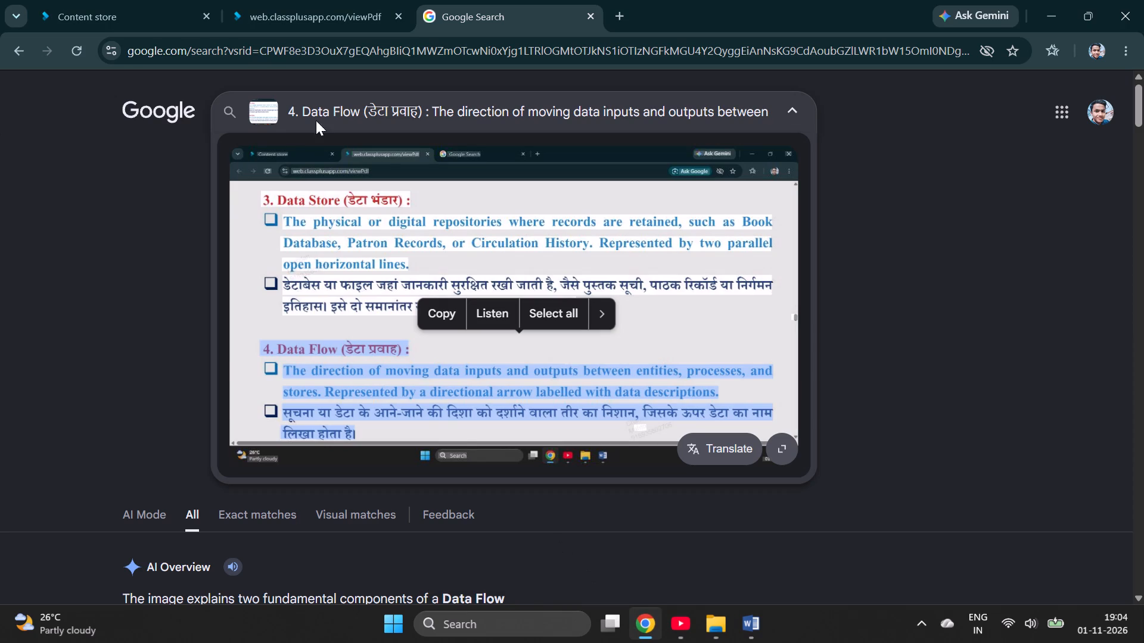
click(268, 0)
scroll(515, 269, down, 20)
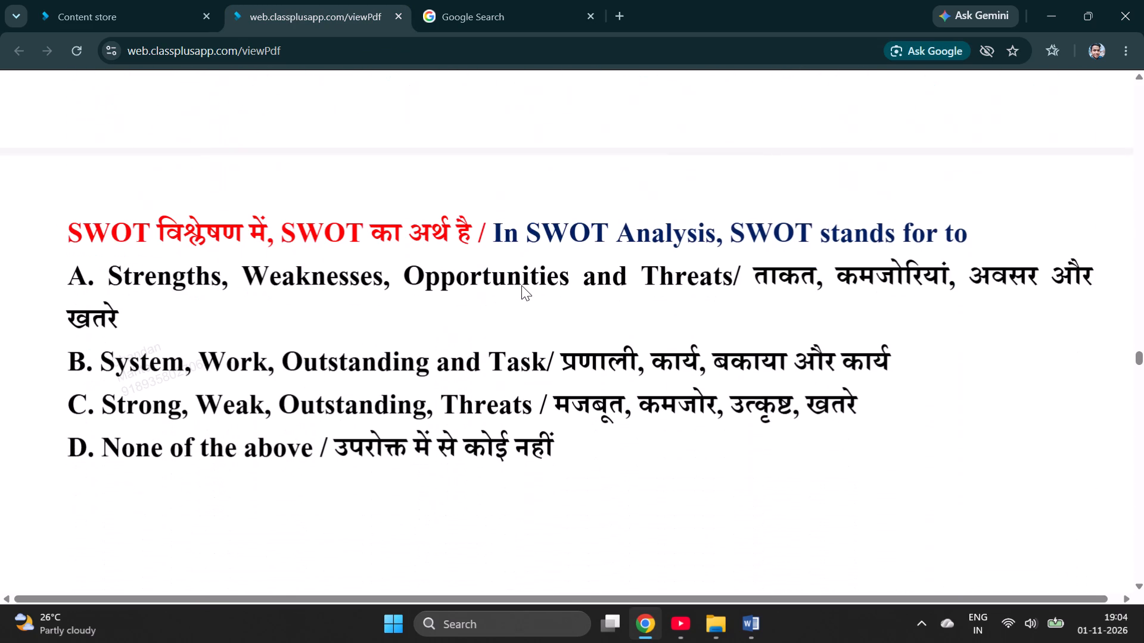
scroll(521, 285, down, 10)
scroll(525, 291, up, 10)
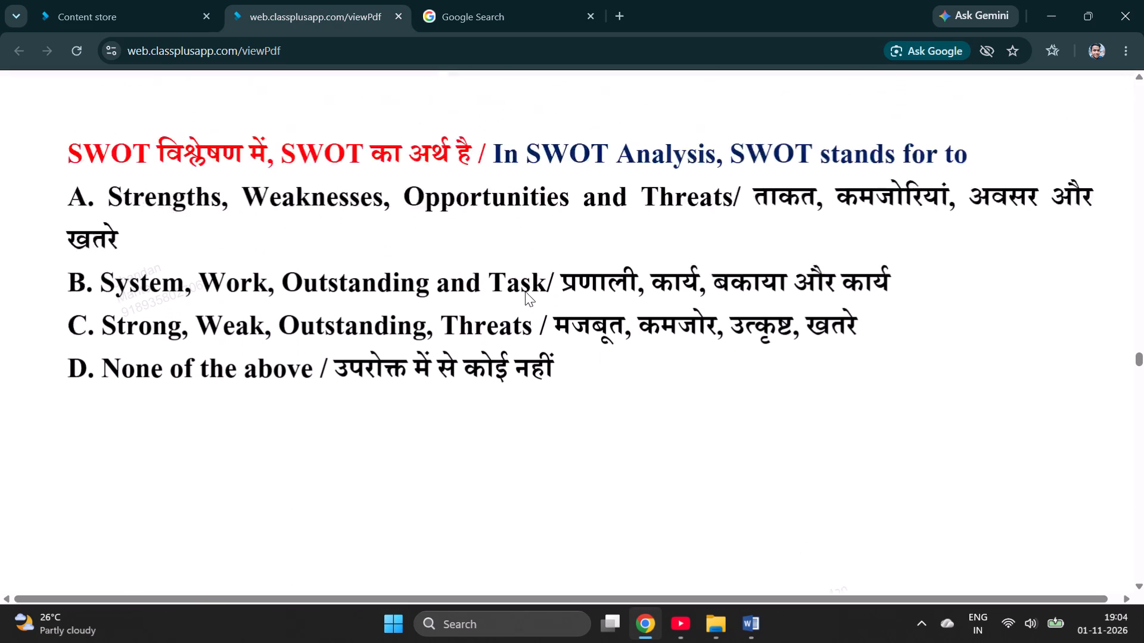
scroll(525, 291, up, 6)
scroll(525, 291, down, 6)
scroll(559, 310, down, 16)
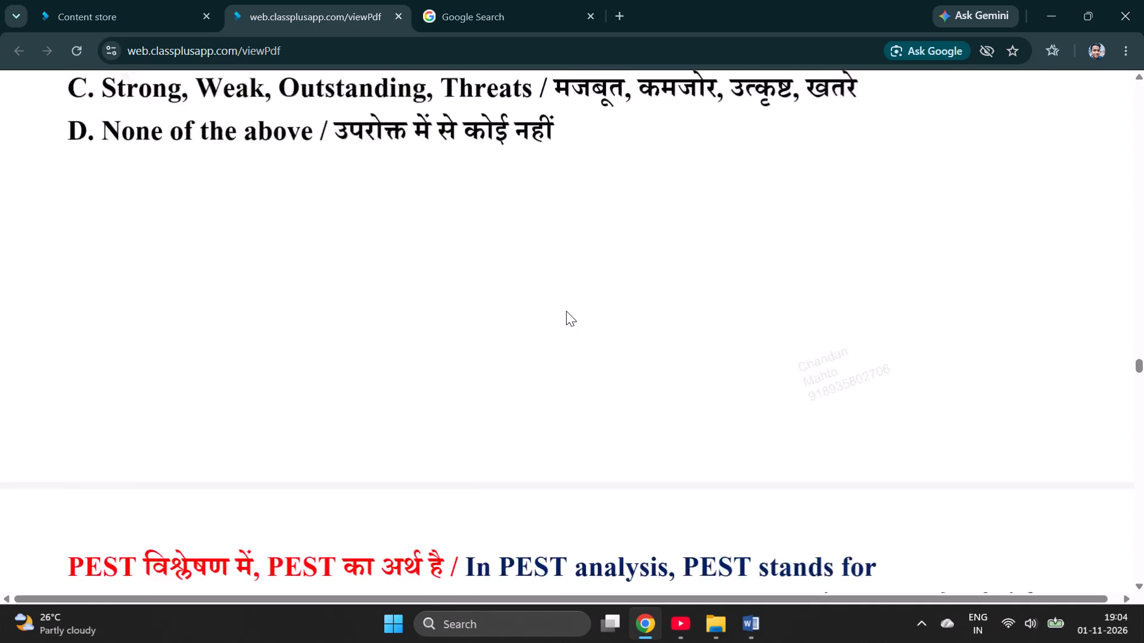
scroll(566, 311, down, 16)
scroll(608, 312, down, 20)
scroll(608, 312, down, 6)
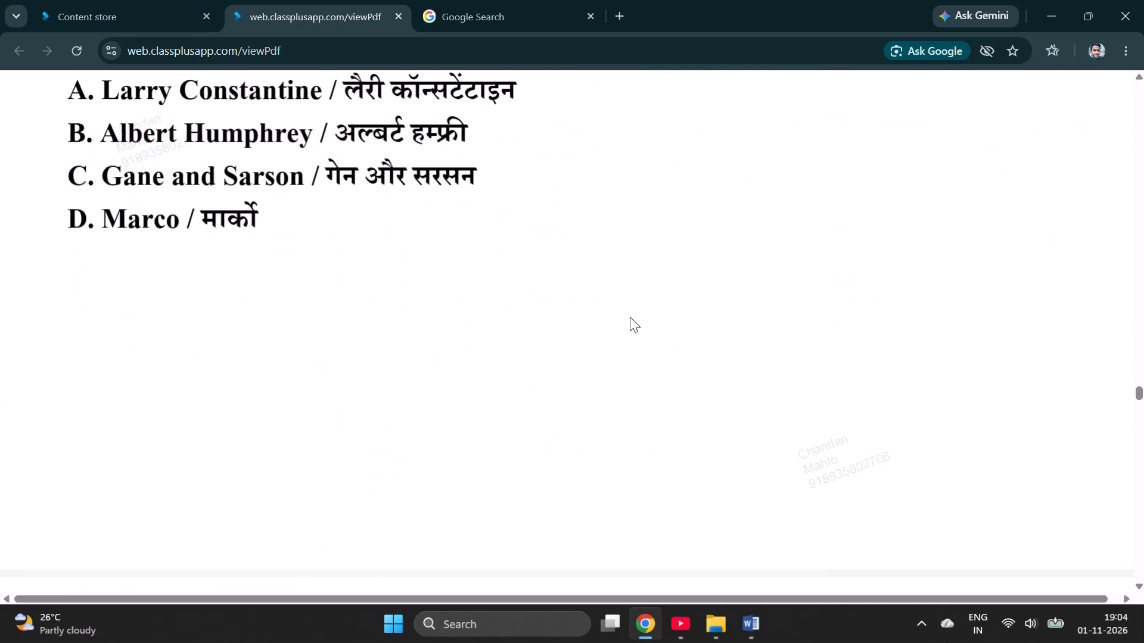
scroll(630, 317, down, 20)
scroll(630, 317, down, 20)
scroll(630, 317, down, 6)
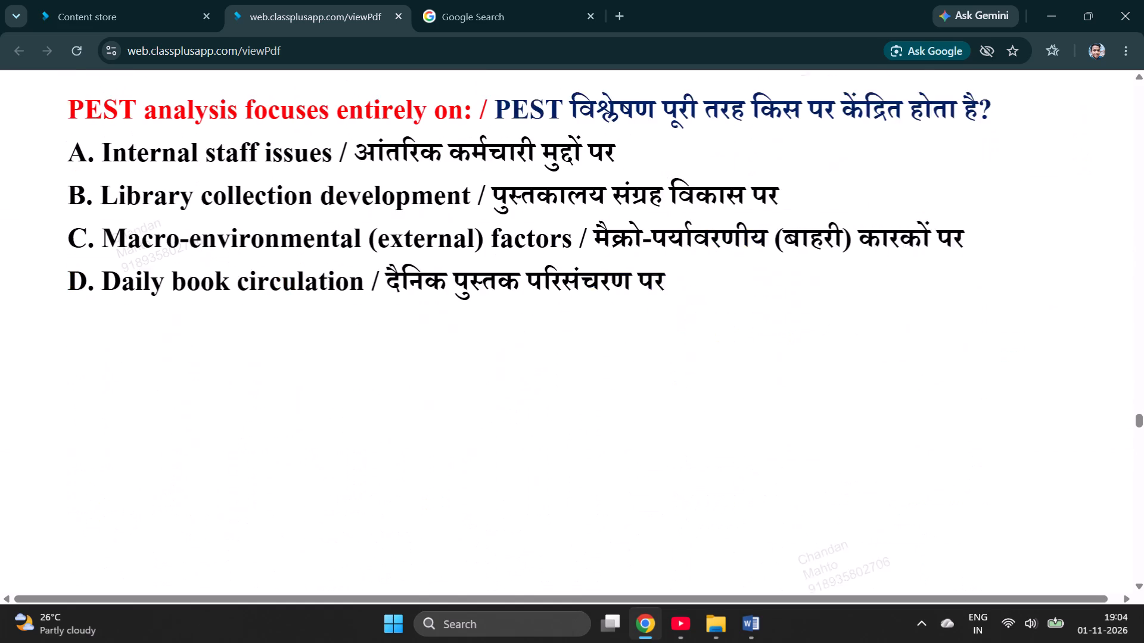
scroll(672, 358, down, 7)
scroll(923, 642, down, 8)
scroll(872, 428, down, 17)
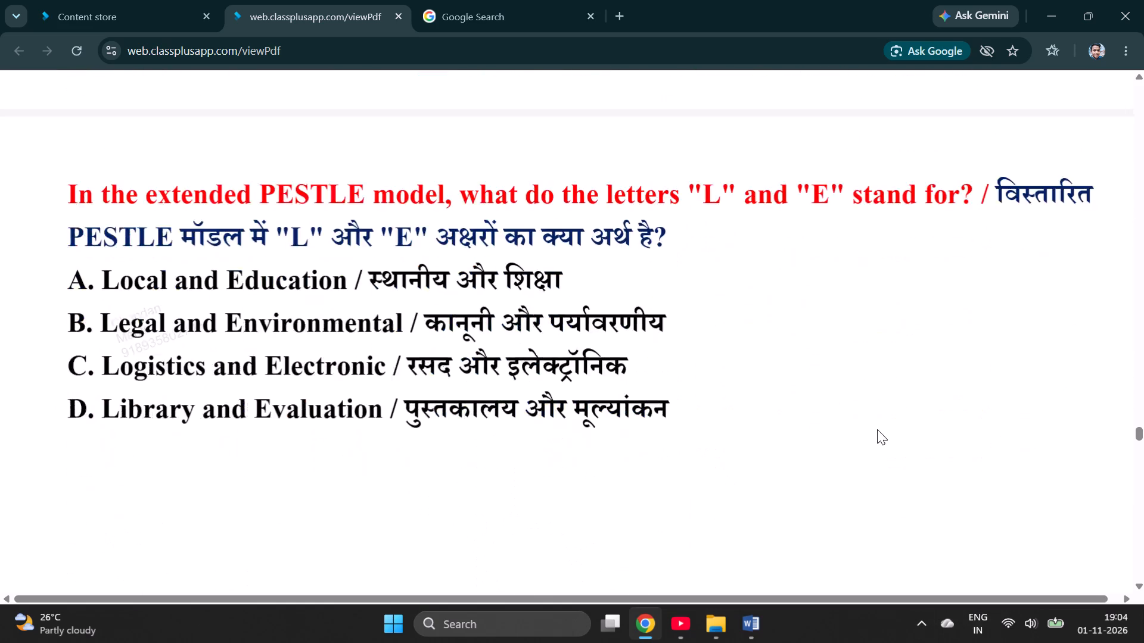
scroll(877, 429, down, 18)
scroll(887, 451, down, 9)
scroll(886, 451, up, 3)
scroll(886, 451, down, 9)
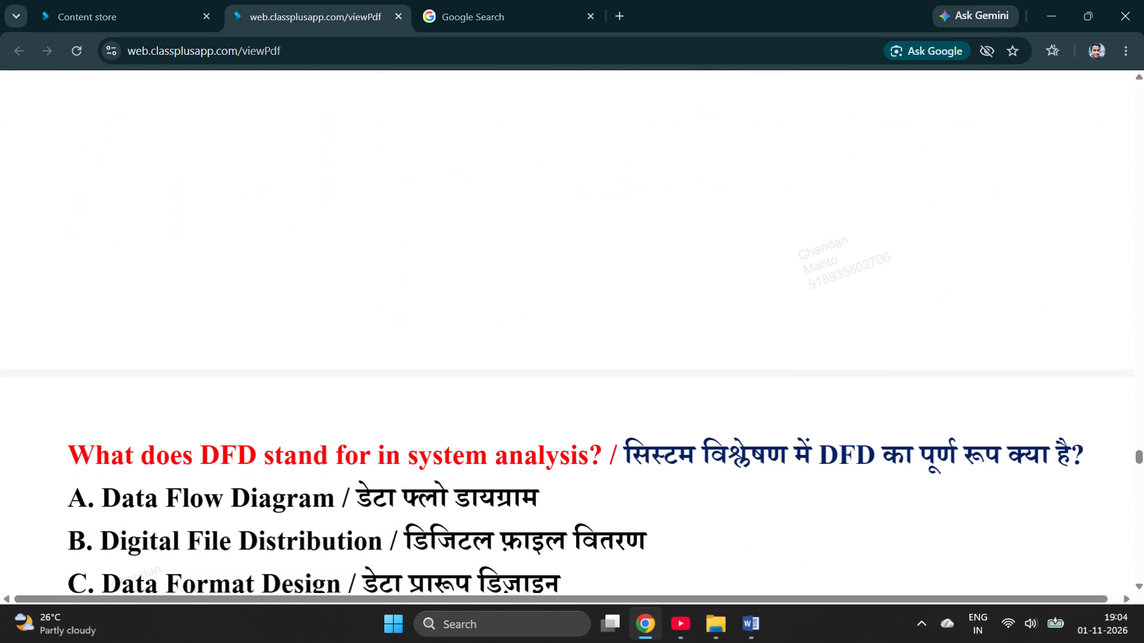
click(719, 628)
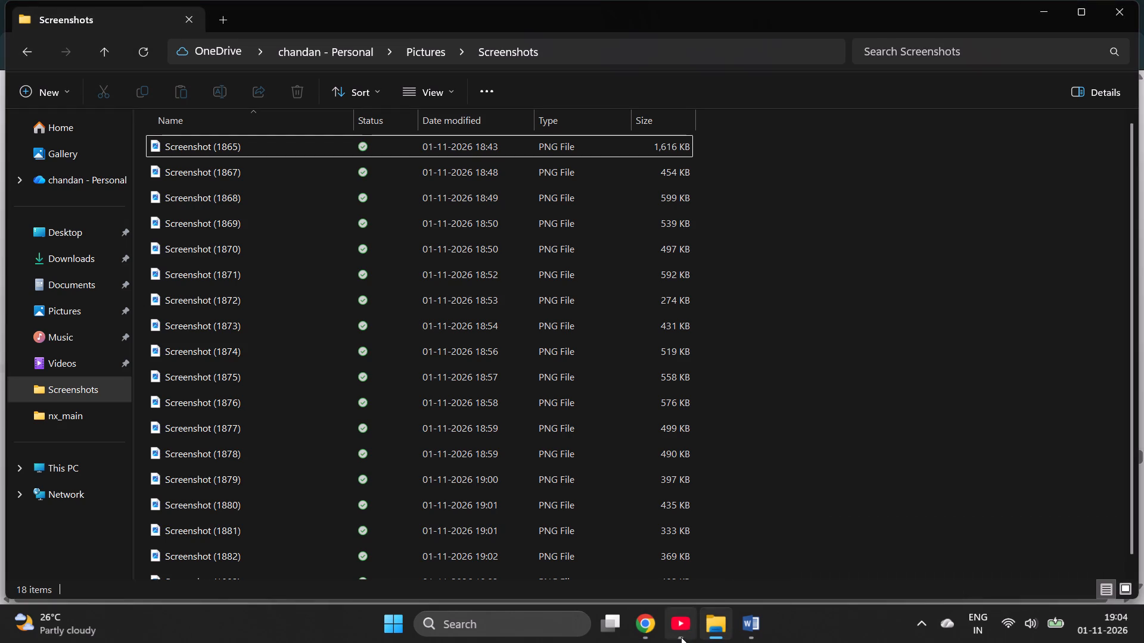
click(643, 632)
Return to Word and delete the leftover empty bullet after the Data Flow section.
click(753, 621)
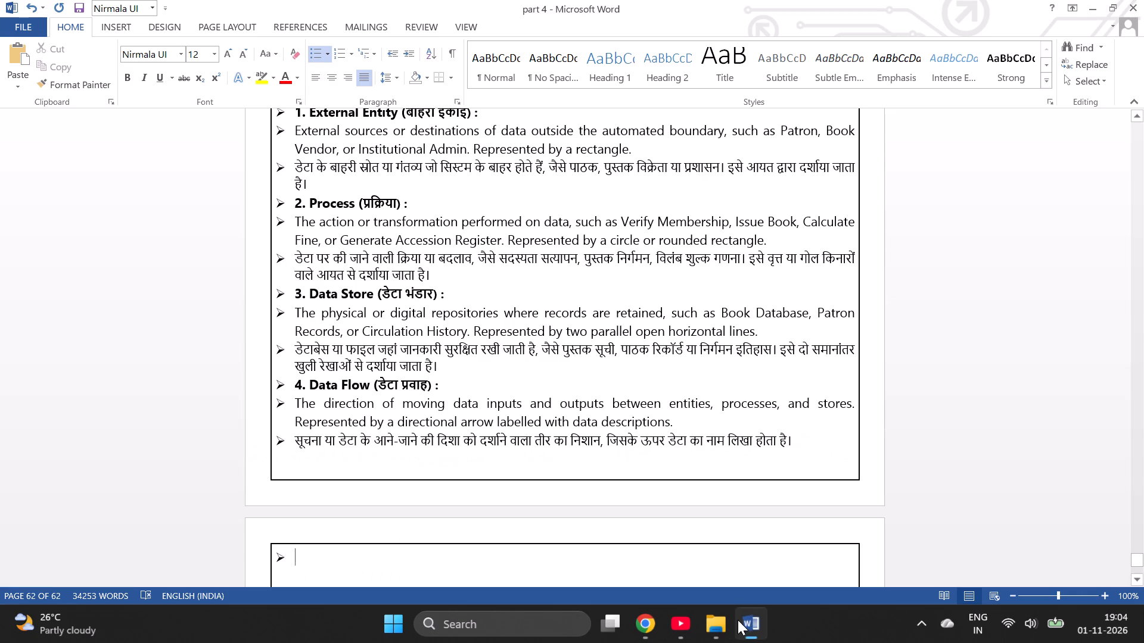
scroll(756, 345, down, 5)
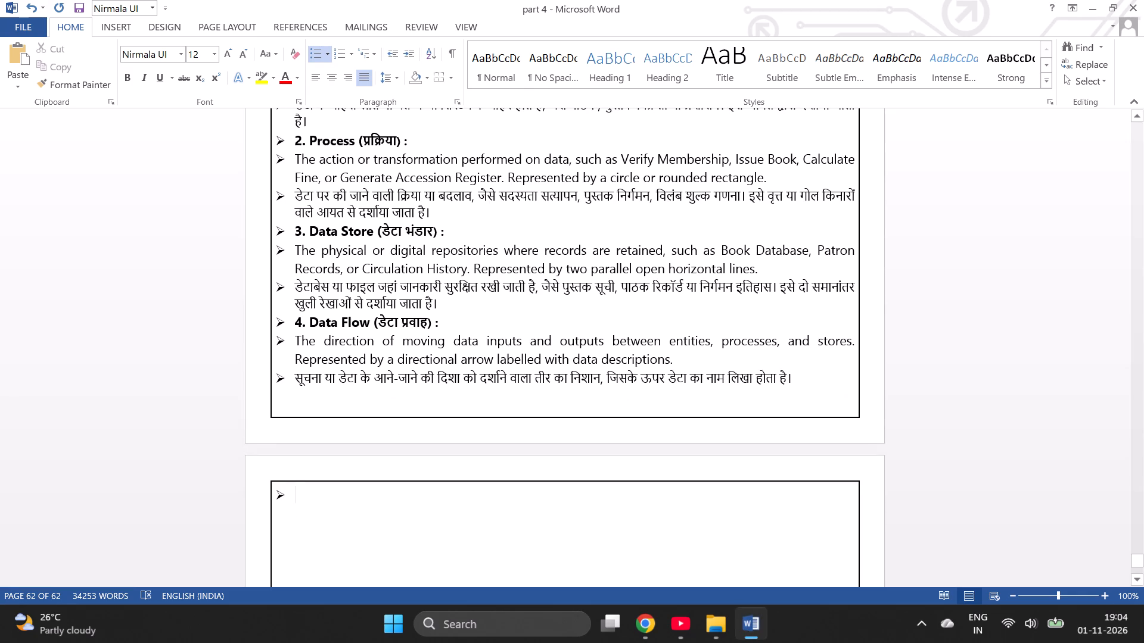
key(BackSpace)
key(BackSpace)
key(BackSpace)
scroll(680, 445, down, 7)
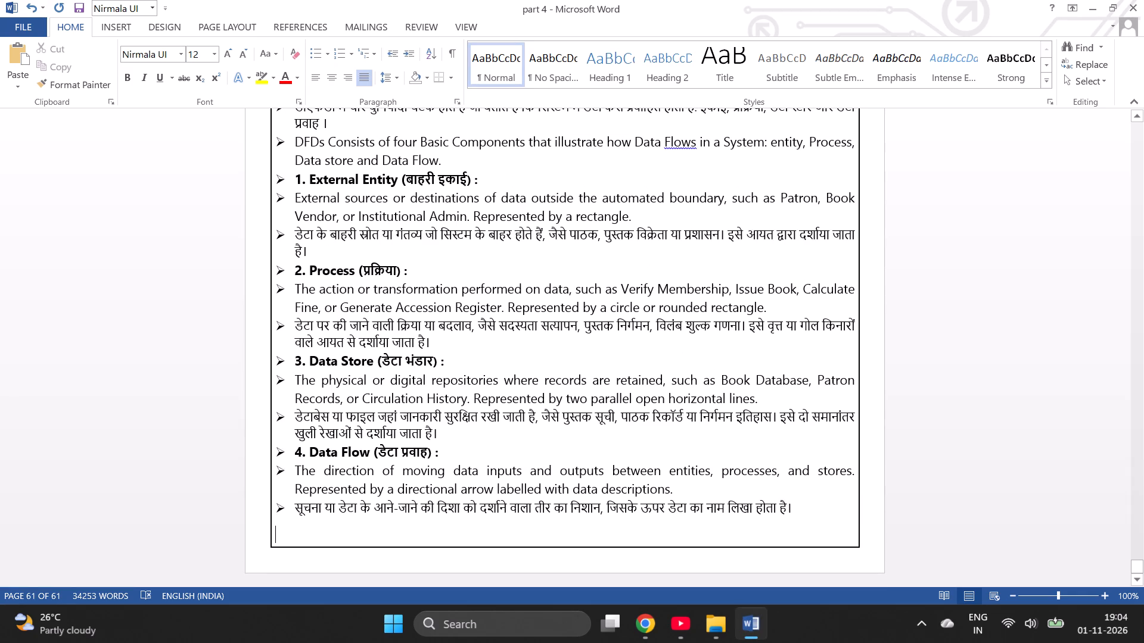
Save the part 4 document.
click(76, 4)
scroll(691, 324, up, 3)
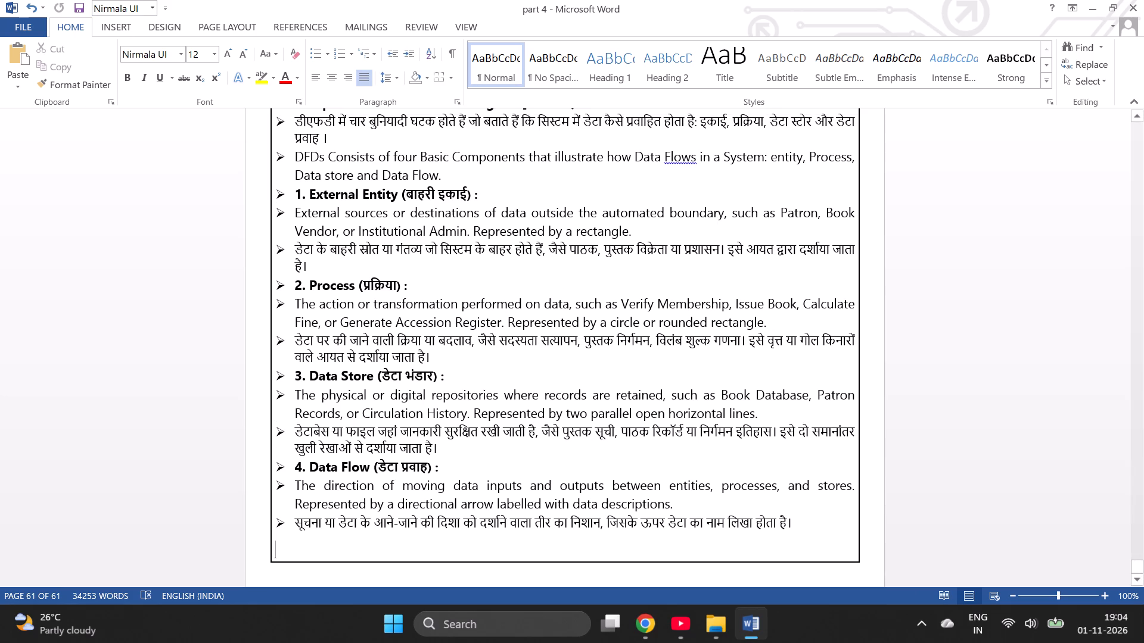
Review the Part 2 notes in part 4, from the Data Flow Diagram components back through PEST analysis to the SWOT table.
scroll(691, 324, up, 3)
scroll(691, 324, up, 20)
scroll(691, 324, up, 4)
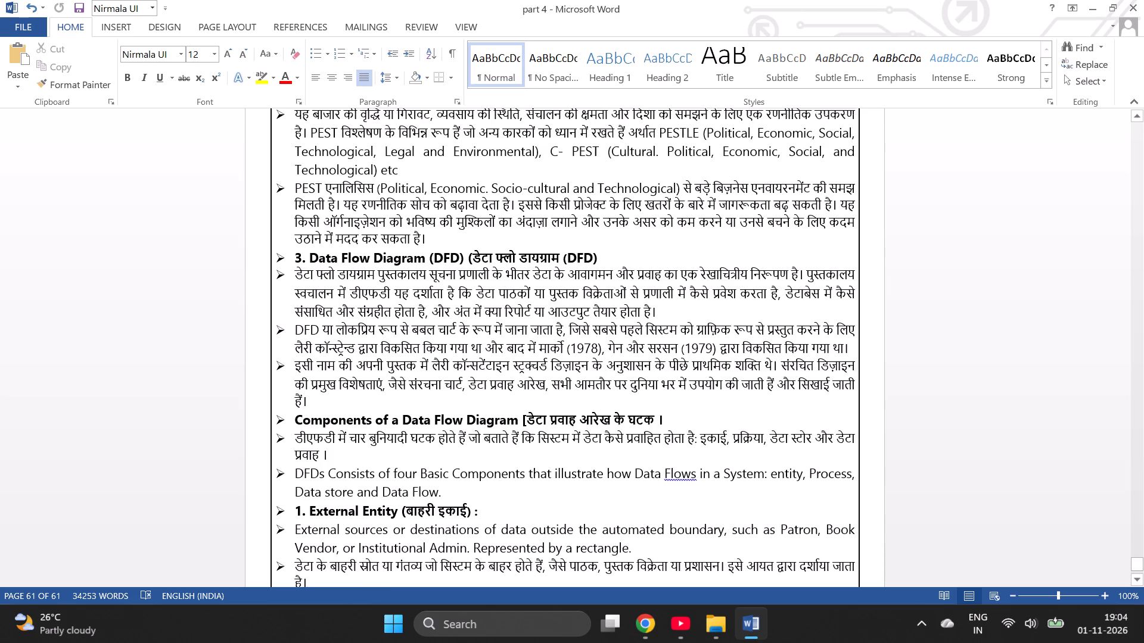
scroll(691, 324, up, 8)
scroll(688, 323, up, 20)
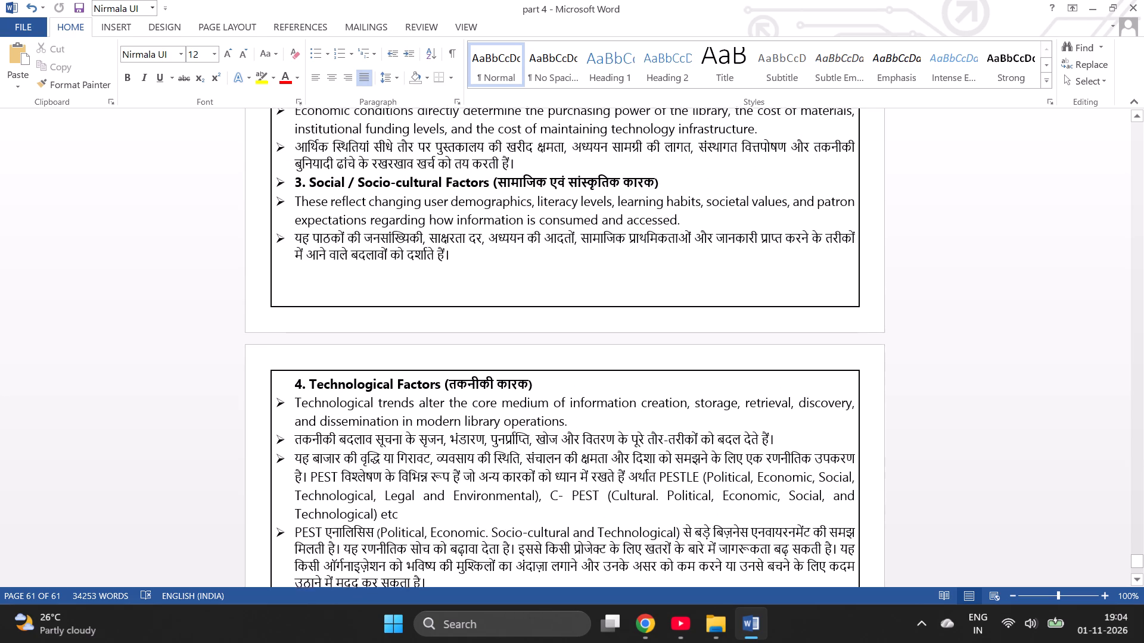
scroll(686, 323, up, 20)
scroll(670, 336, up, 3)
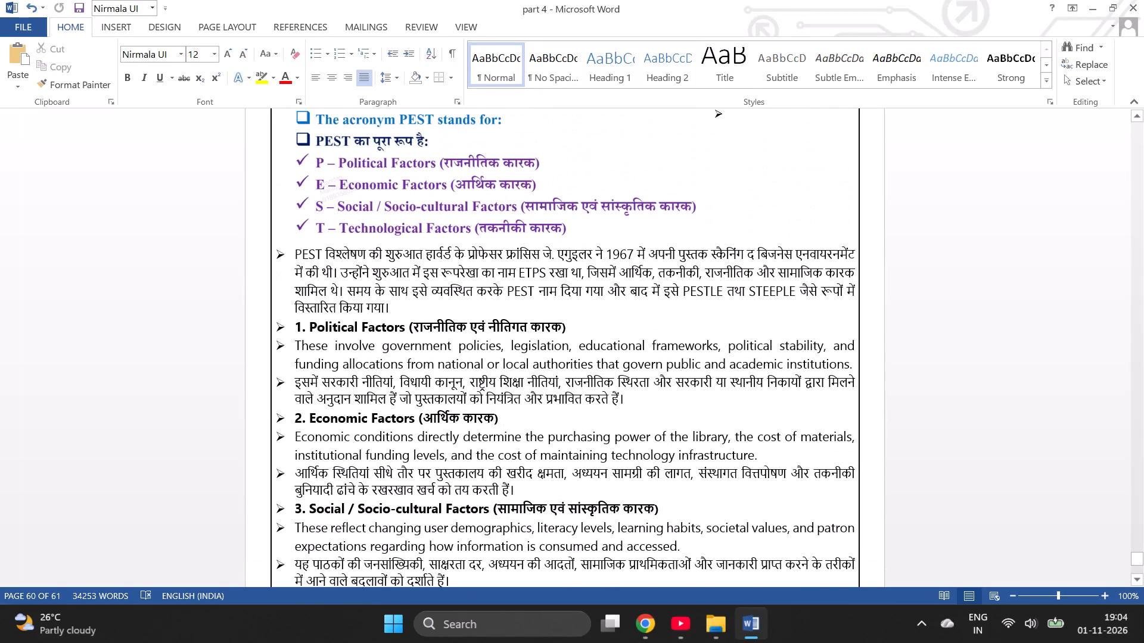
scroll(669, 336, up, 13)
click(664, 336)
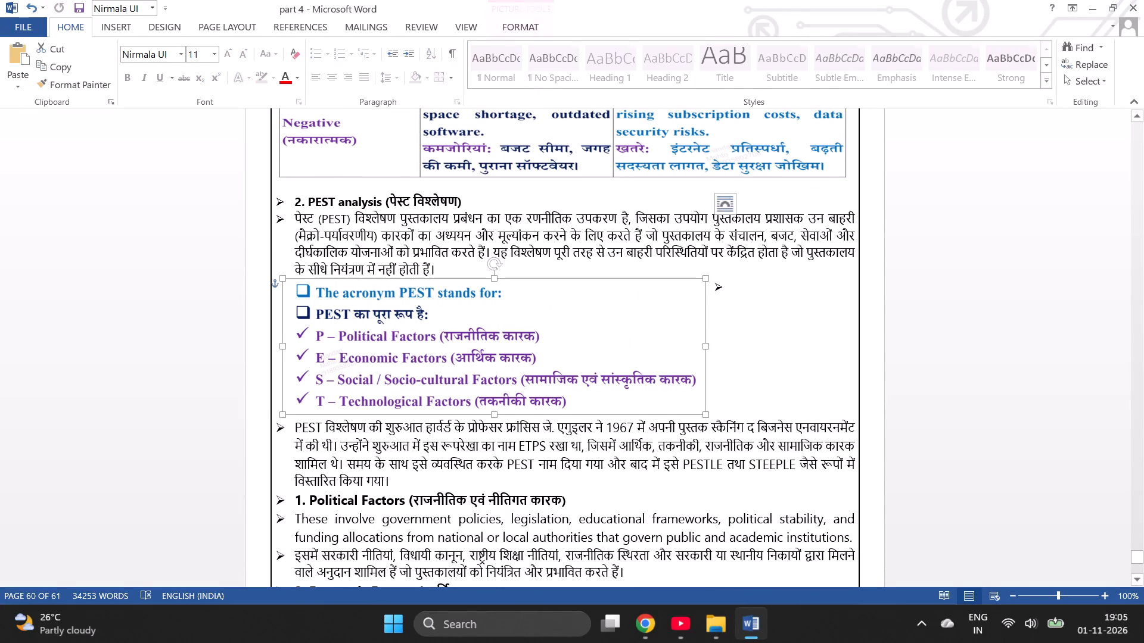
scroll(664, 336, up, 20)
scroll(664, 336, up, 5)
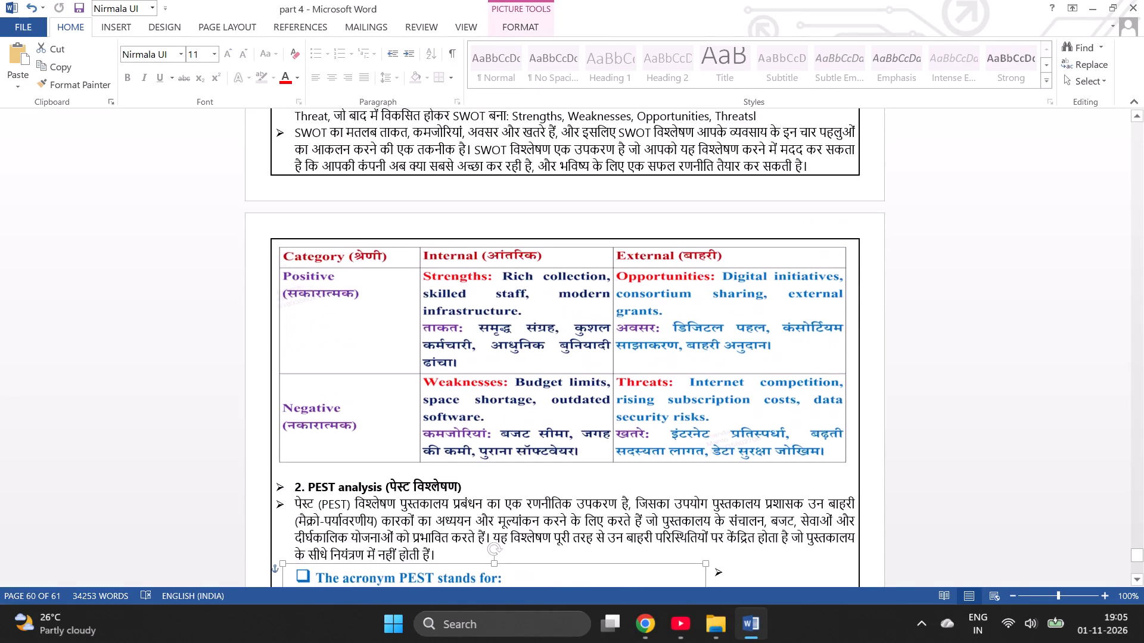
scroll(661, 337, up, 4)
Save the part 4 document.
click(82, 5)
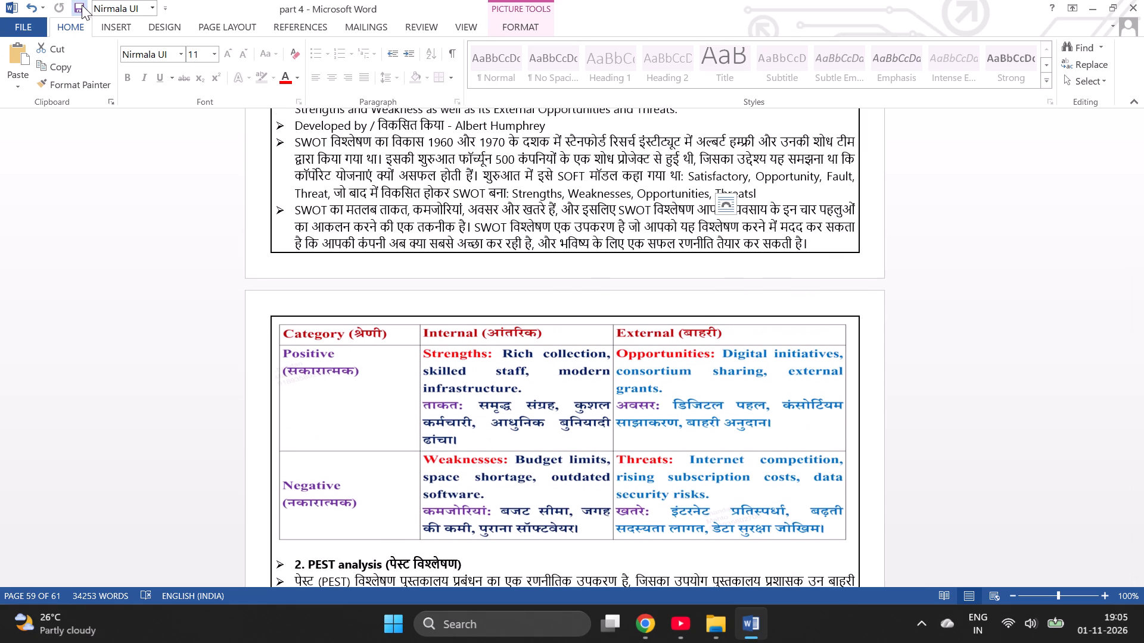
click(82, 5)
Review the SWOT analysis text and the preceding PERT/CPM and critical path notes.
scroll(596, 469, up, 20)
scroll(596, 469, up, 1)
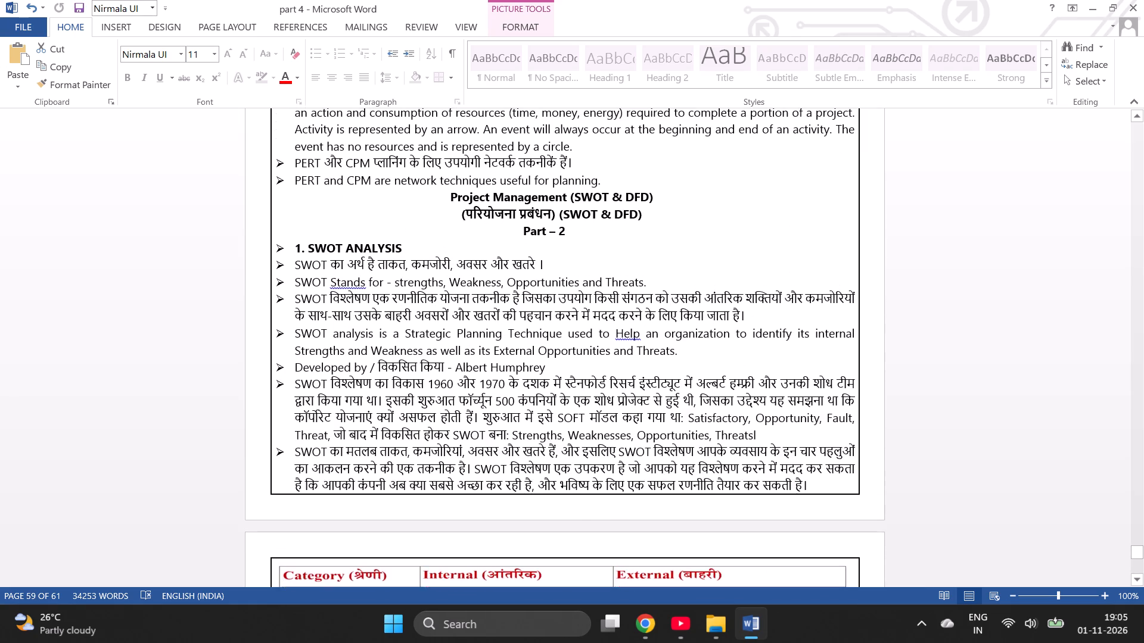
scroll(595, 470, up, 8)
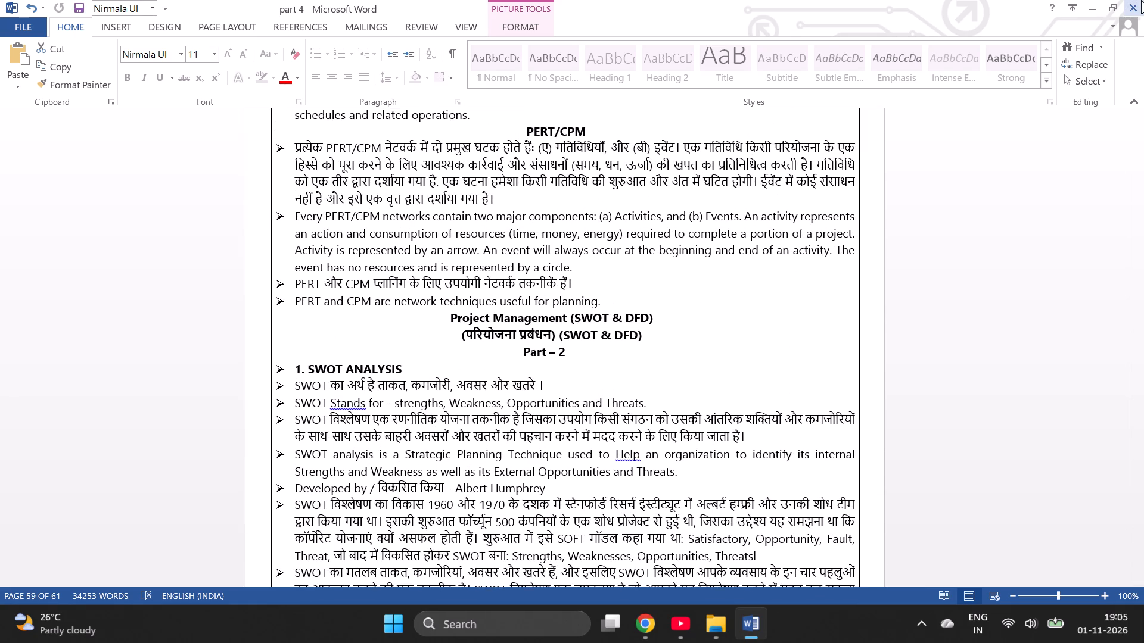
scroll(583, 460, up, 15)
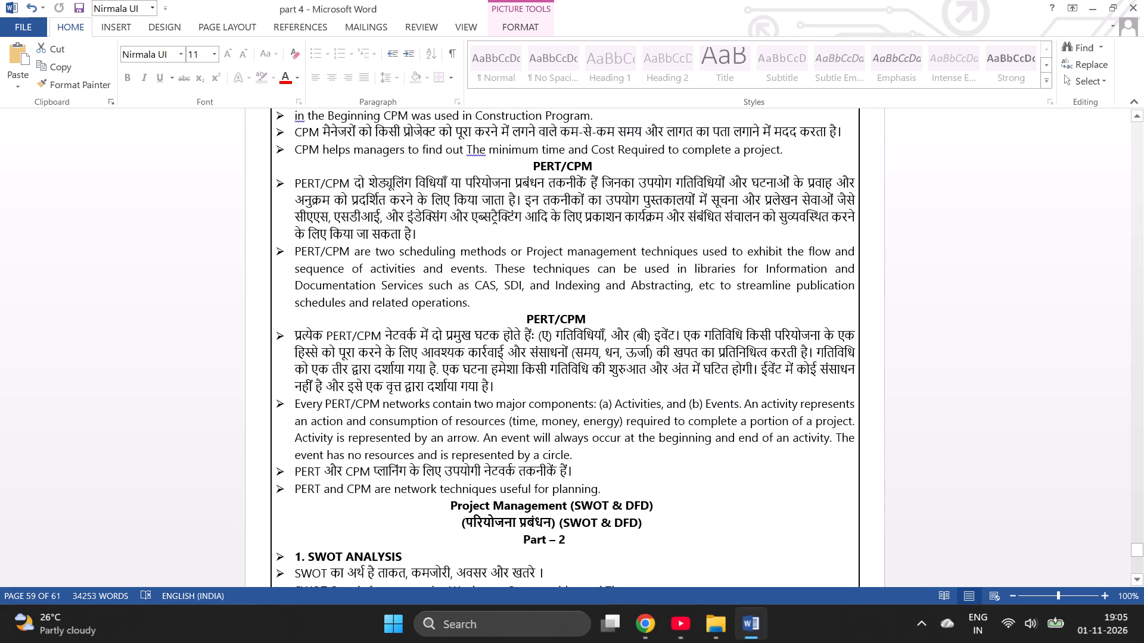
scroll(578, 457, up, 20)
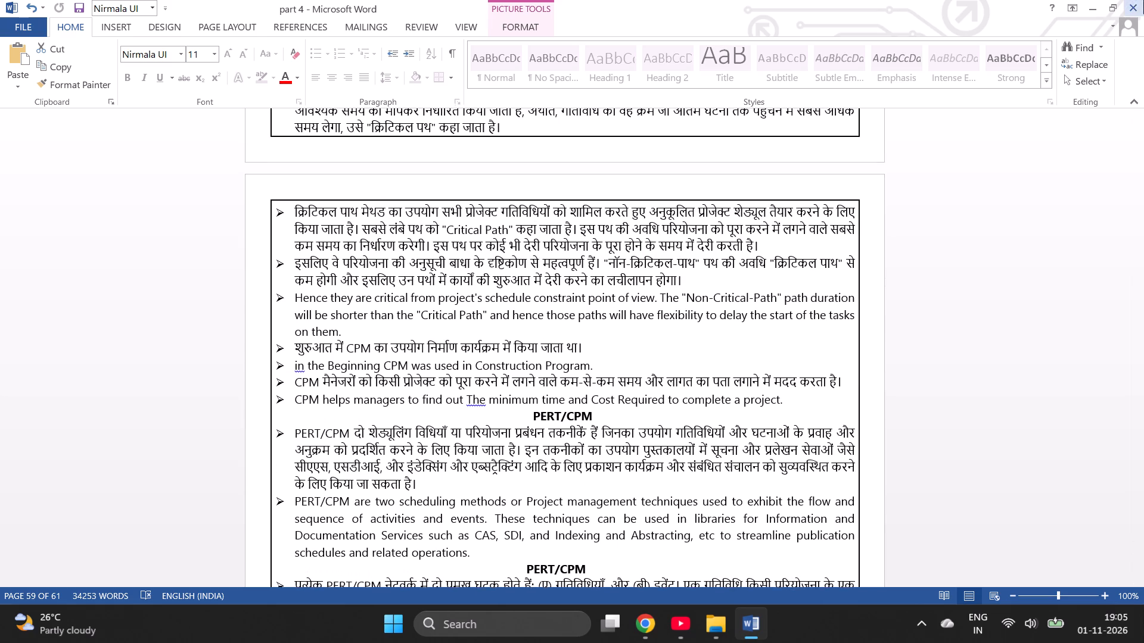
Close the part 4 document in Word and the Chrome window with the PDF.
click(1143, 0)
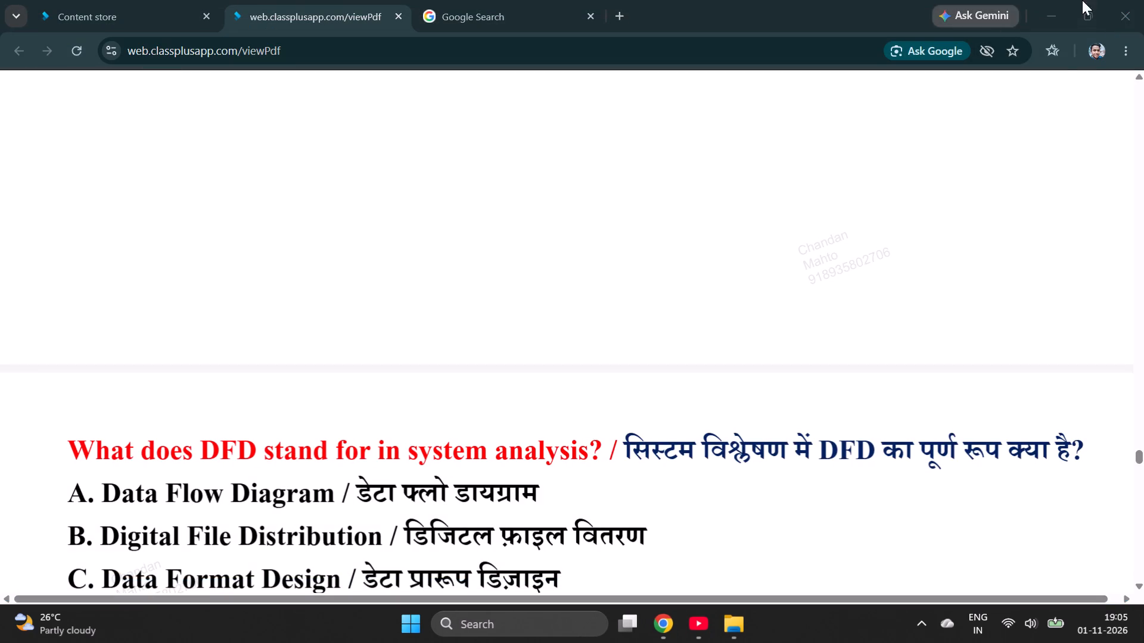
click(1143, 10)
Display the files in the Screenshots folder as large icons.
scroll(200, 514, down, 6)
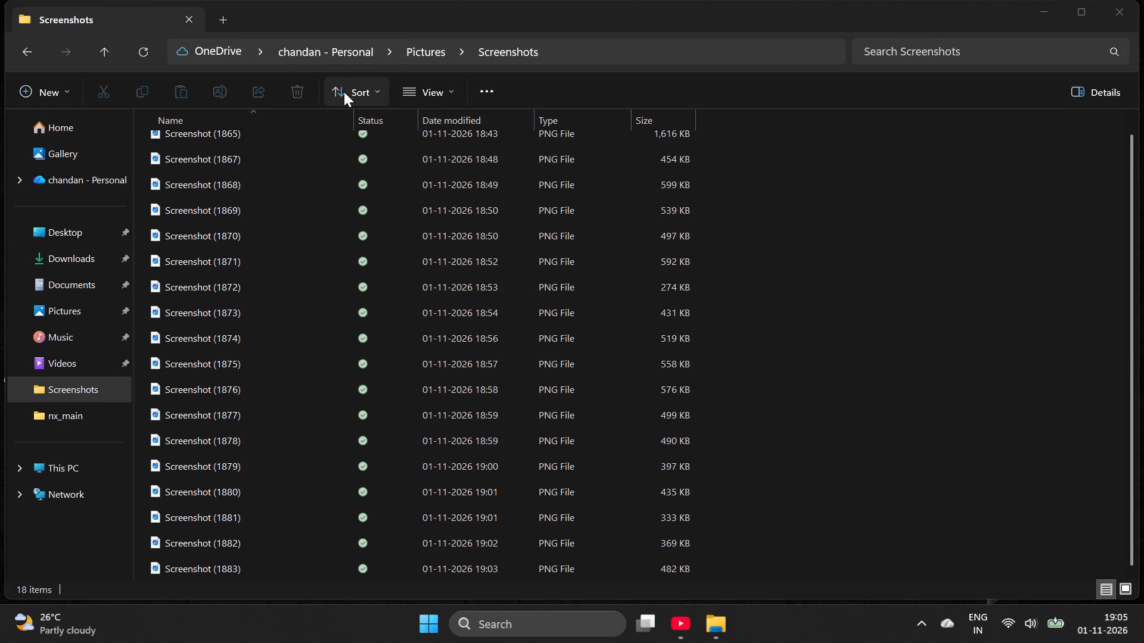
click(409, 90)
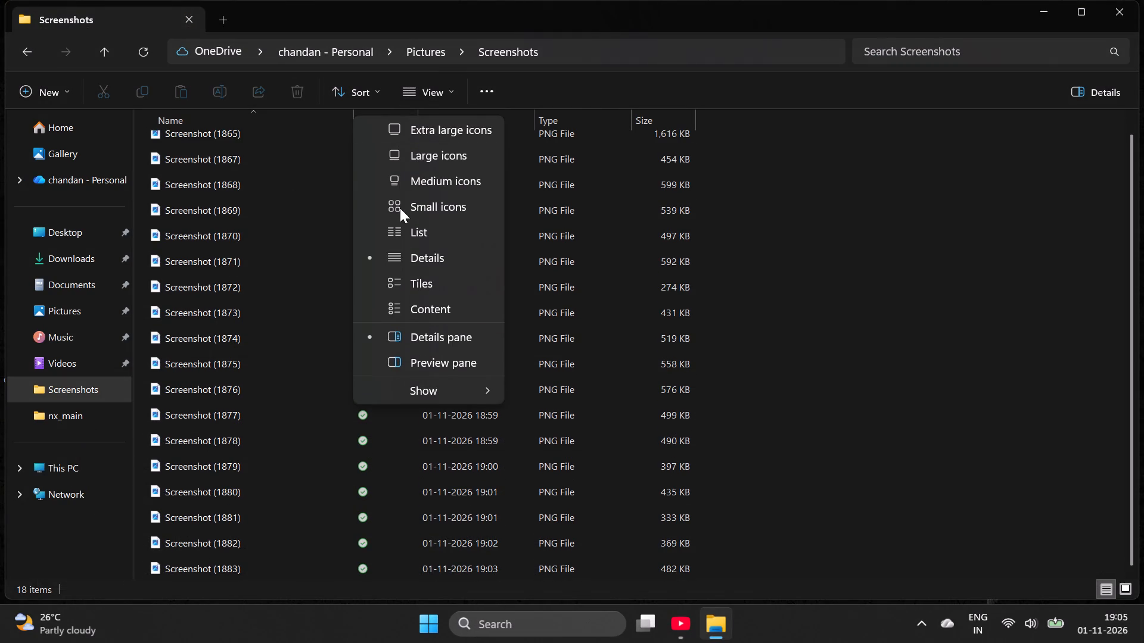
click(401, 208)
click(443, 85)
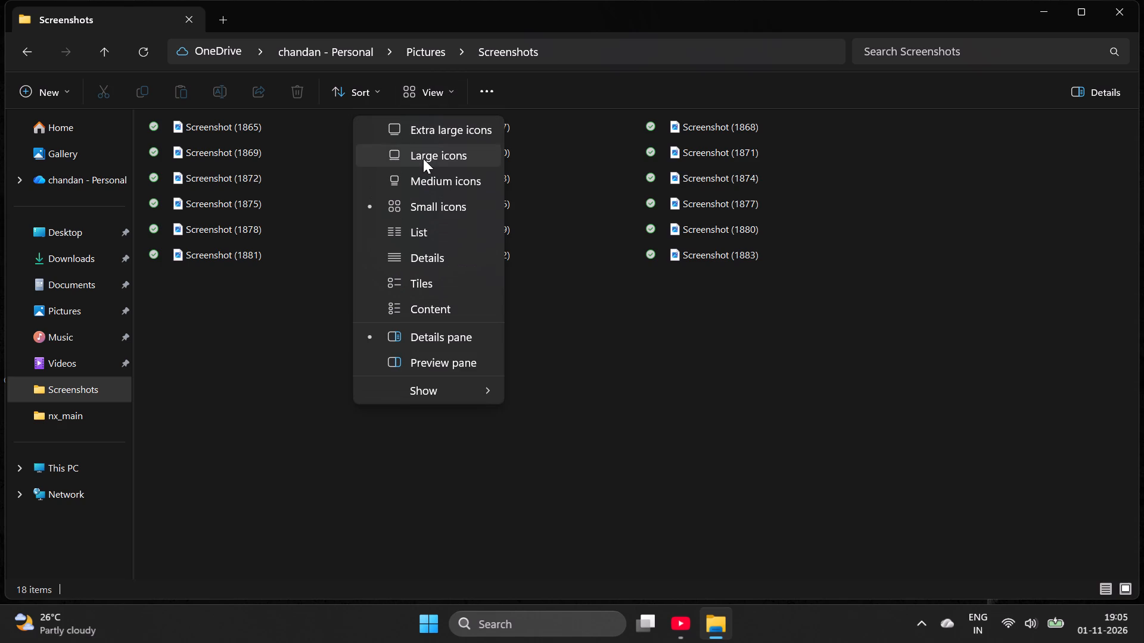
click(423, 158)
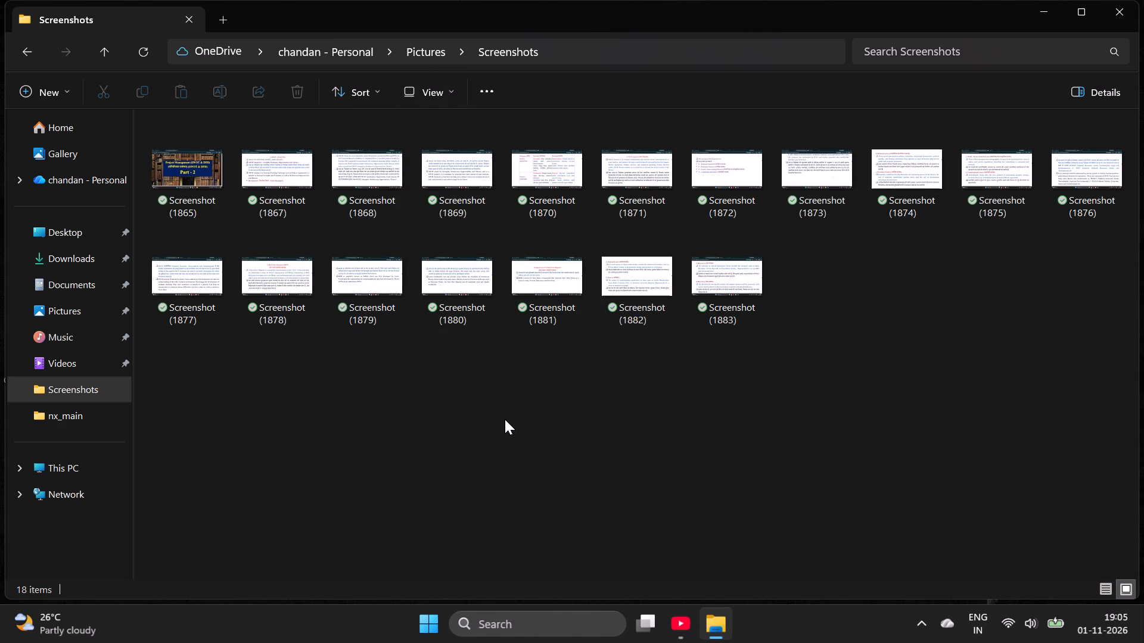
Select all the screenshots in the Screenshots folder and delete them.
key(ctrl+a)
key(ctrl+a)
click(402, 360)
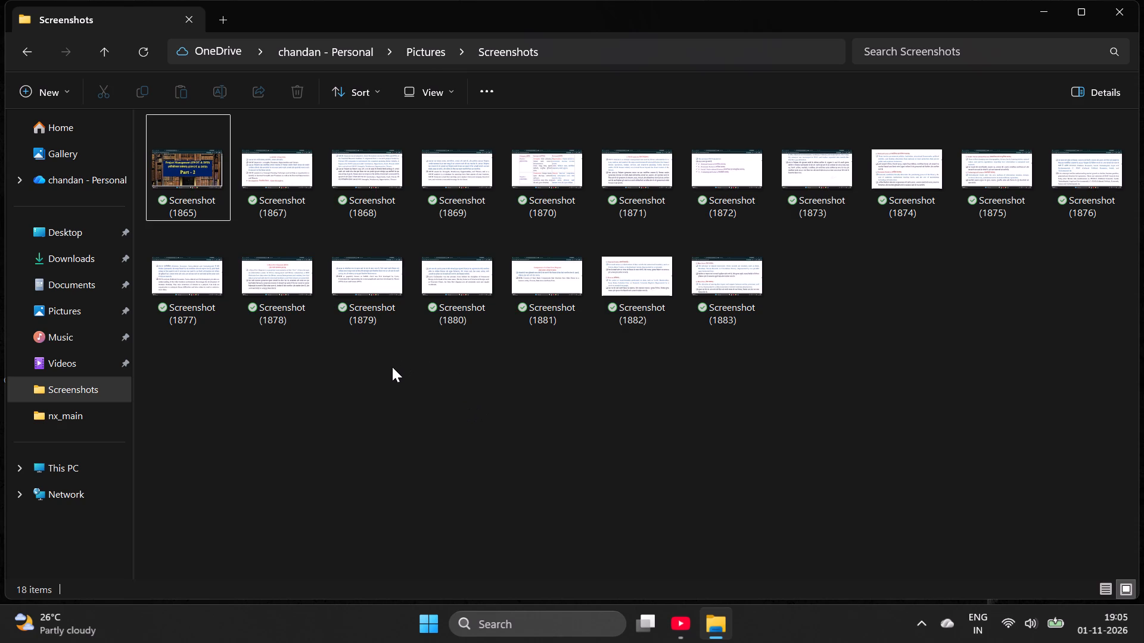
key(ctrl+a)
click(298, 80)
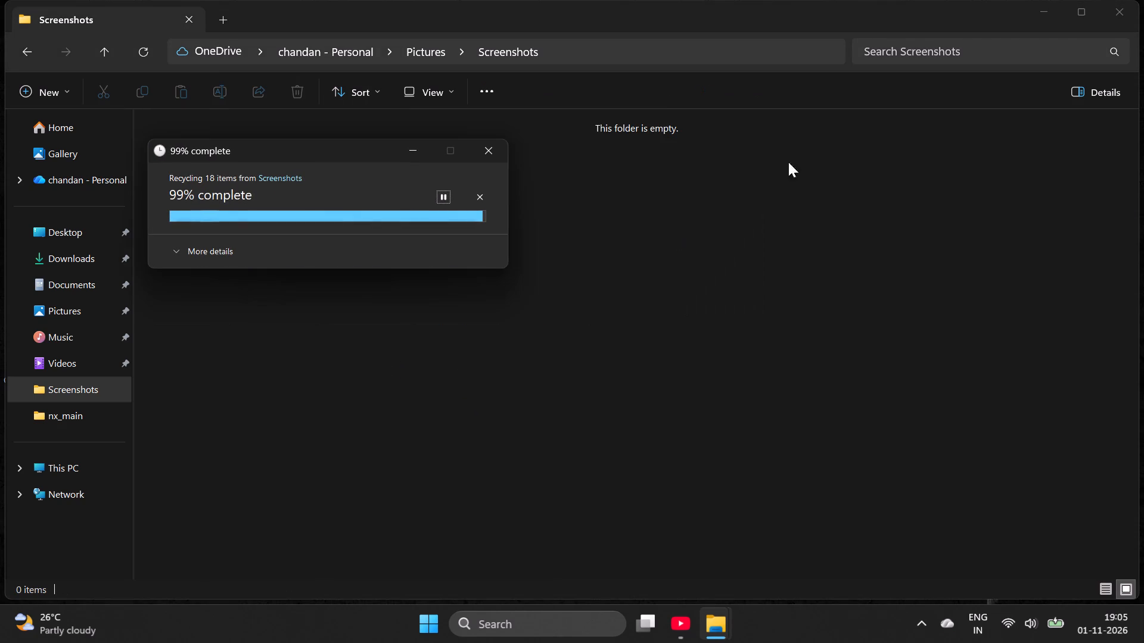
Close the Screenshots folder window, then bring up the YouTube window and close it too.
click(1103, 14)
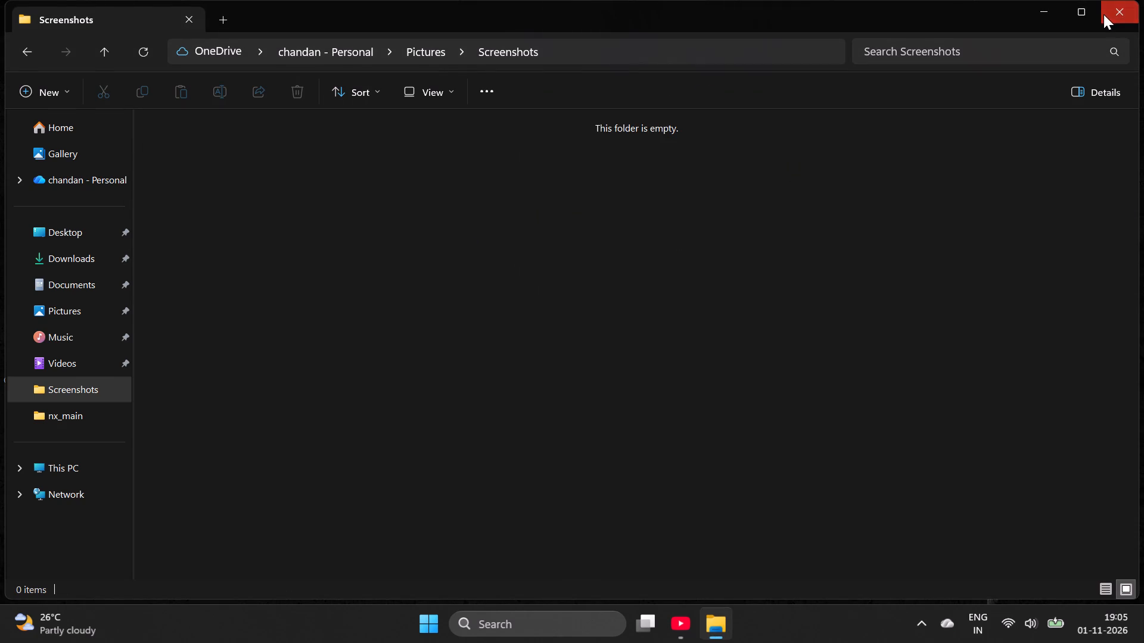
click(708, 611)
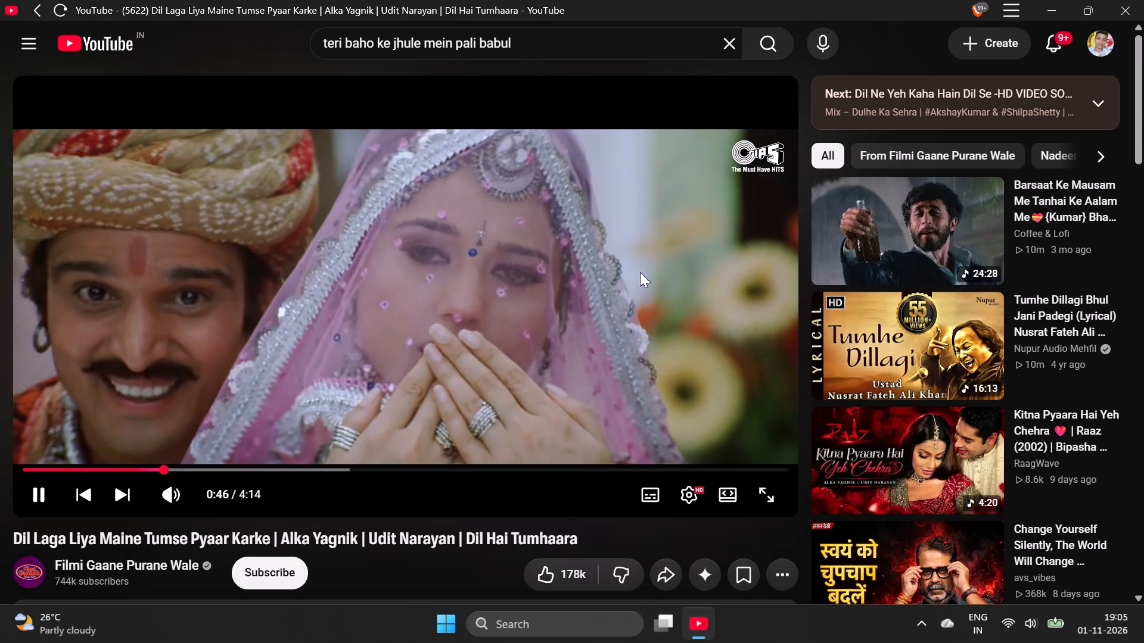
click(1143, 0)
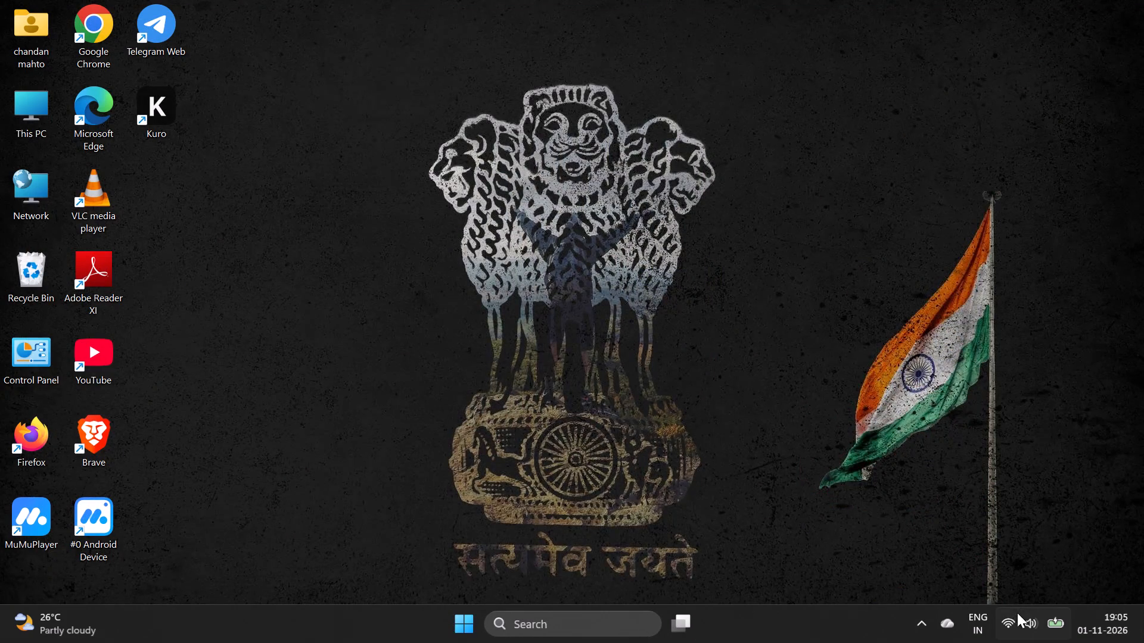
Lower the screen brightness slightly to about half and raise the sound volume to slightly above half.
click(1022, 620)
click(1033, 634)
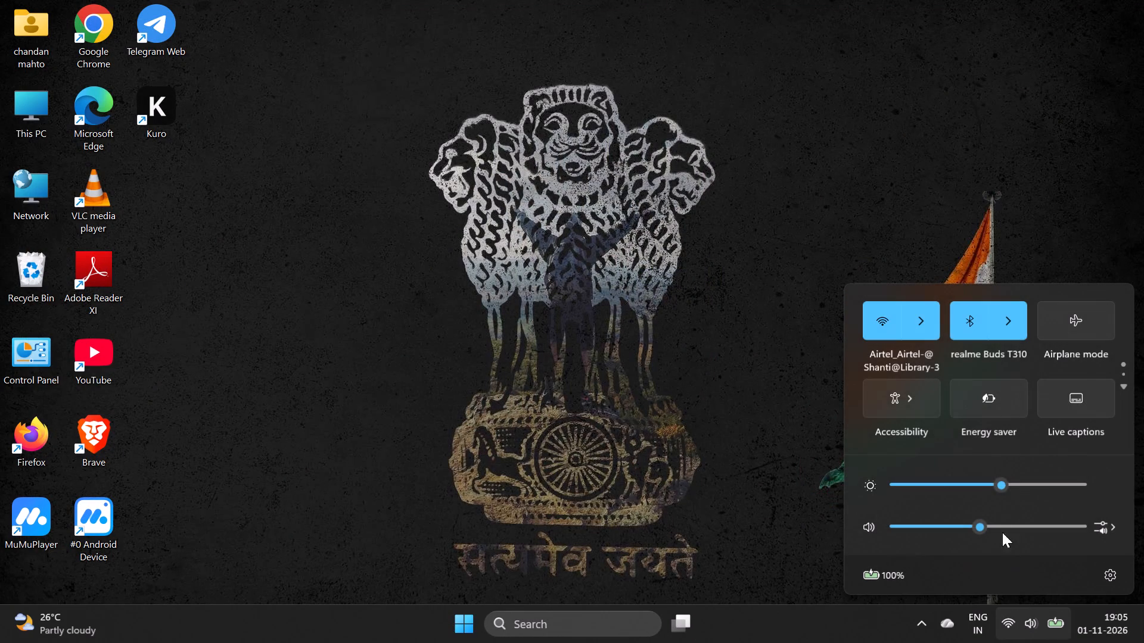
click(974, 479)
drag(981, 489, 990, 488)
click(997, 526)
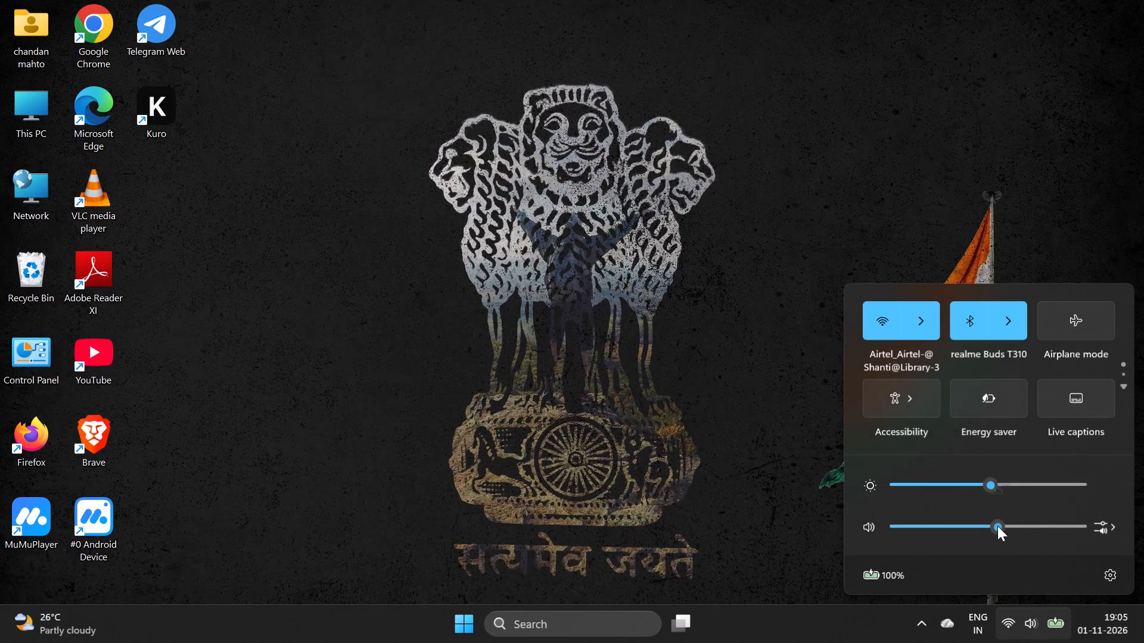
click(627, 443)
Bring up the computer's power options.
click(472, 620)
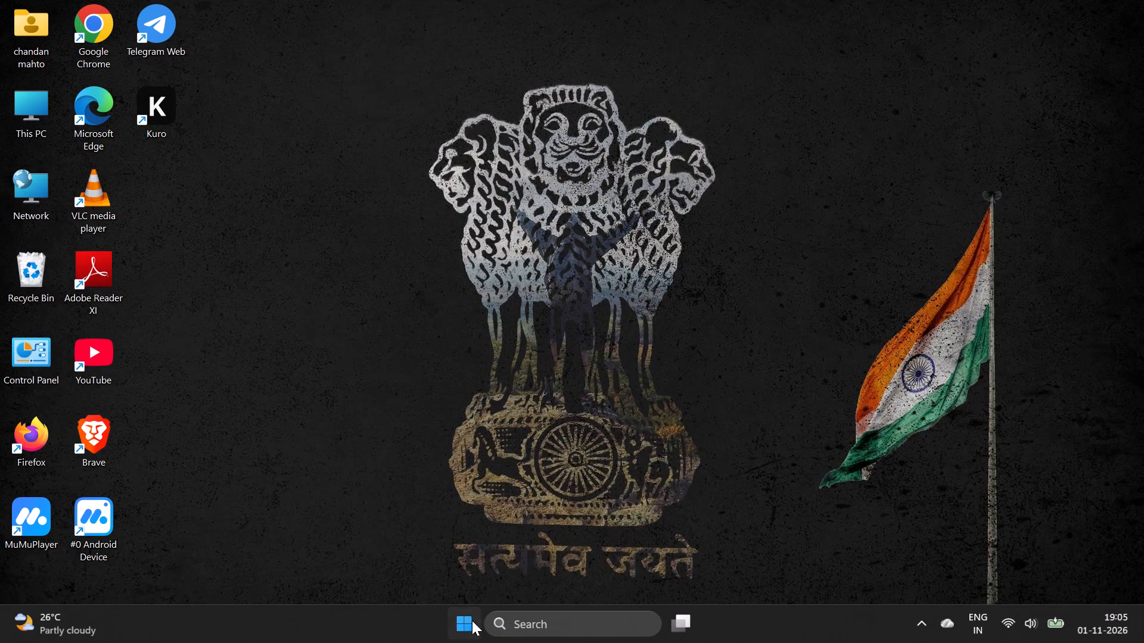
click(768, 571)
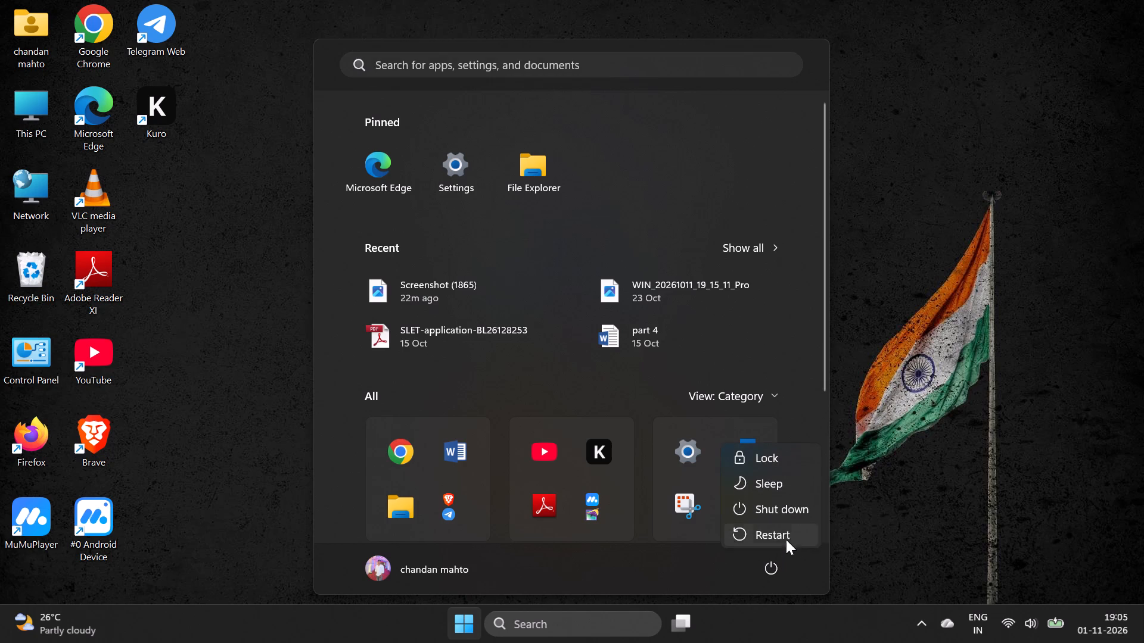